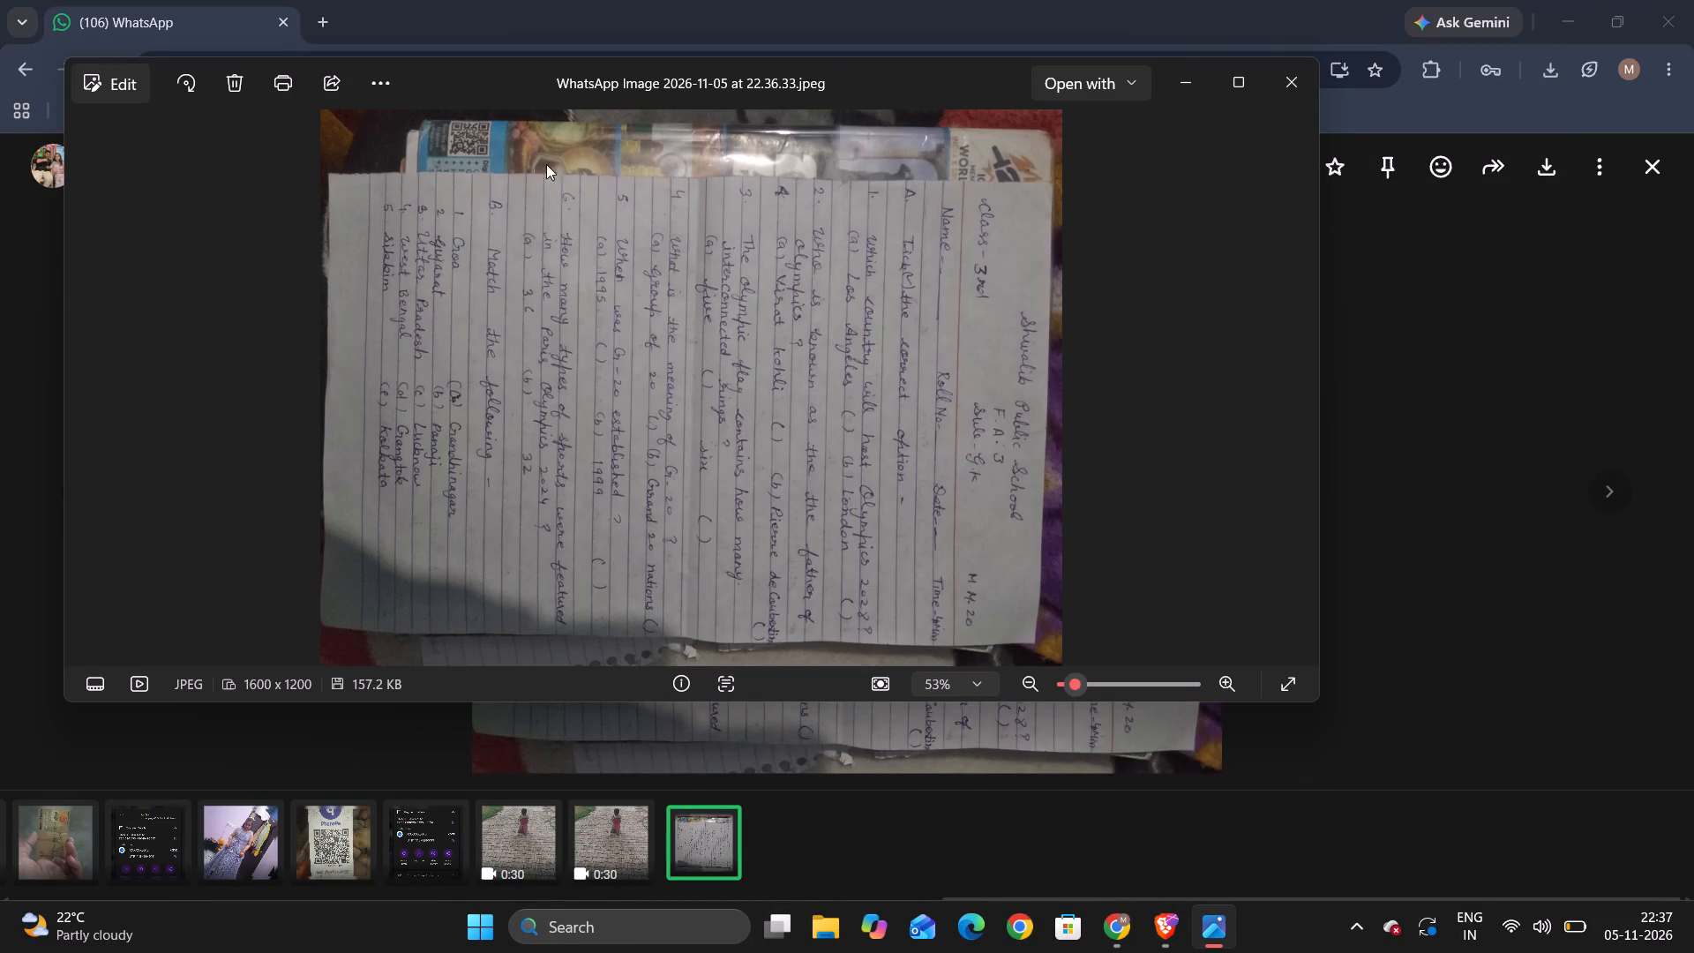
Rotate the photo of the handwritten question paper clockwise by three quarter turns so the school heading reads upright.
click(199, 81)
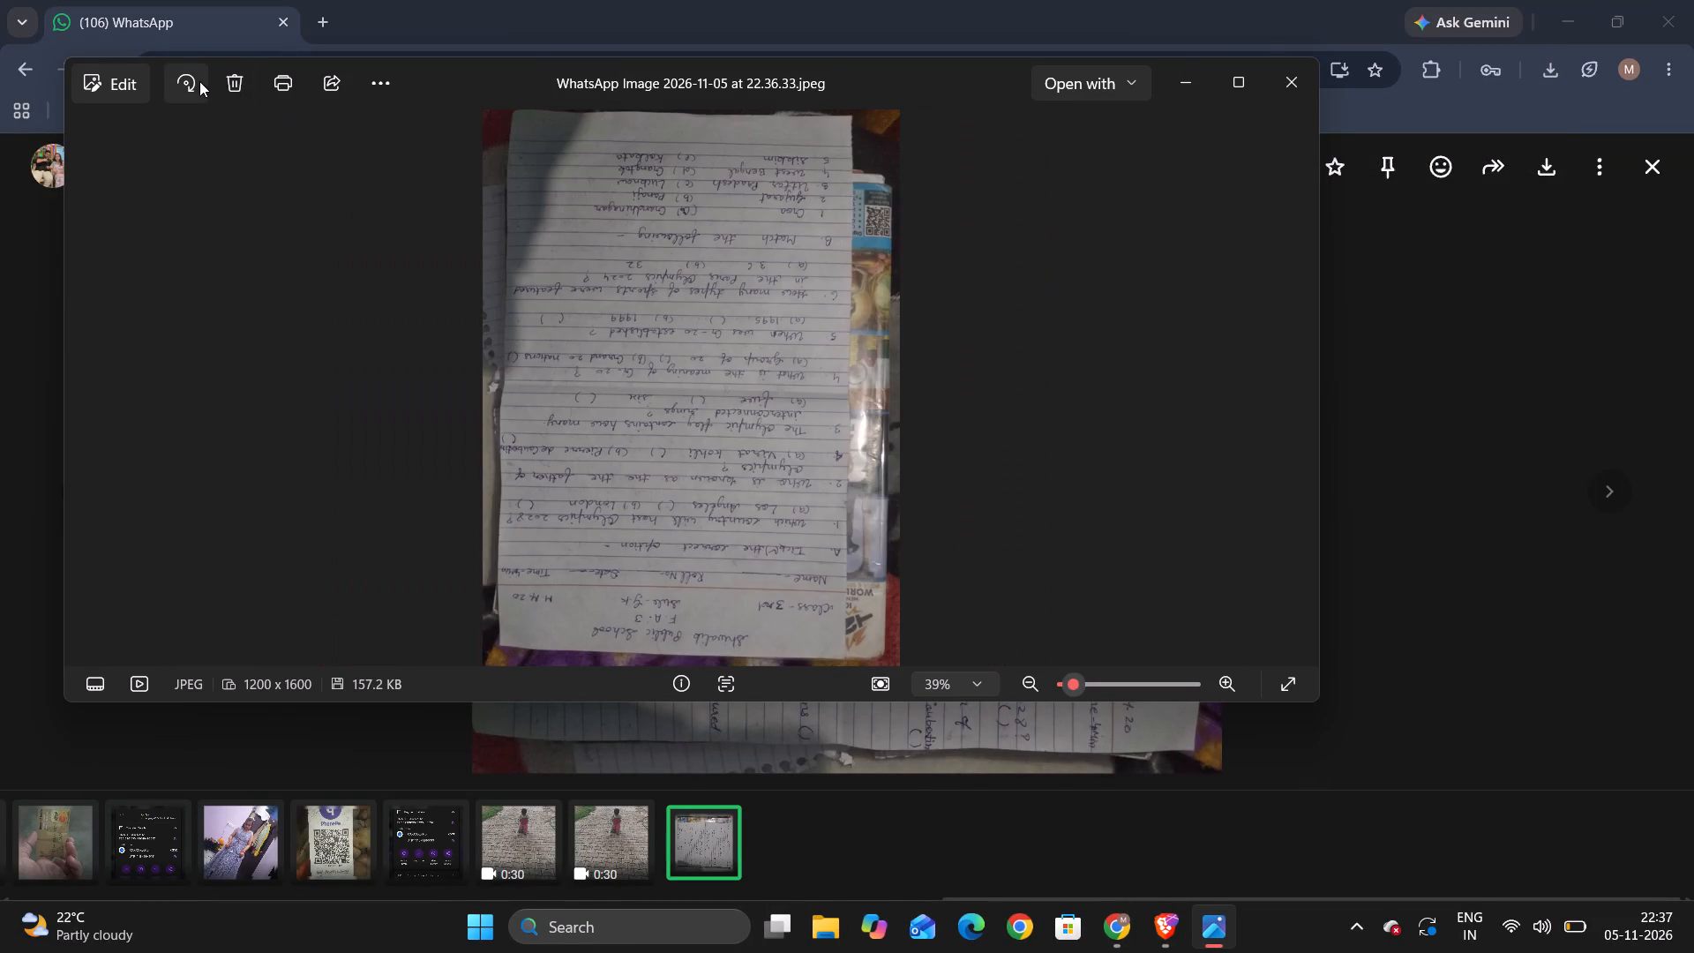
click(199, 81)
click(199, 81)
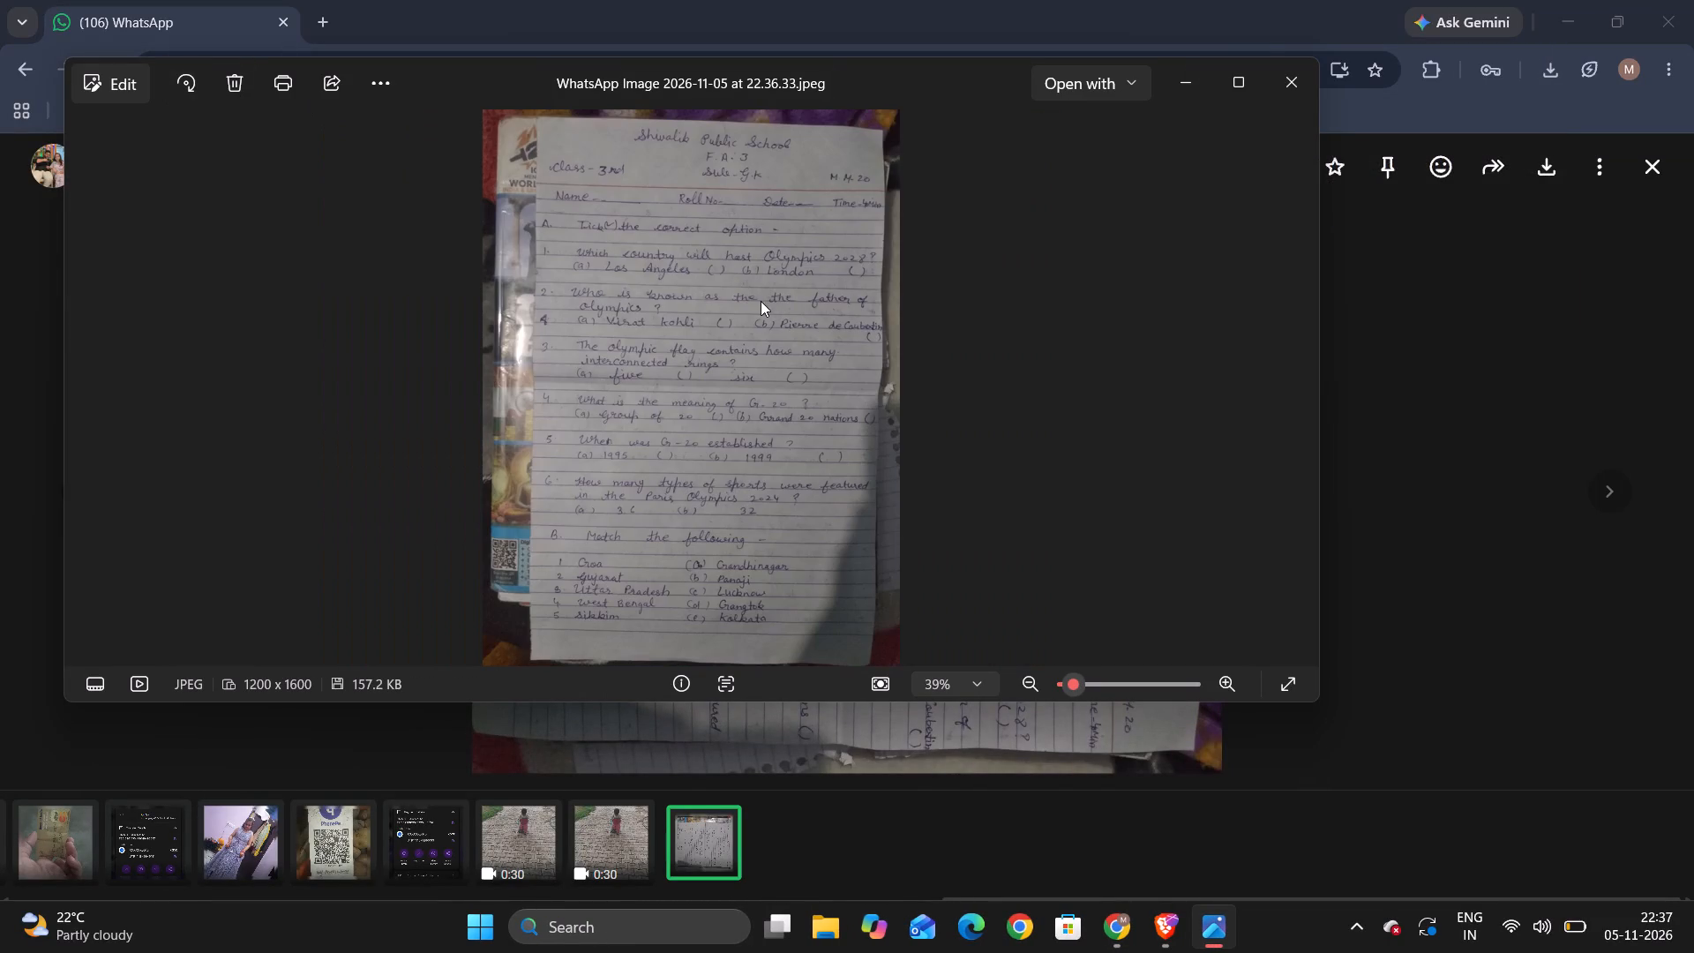
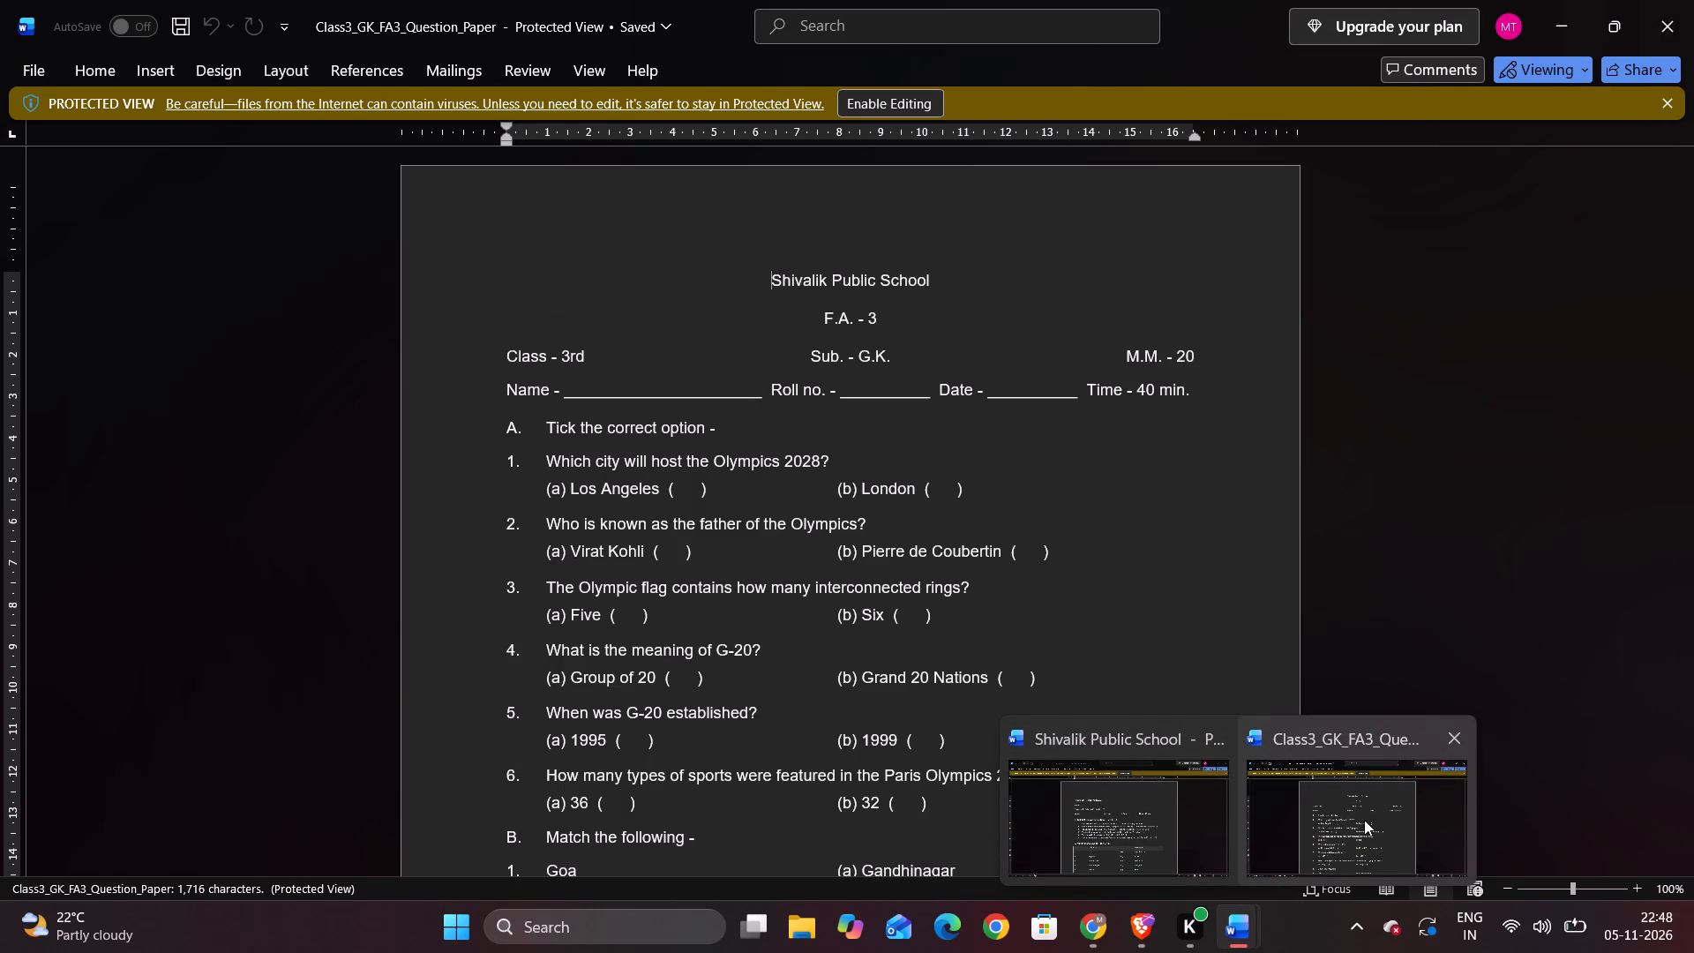
Close the earlier Shivalik Public School document and bring the Class3_GK_FA3_Question_Paper document to the front.
click(1210, 734)
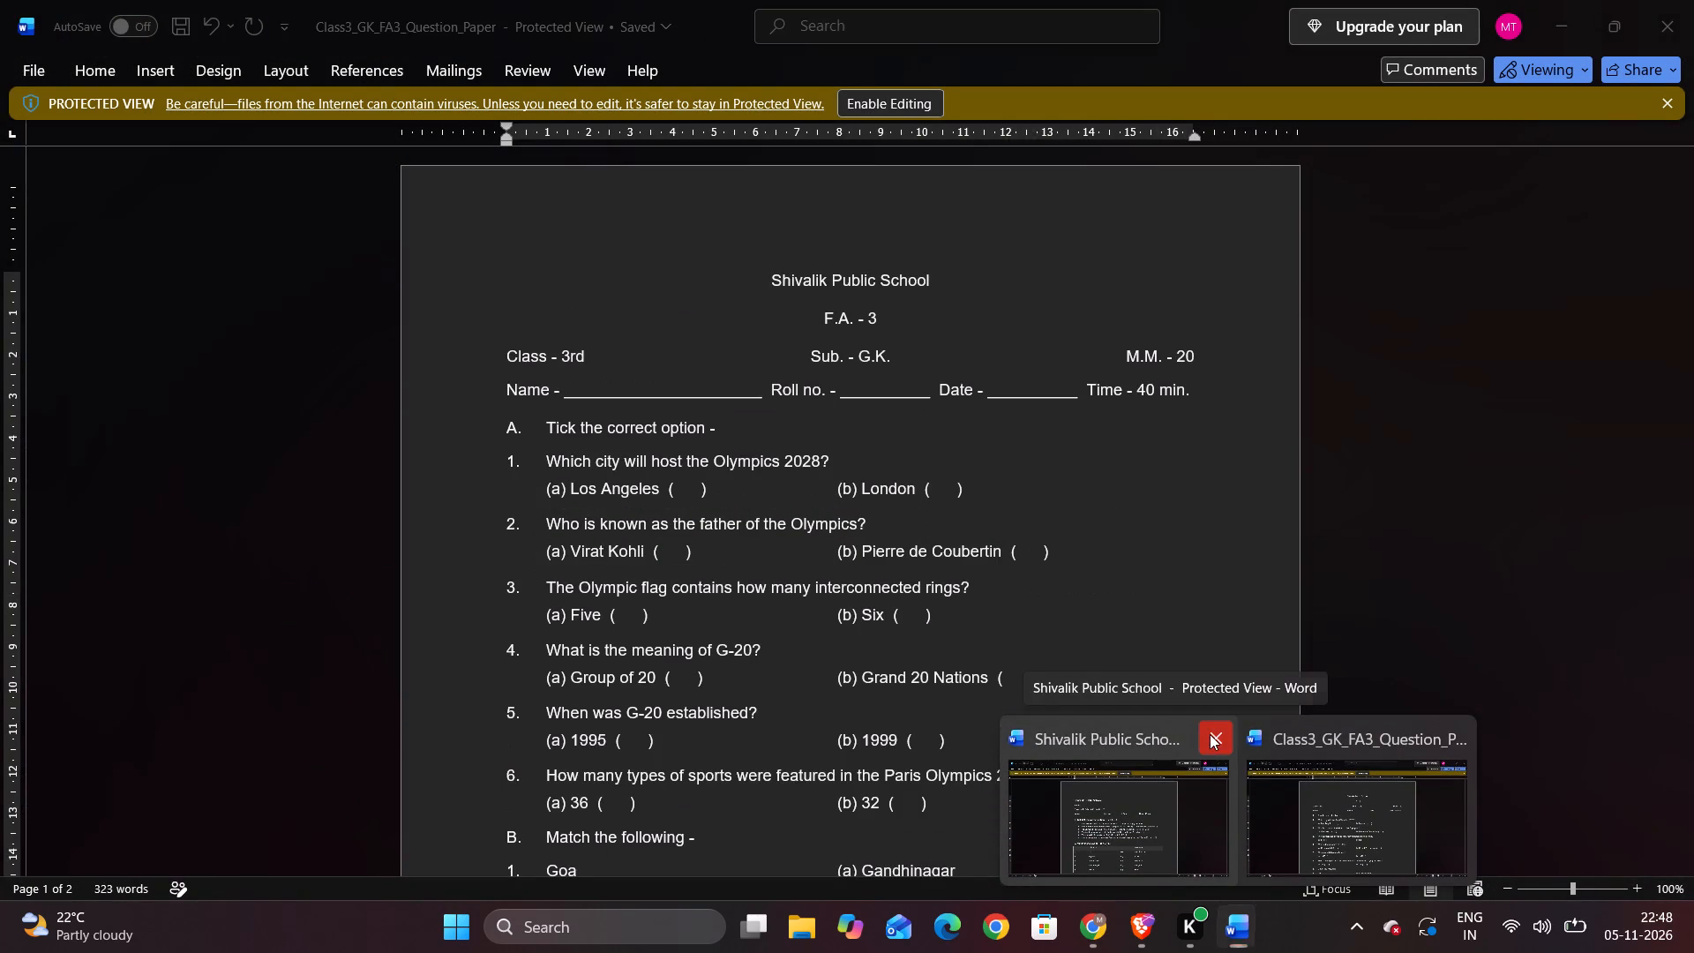
click(1273, 844)
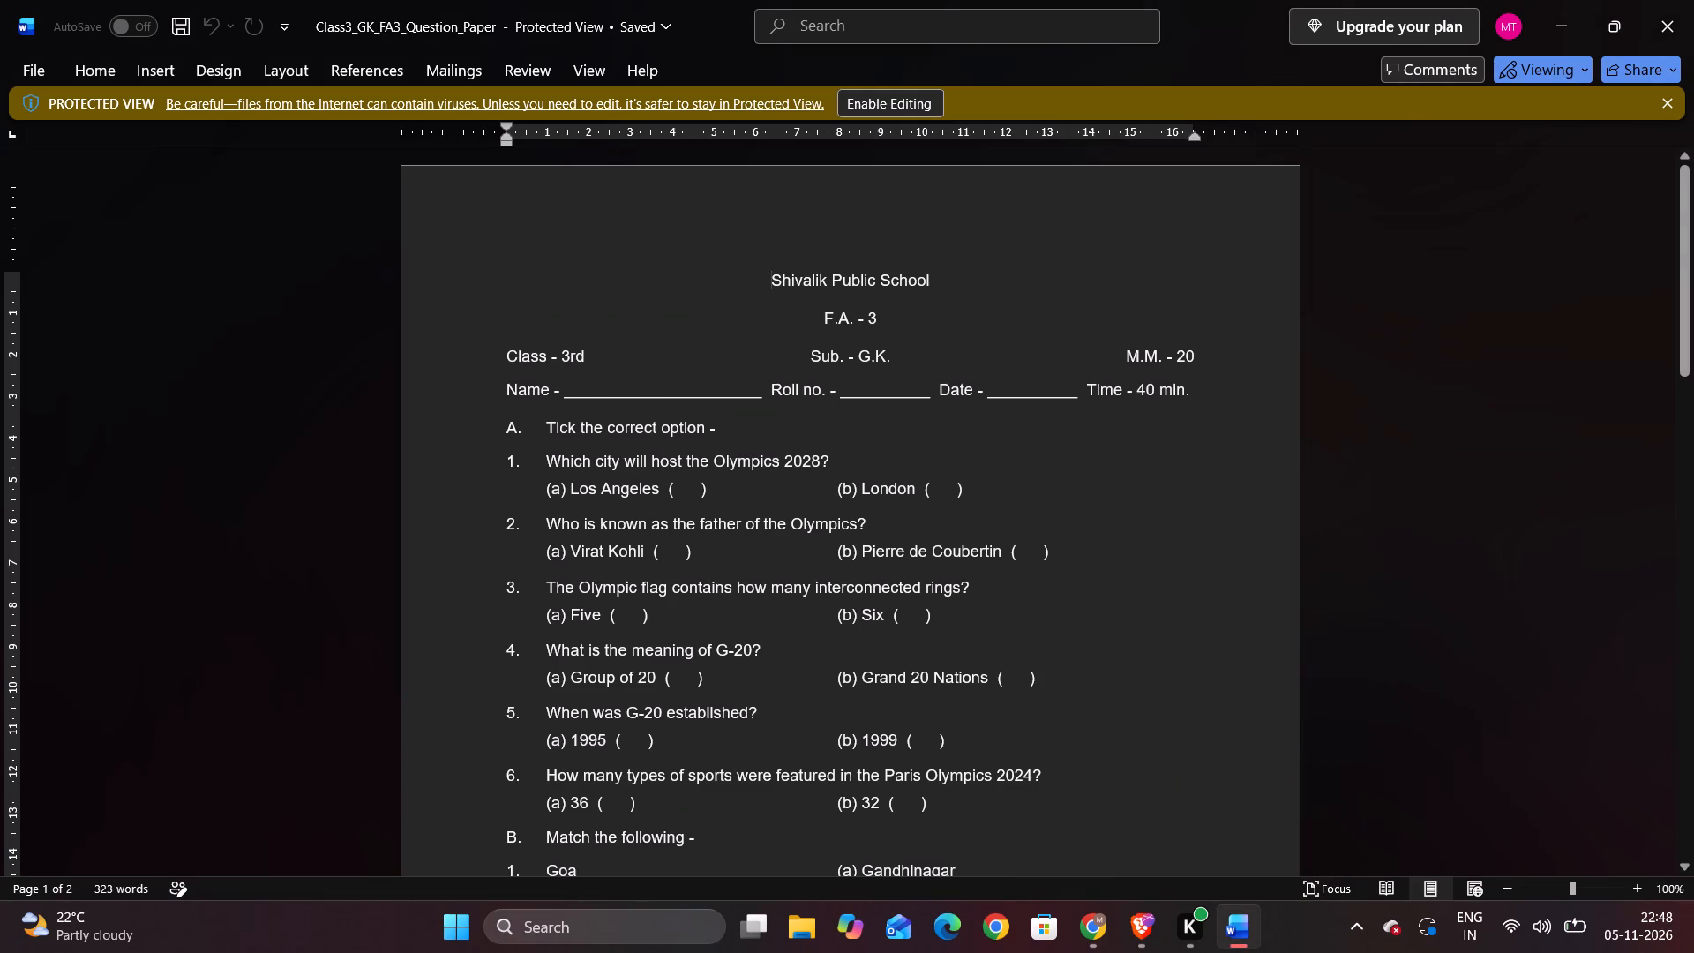
Look through the rebuilt question paper and enable editing for it.
scroll(908, 696, down, 6)
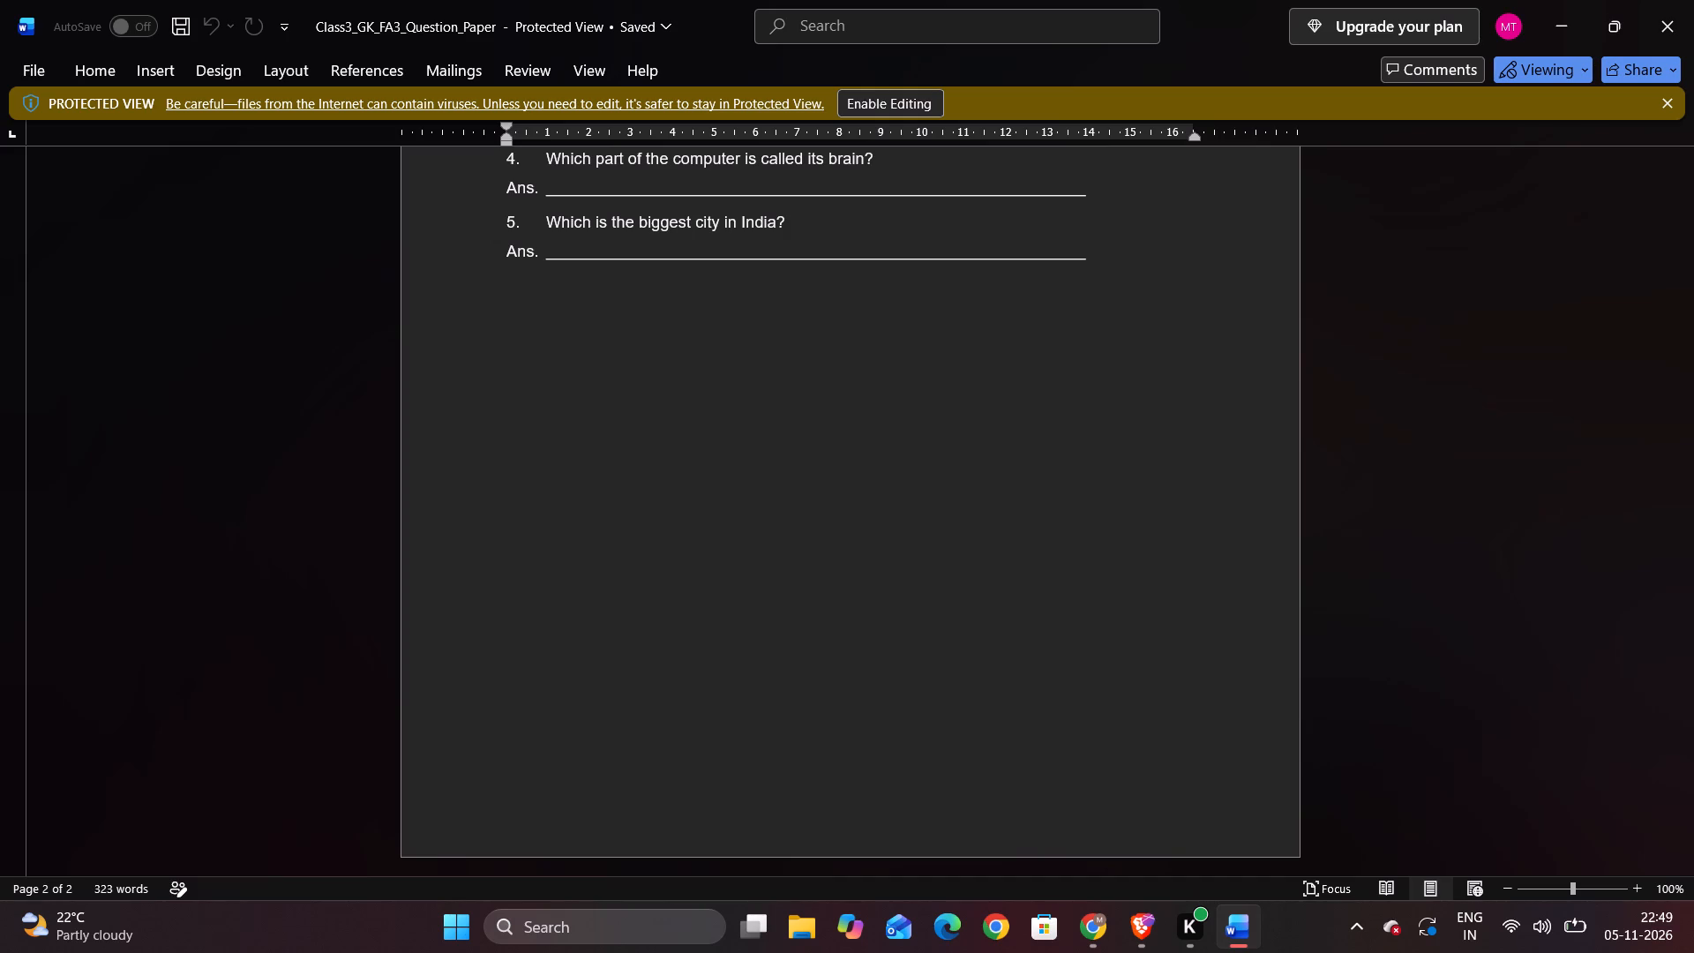
scroll(859, 559, up, 14)
scroll(881, 167, up, 1)
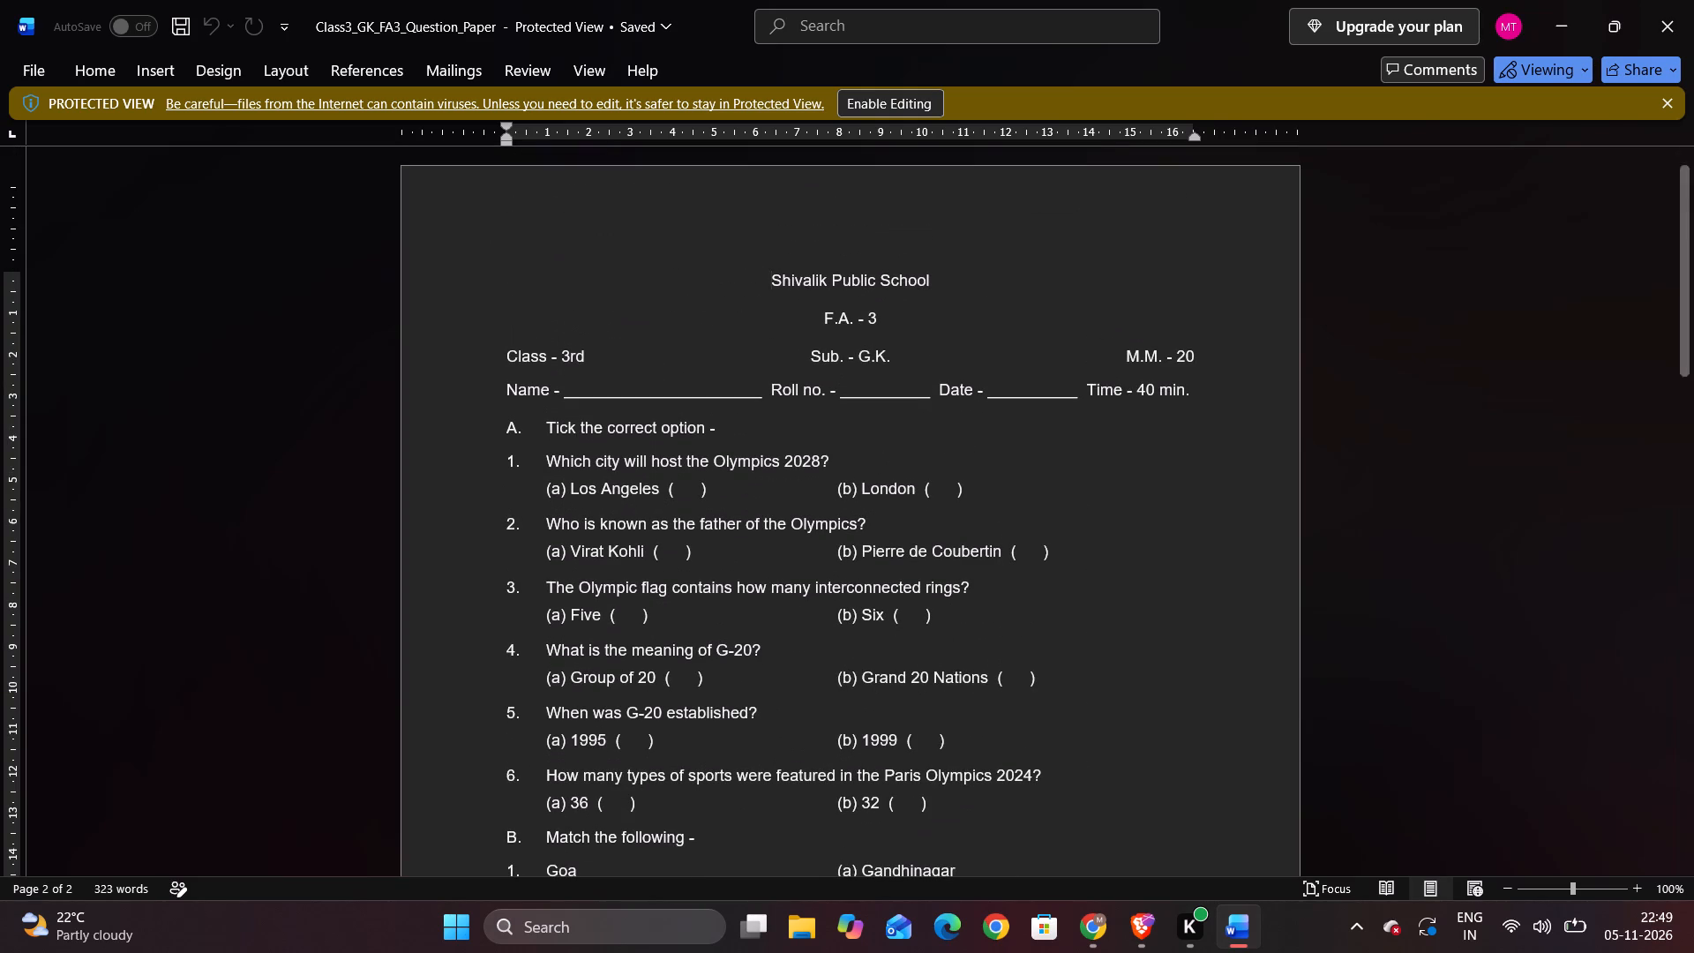
click(883, 123)
click(884, 107)
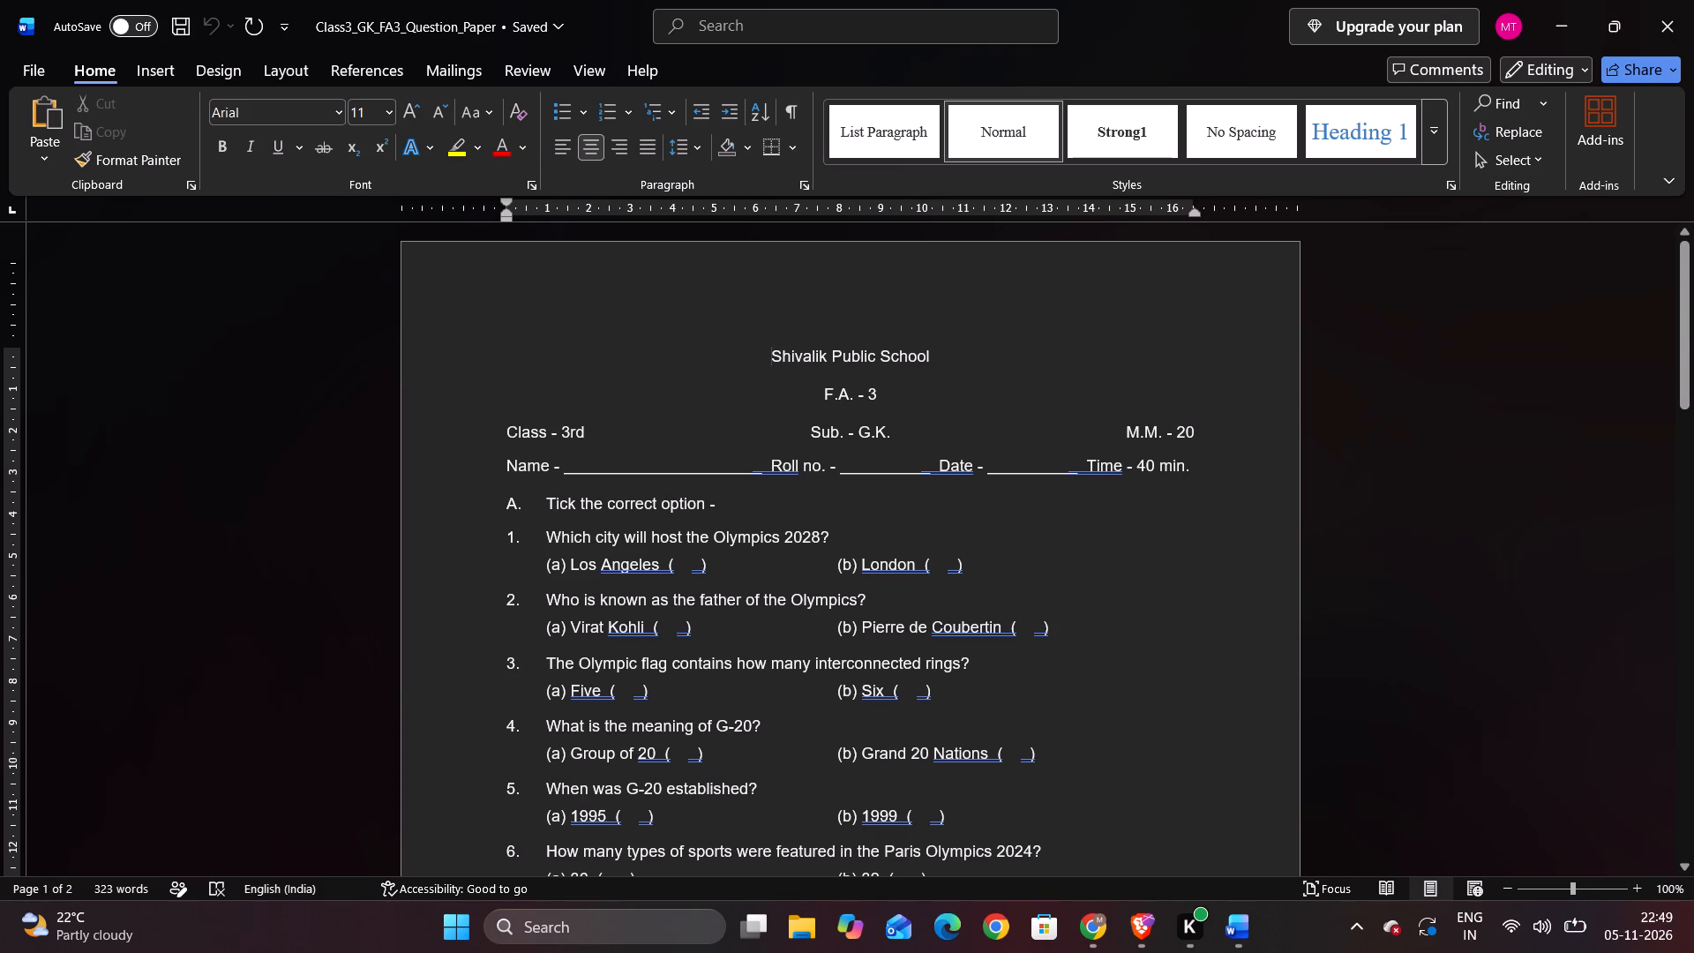
Insert a blank line after section C's fourth fill-in-the-blank so the section D heading moves to the second page.
scroll(670, 668, down, 2)
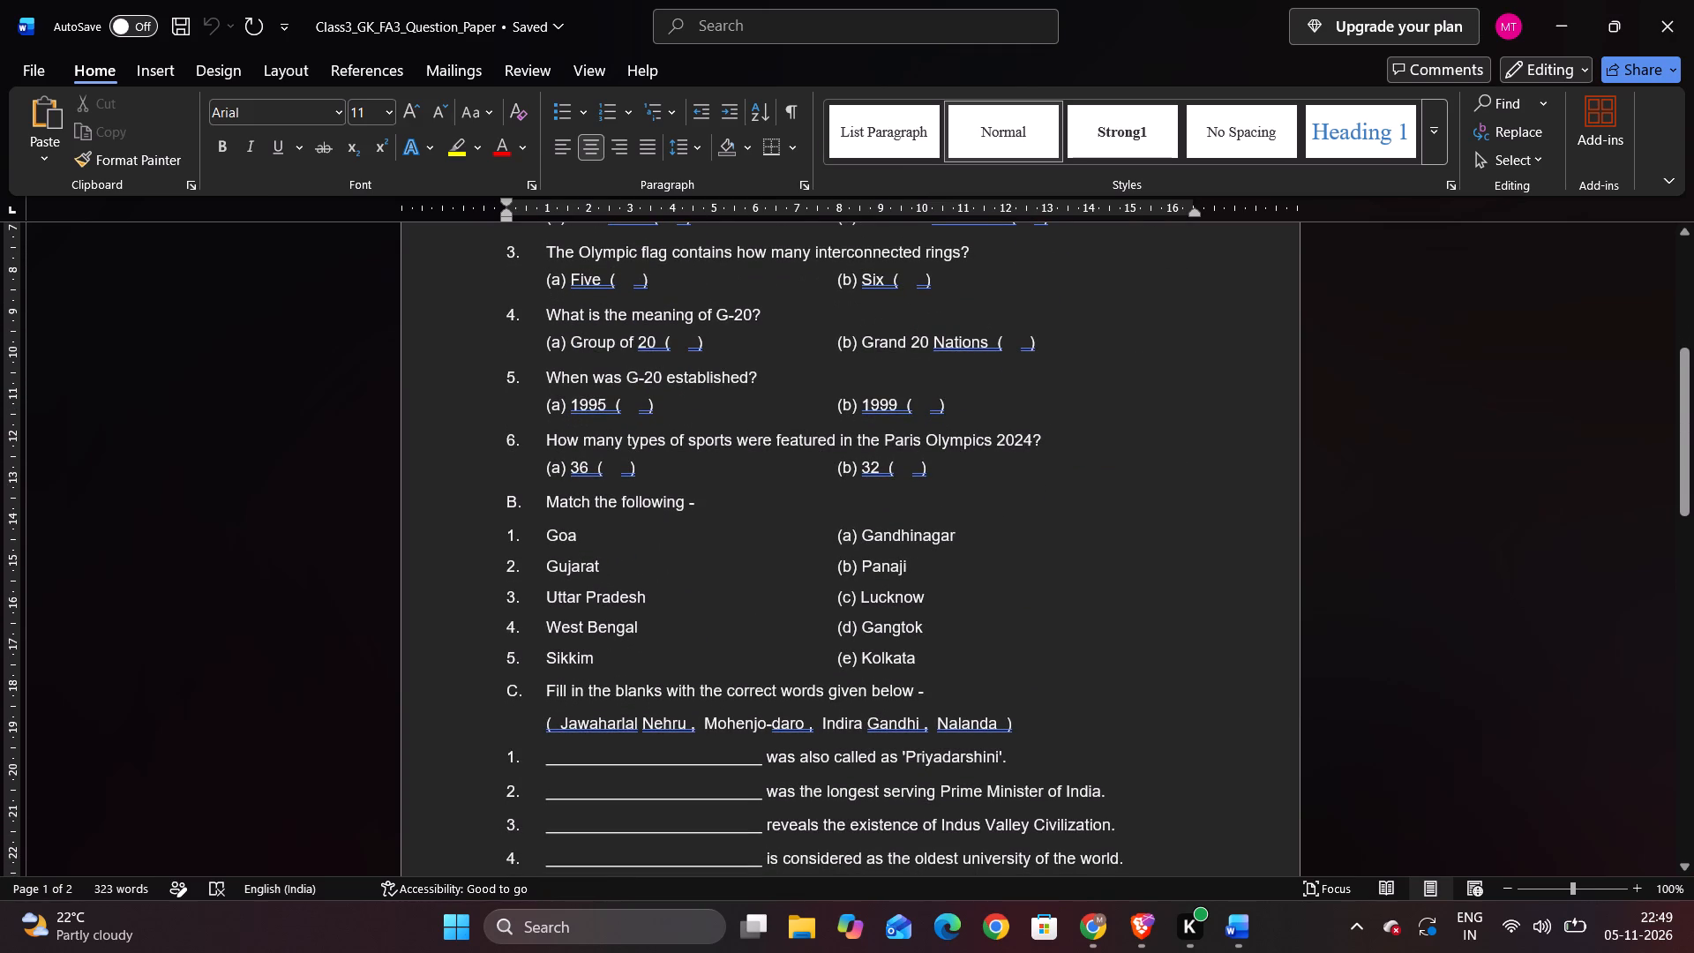
scroll(900, 606, down, 1)
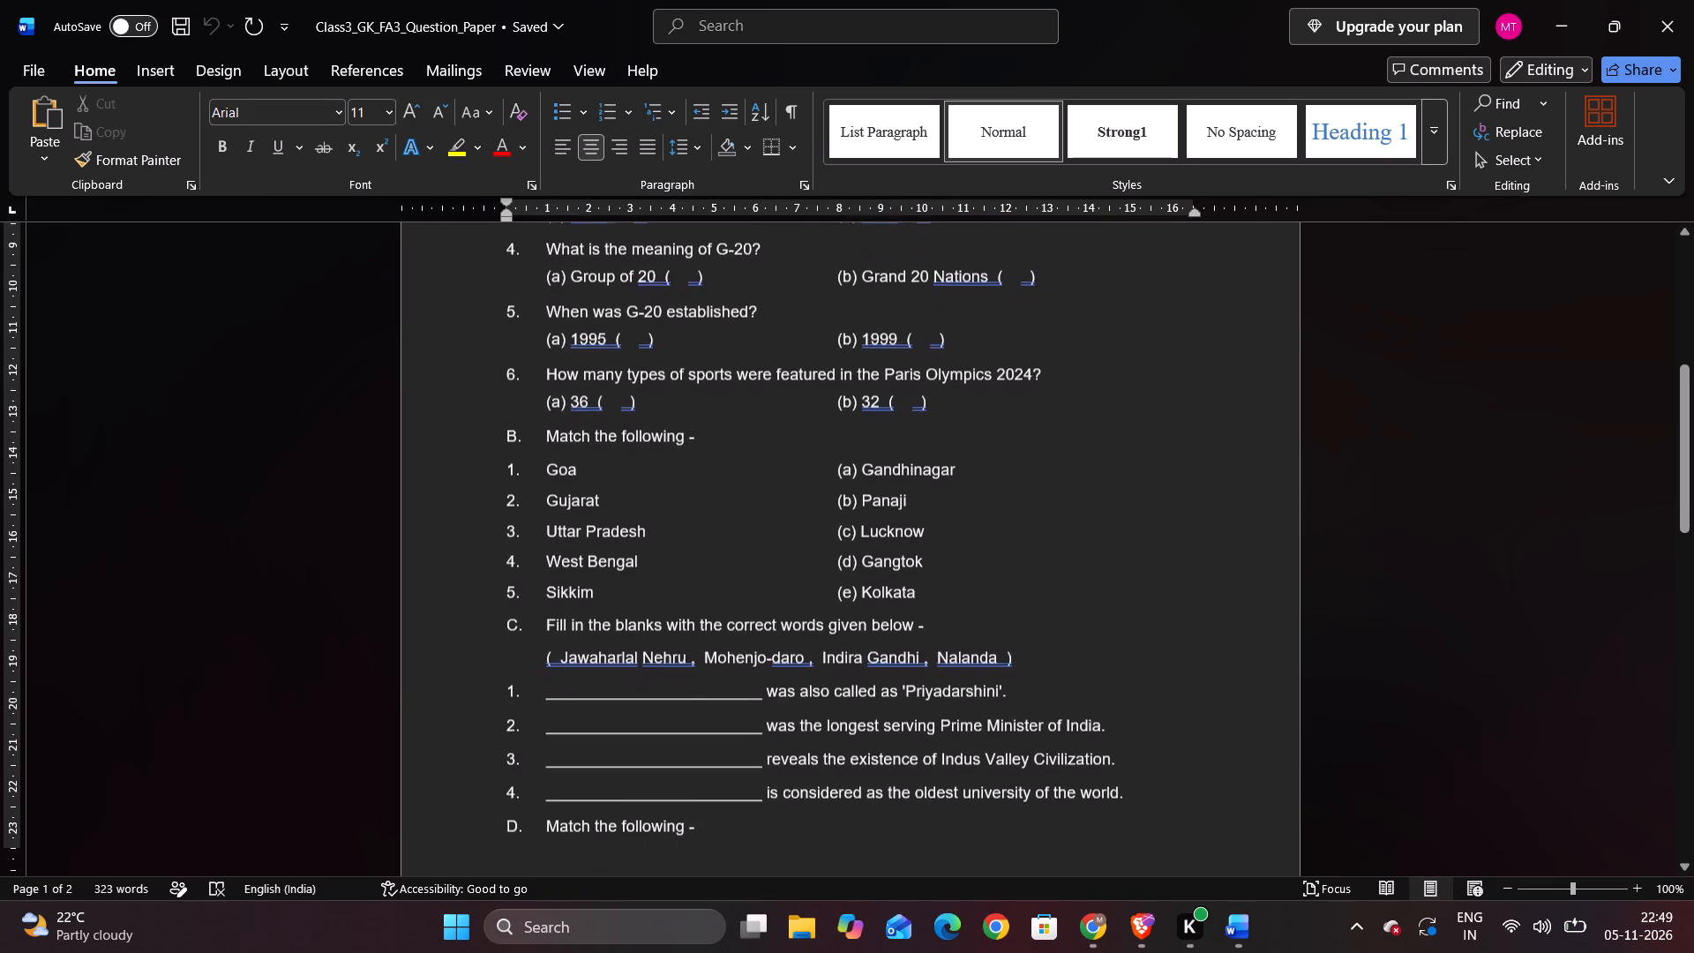
scroll(900, 606, down, 4)
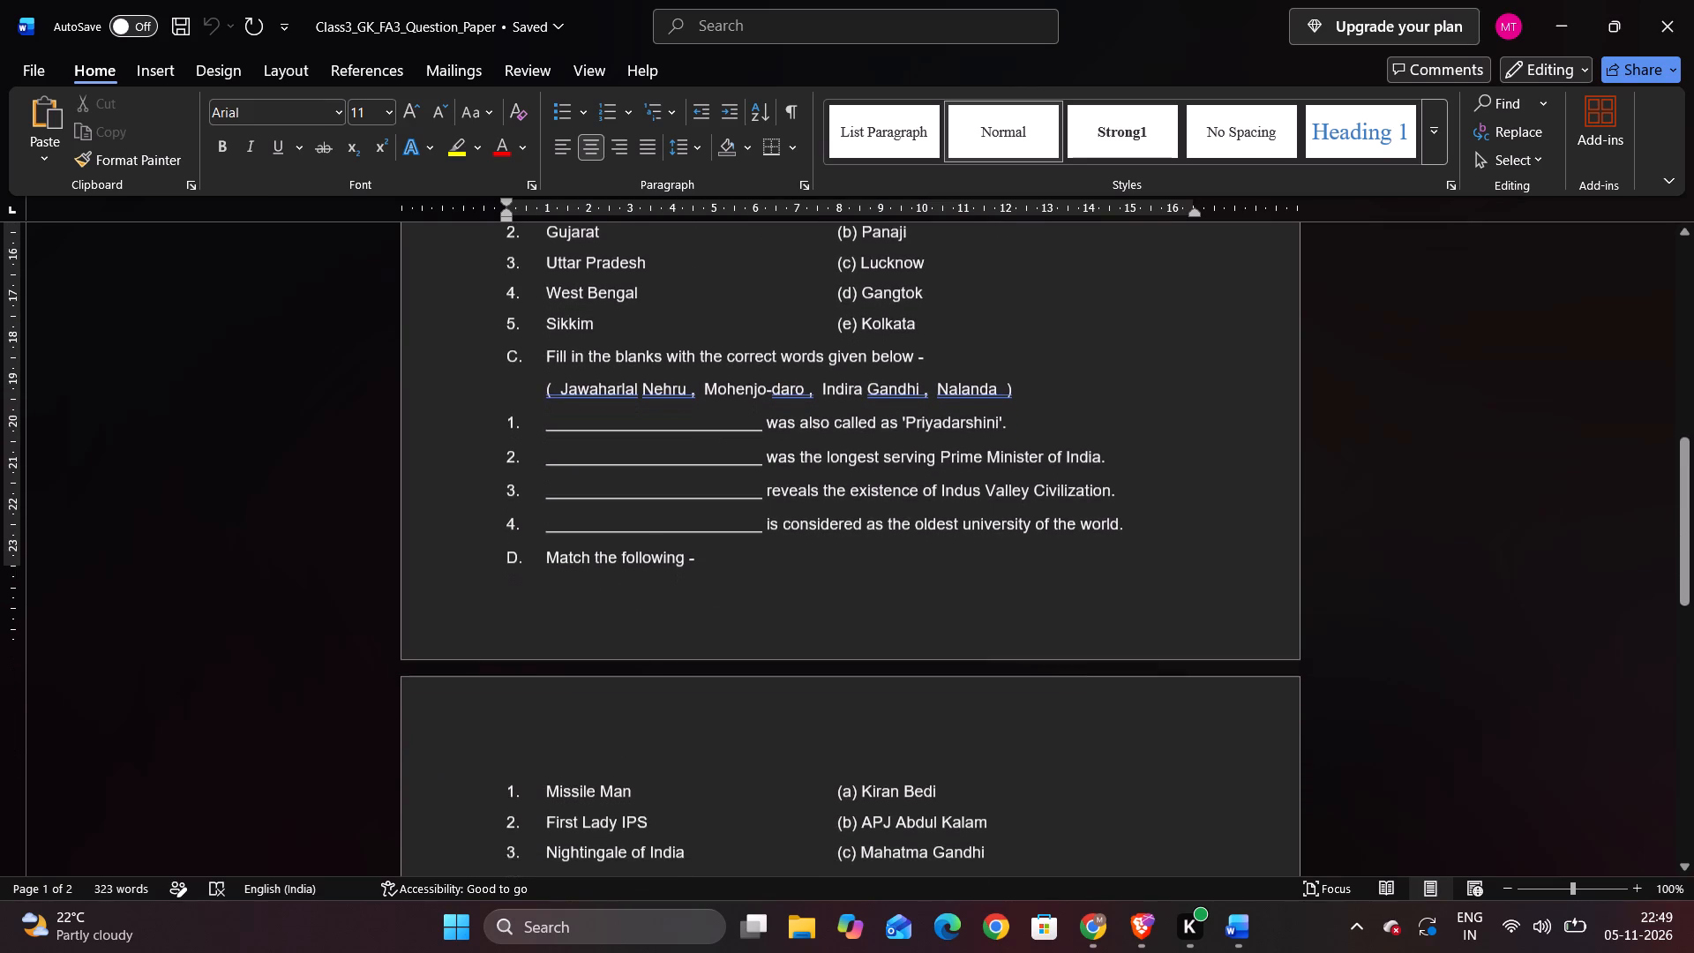
scroll(900, 606, down, 1)
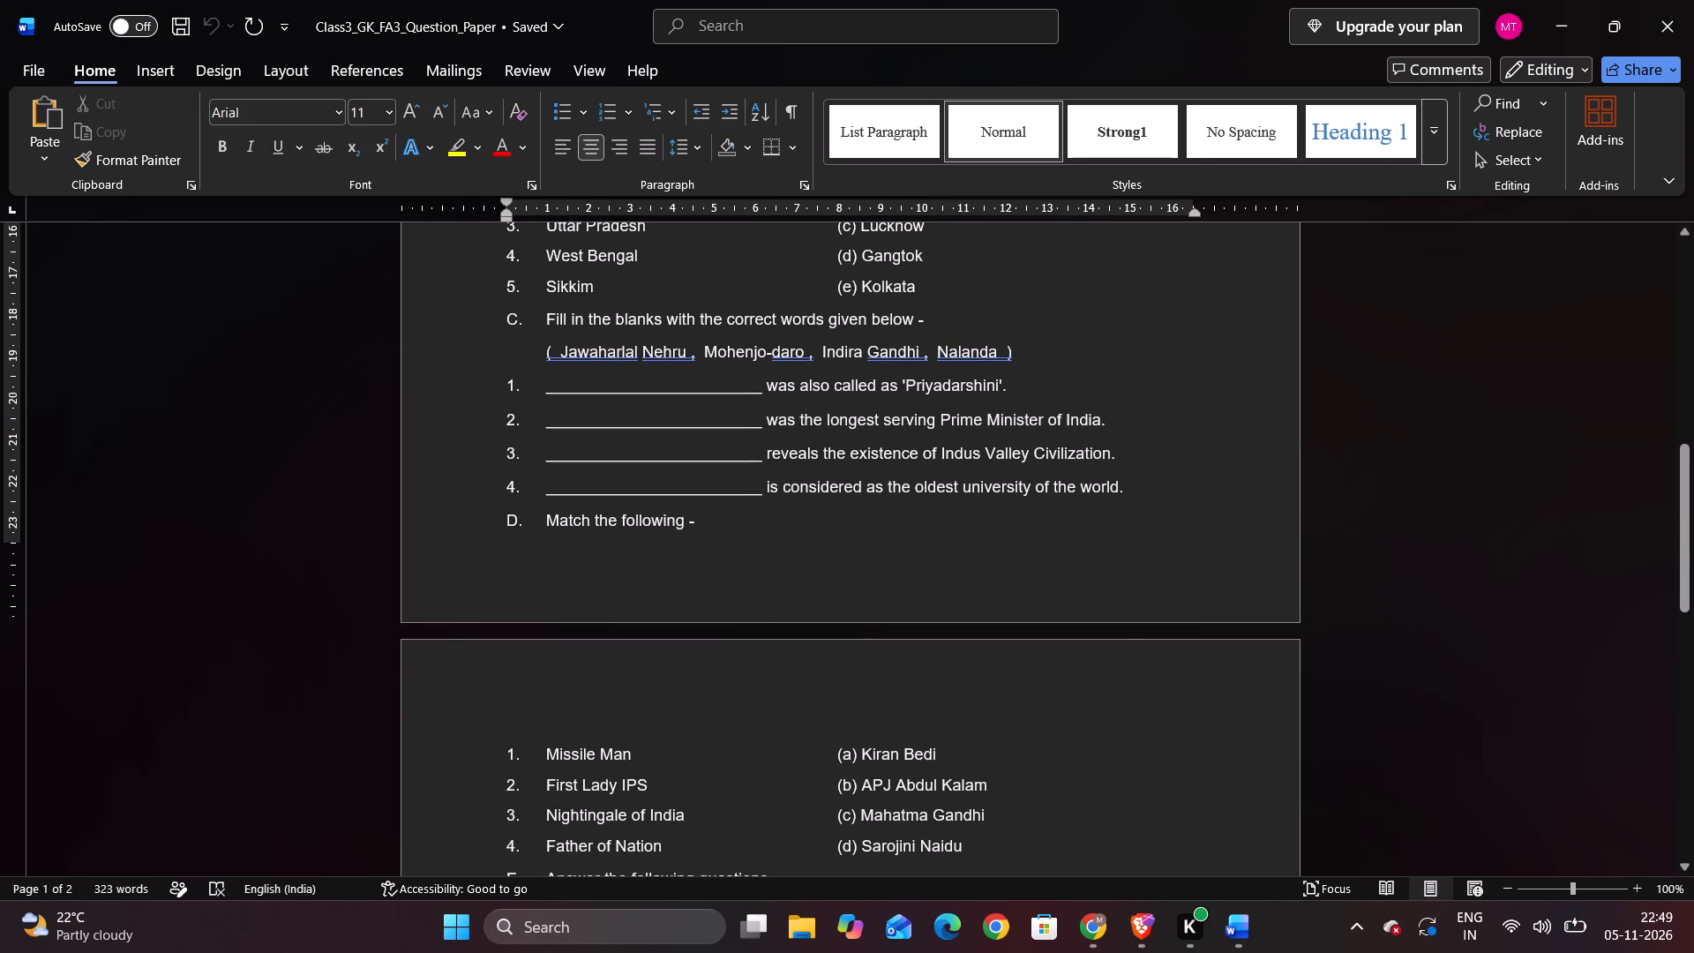
click(1158, 504)
key(Return)
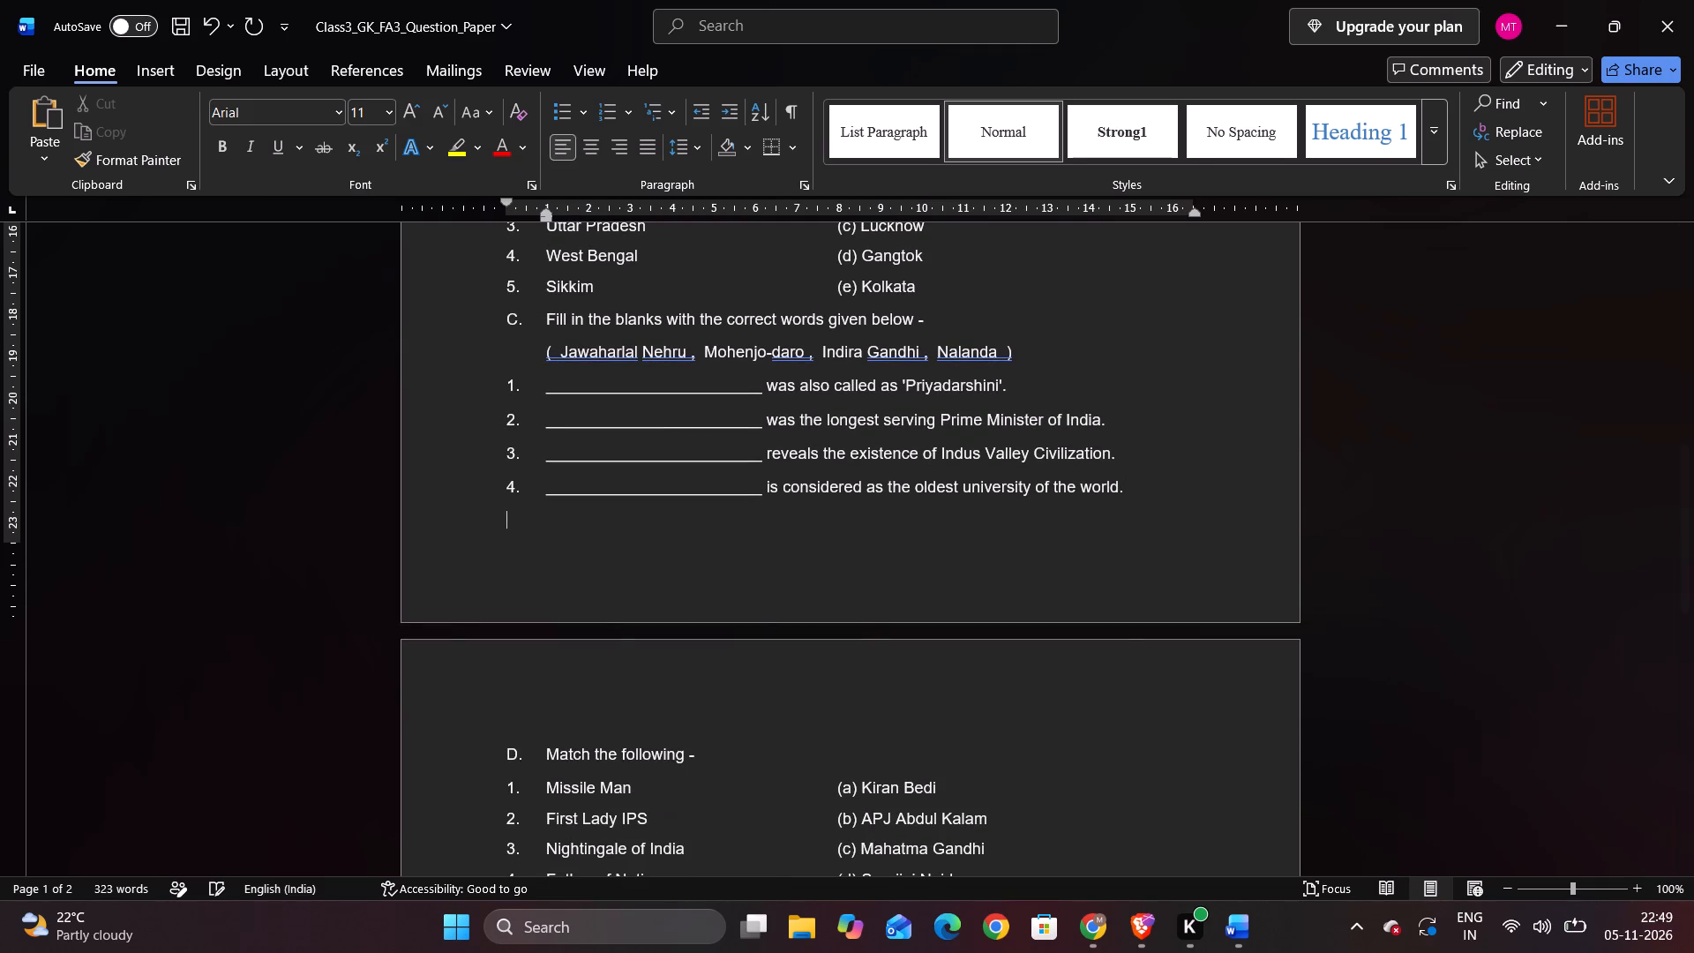
Review the whole question paper, from the school heading to section E on the second page.
scroll(1158, 504, down, 7)
scroll(1158, 504, up, 6)
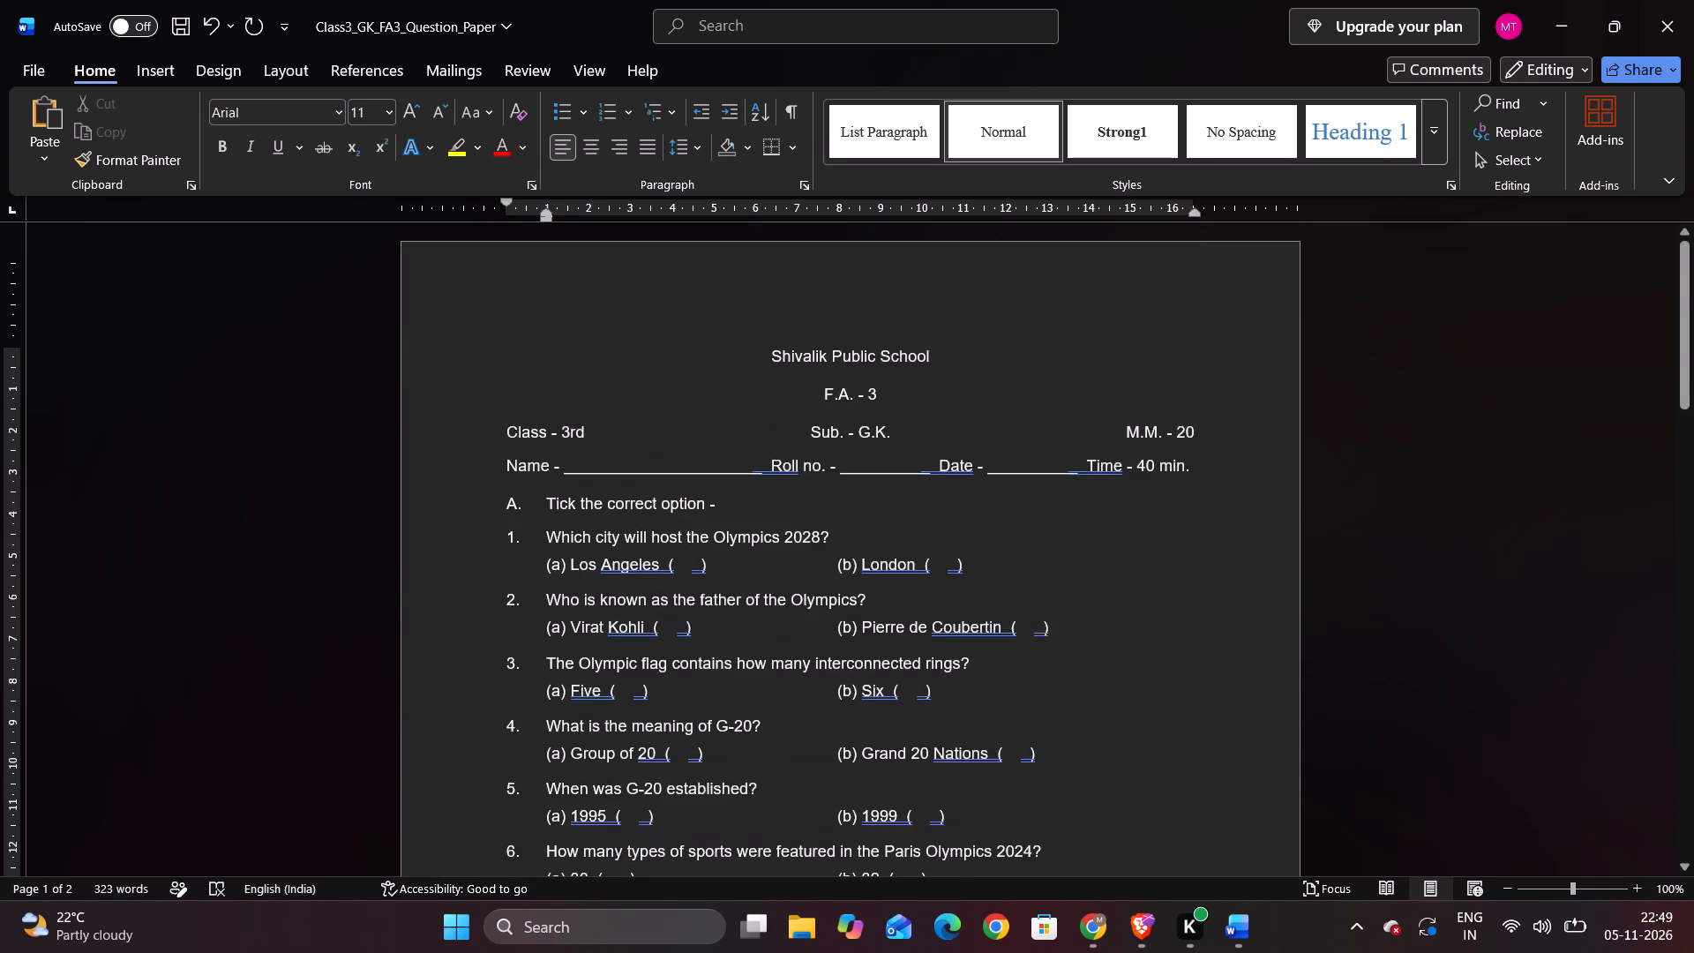
scroll(1158, 504, up, 1)
scroll(1158, 504, down, 6)
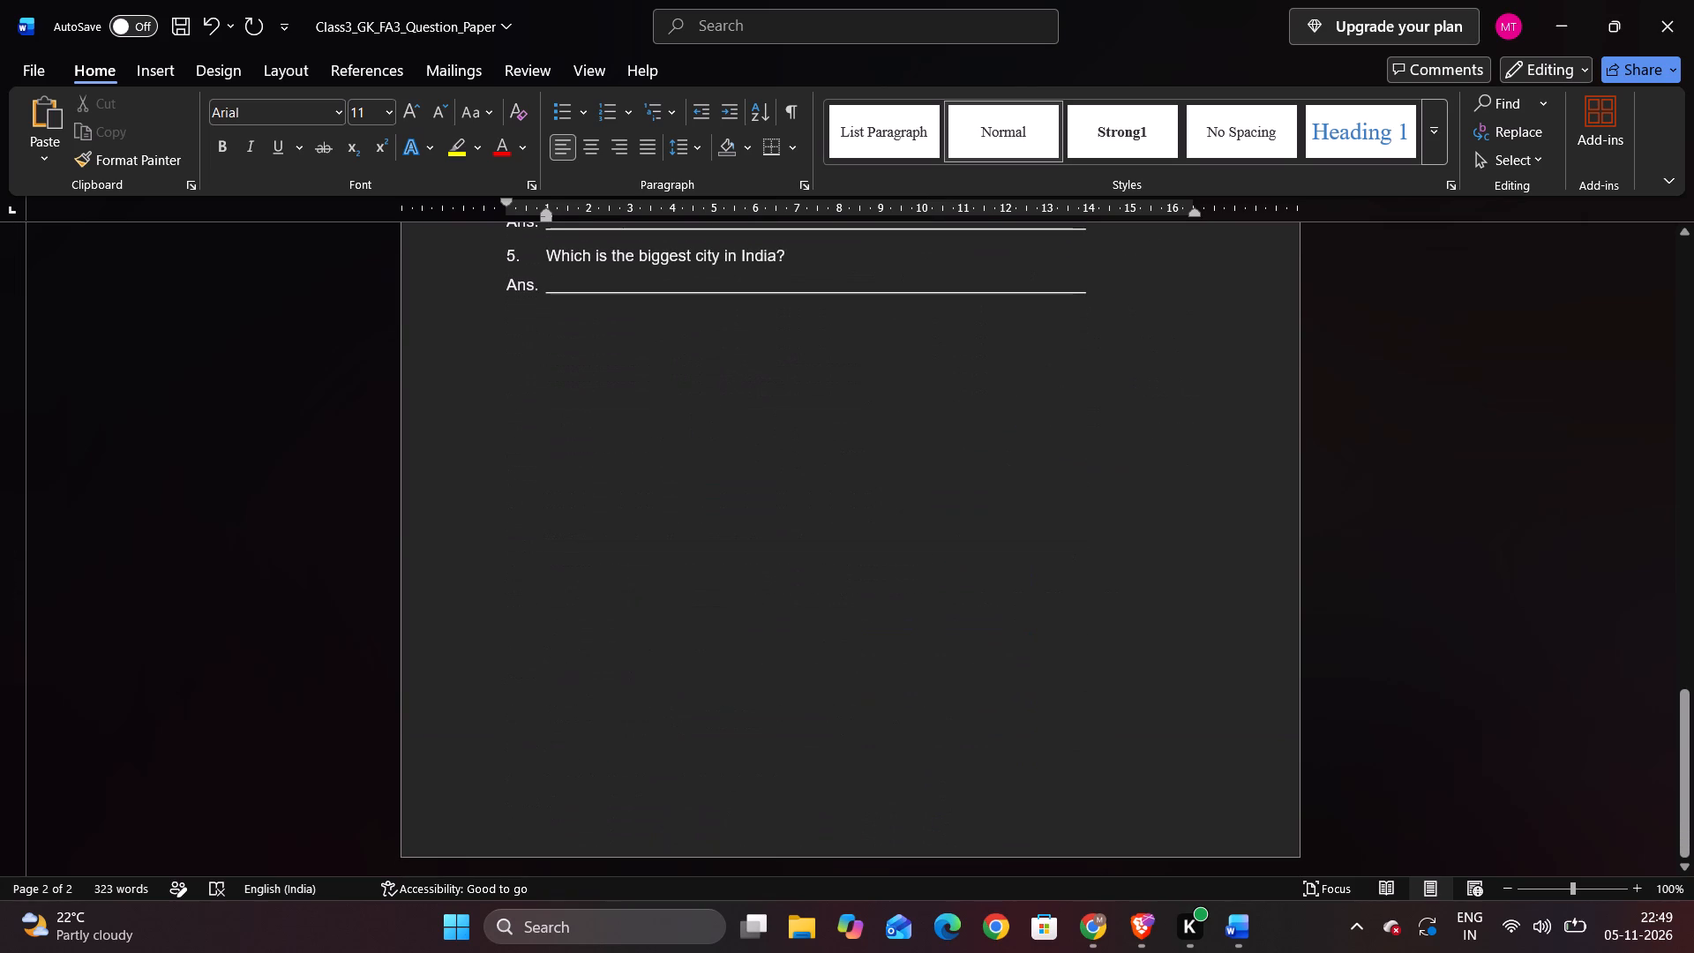
scroll(1433, 397, up, 6)
scroll(1386, 283, up, 8)
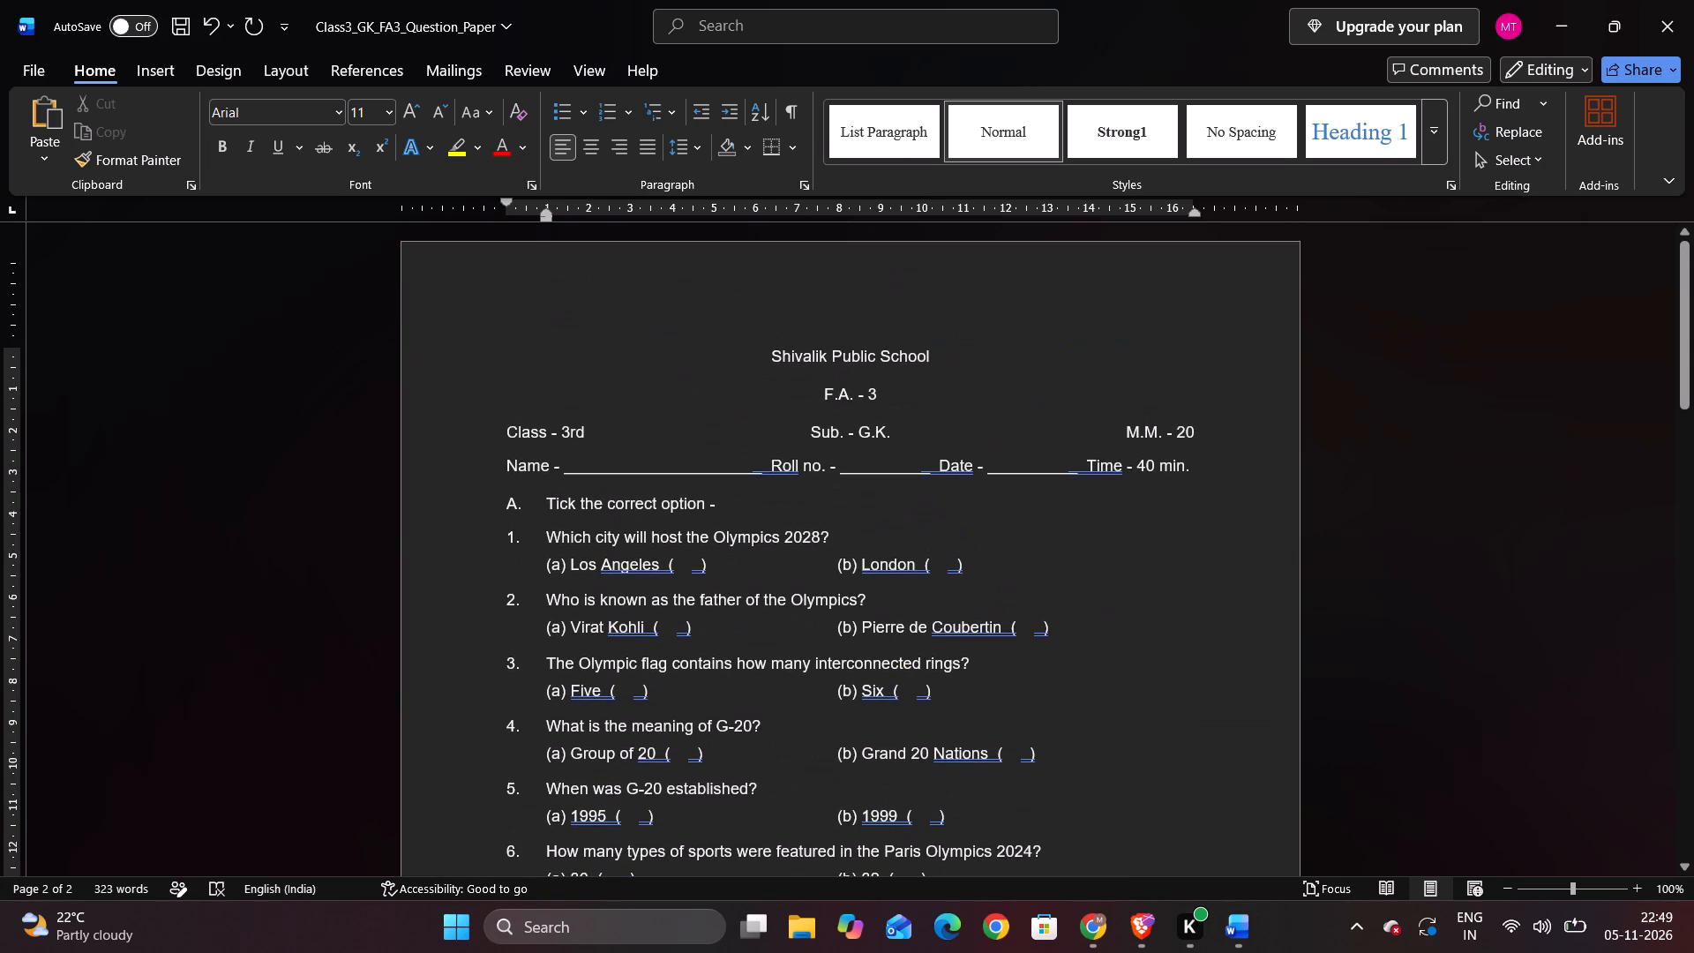
scroll(1181, 365, down, 15)
scroll(1181, 365, up, 7)
Add a space before "Roll no." in the header line to separate it from the name blank.
click(785, 487)
click(773, 469)
key(space)
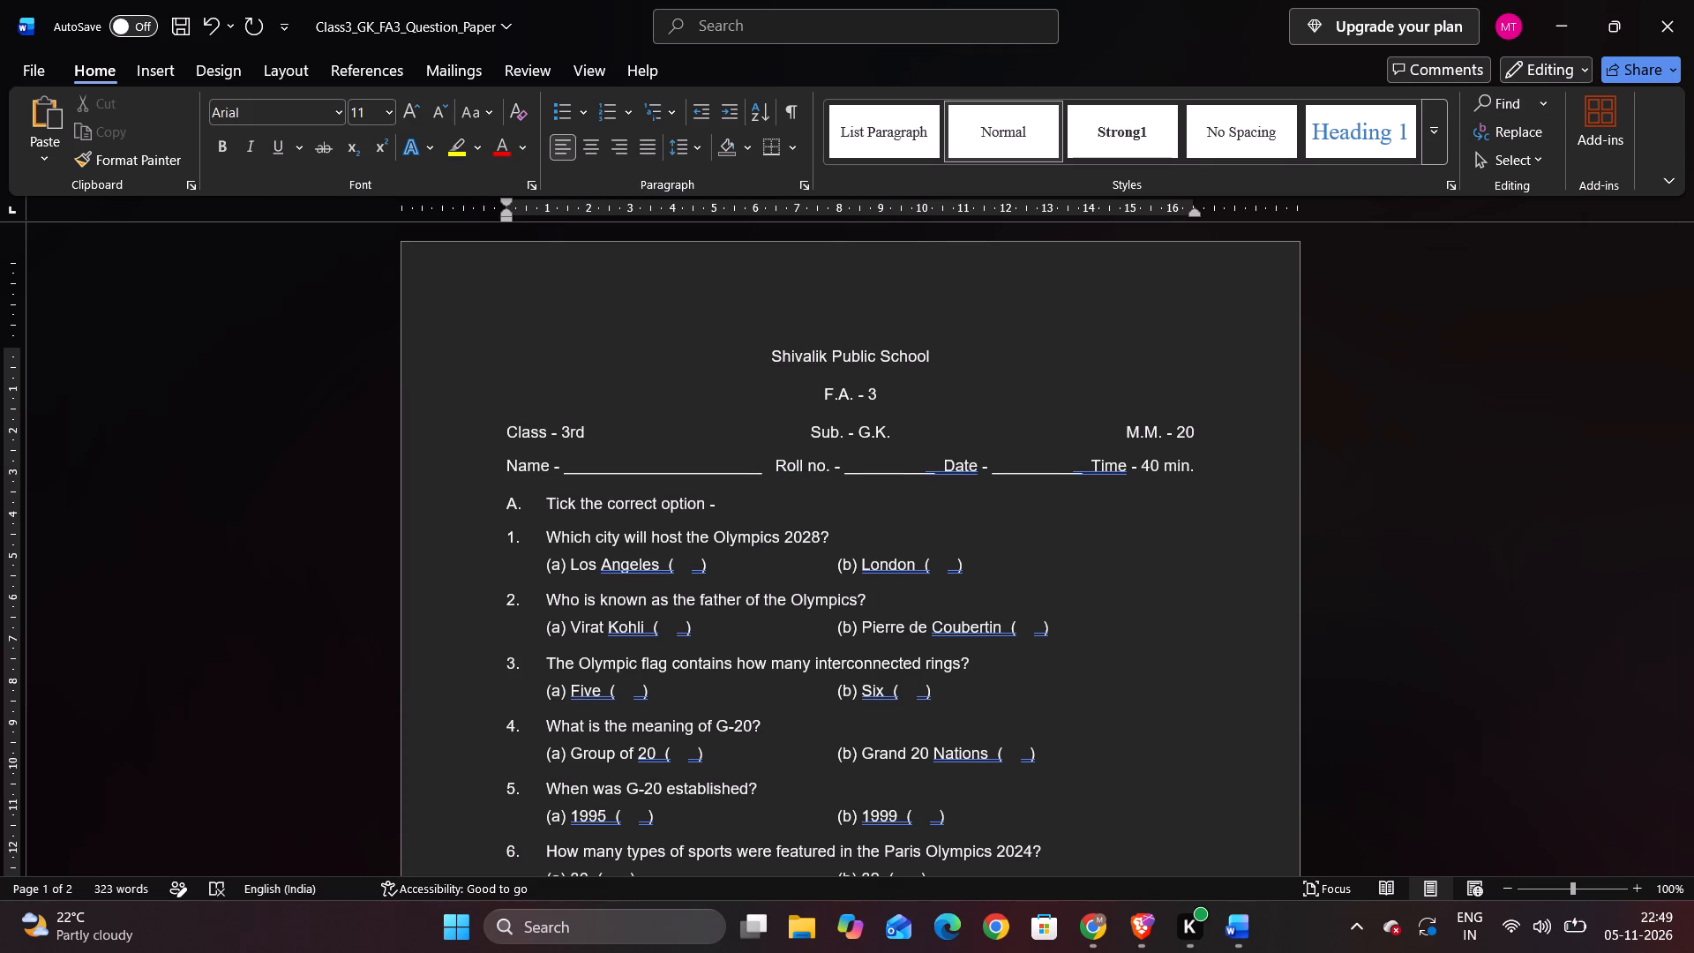
key(space)
key(BackSpace)
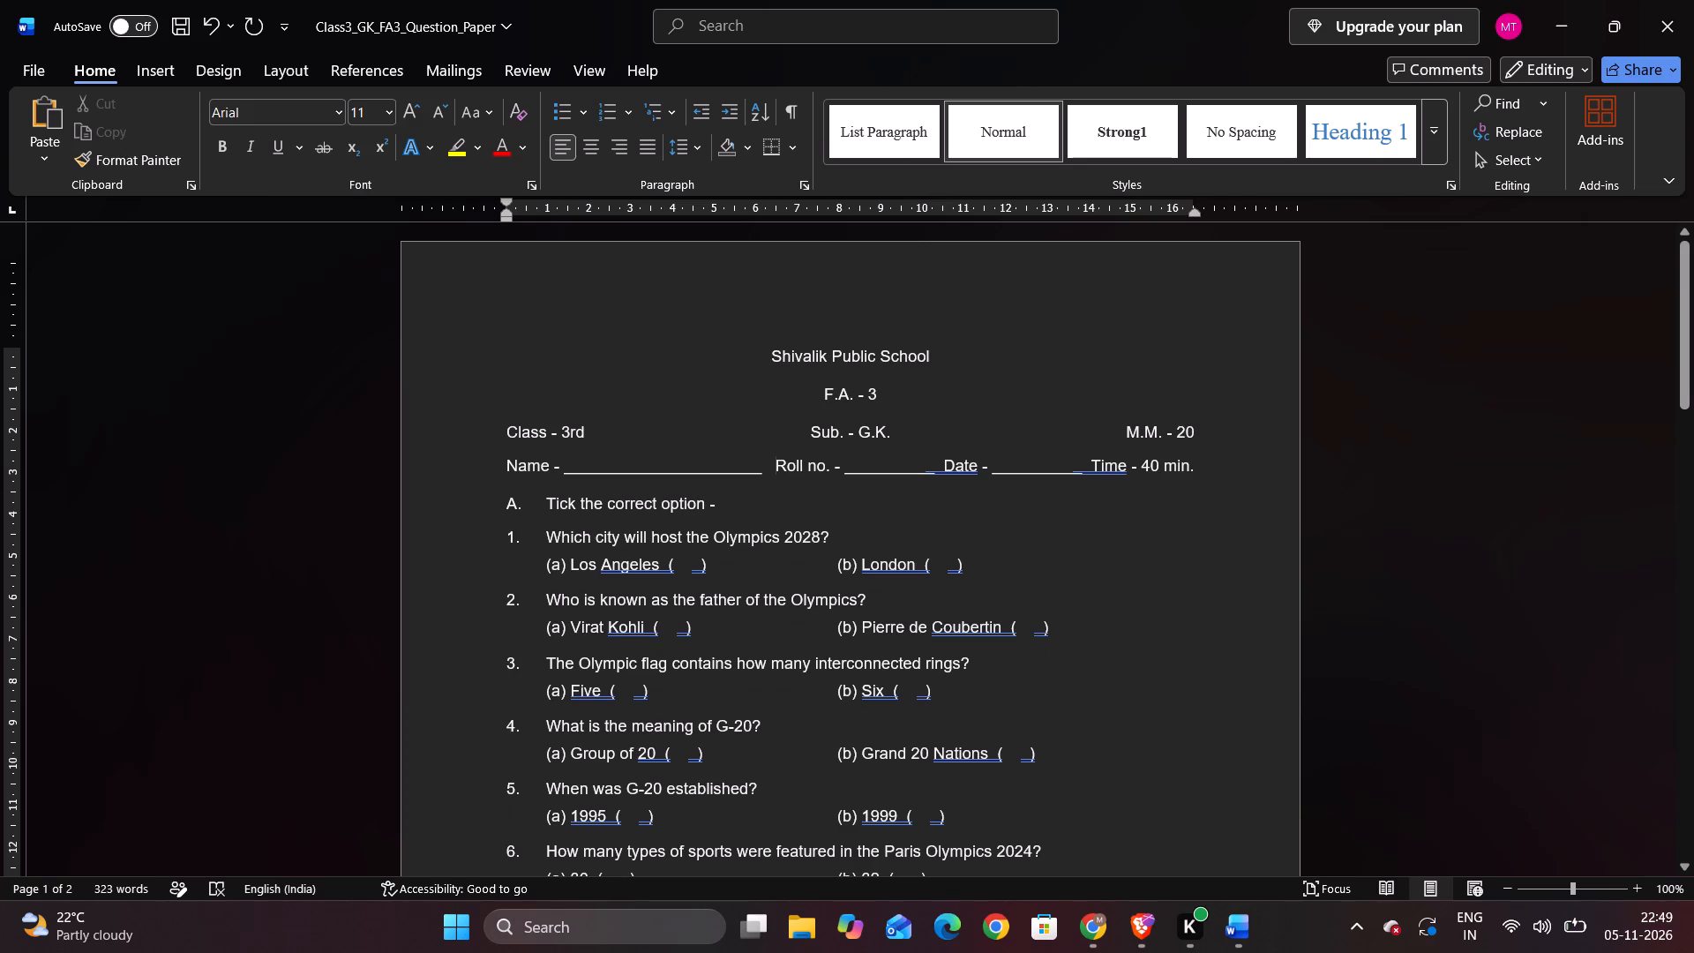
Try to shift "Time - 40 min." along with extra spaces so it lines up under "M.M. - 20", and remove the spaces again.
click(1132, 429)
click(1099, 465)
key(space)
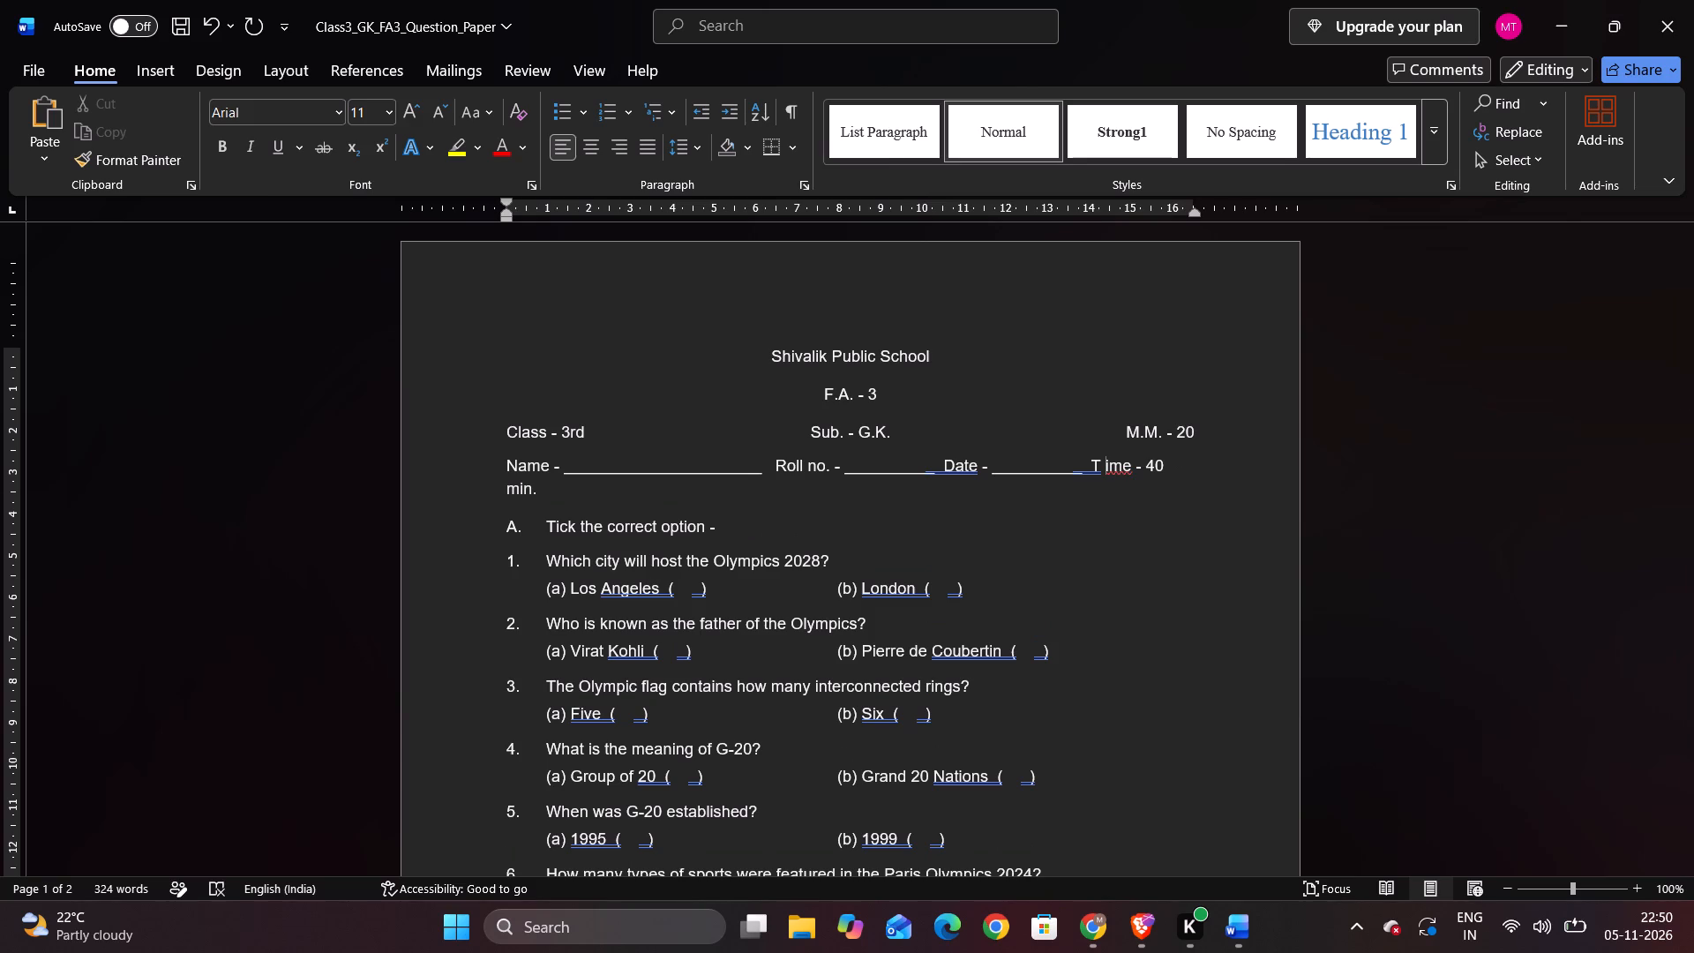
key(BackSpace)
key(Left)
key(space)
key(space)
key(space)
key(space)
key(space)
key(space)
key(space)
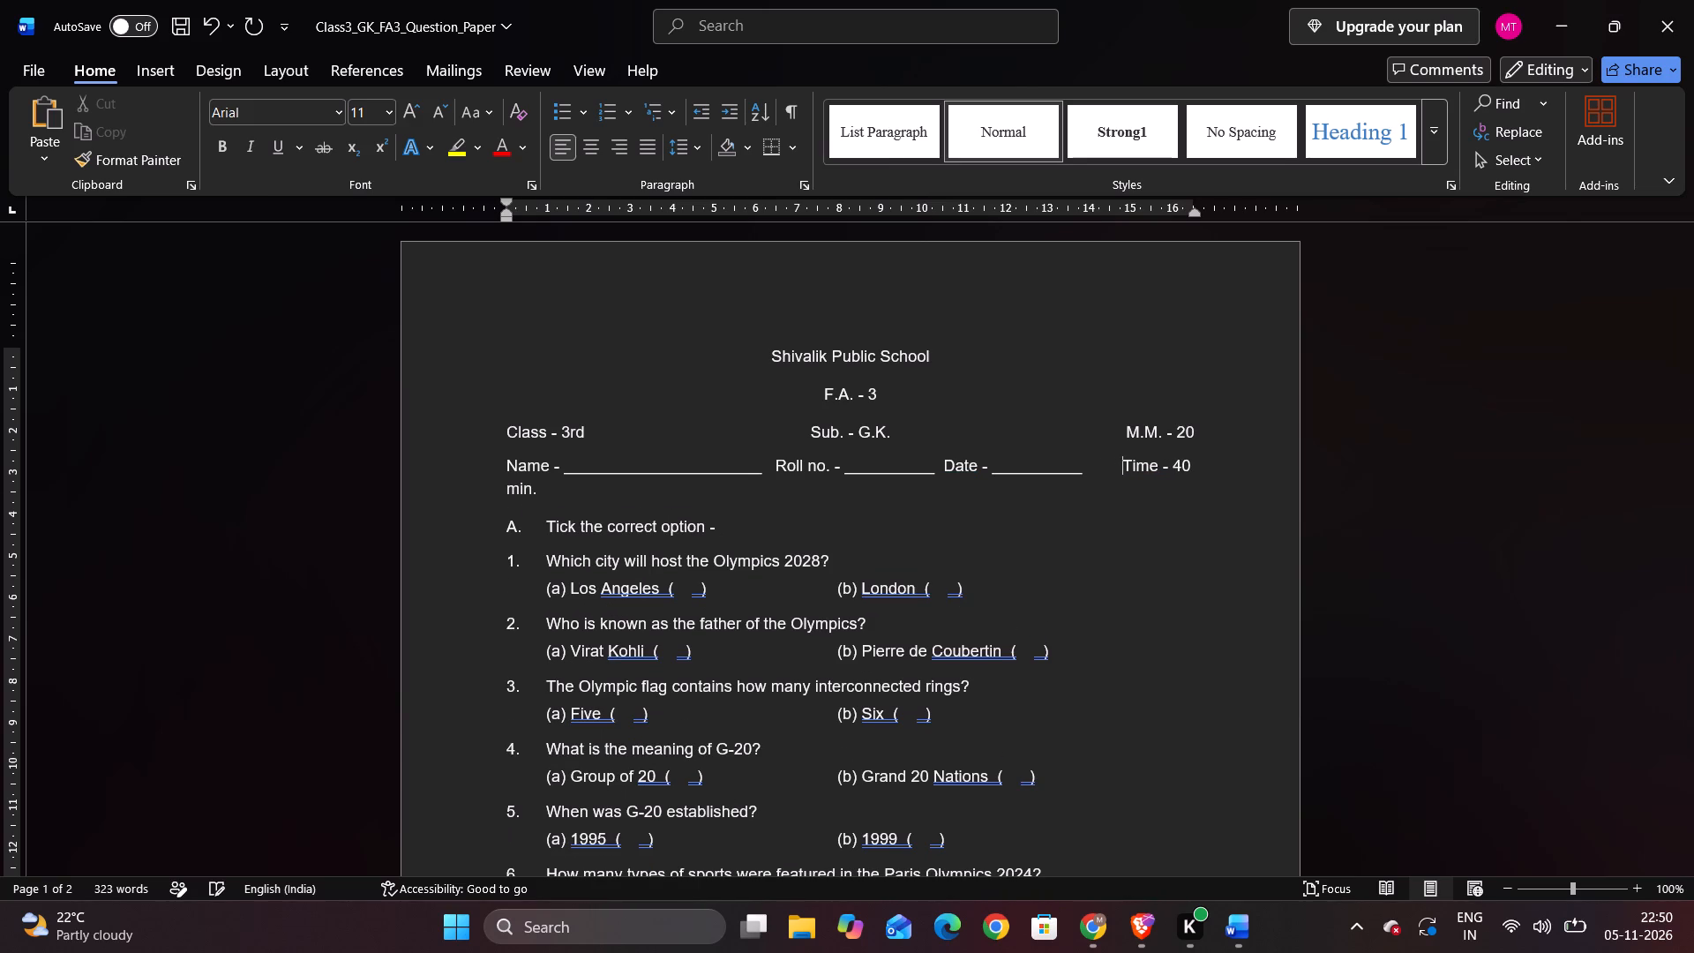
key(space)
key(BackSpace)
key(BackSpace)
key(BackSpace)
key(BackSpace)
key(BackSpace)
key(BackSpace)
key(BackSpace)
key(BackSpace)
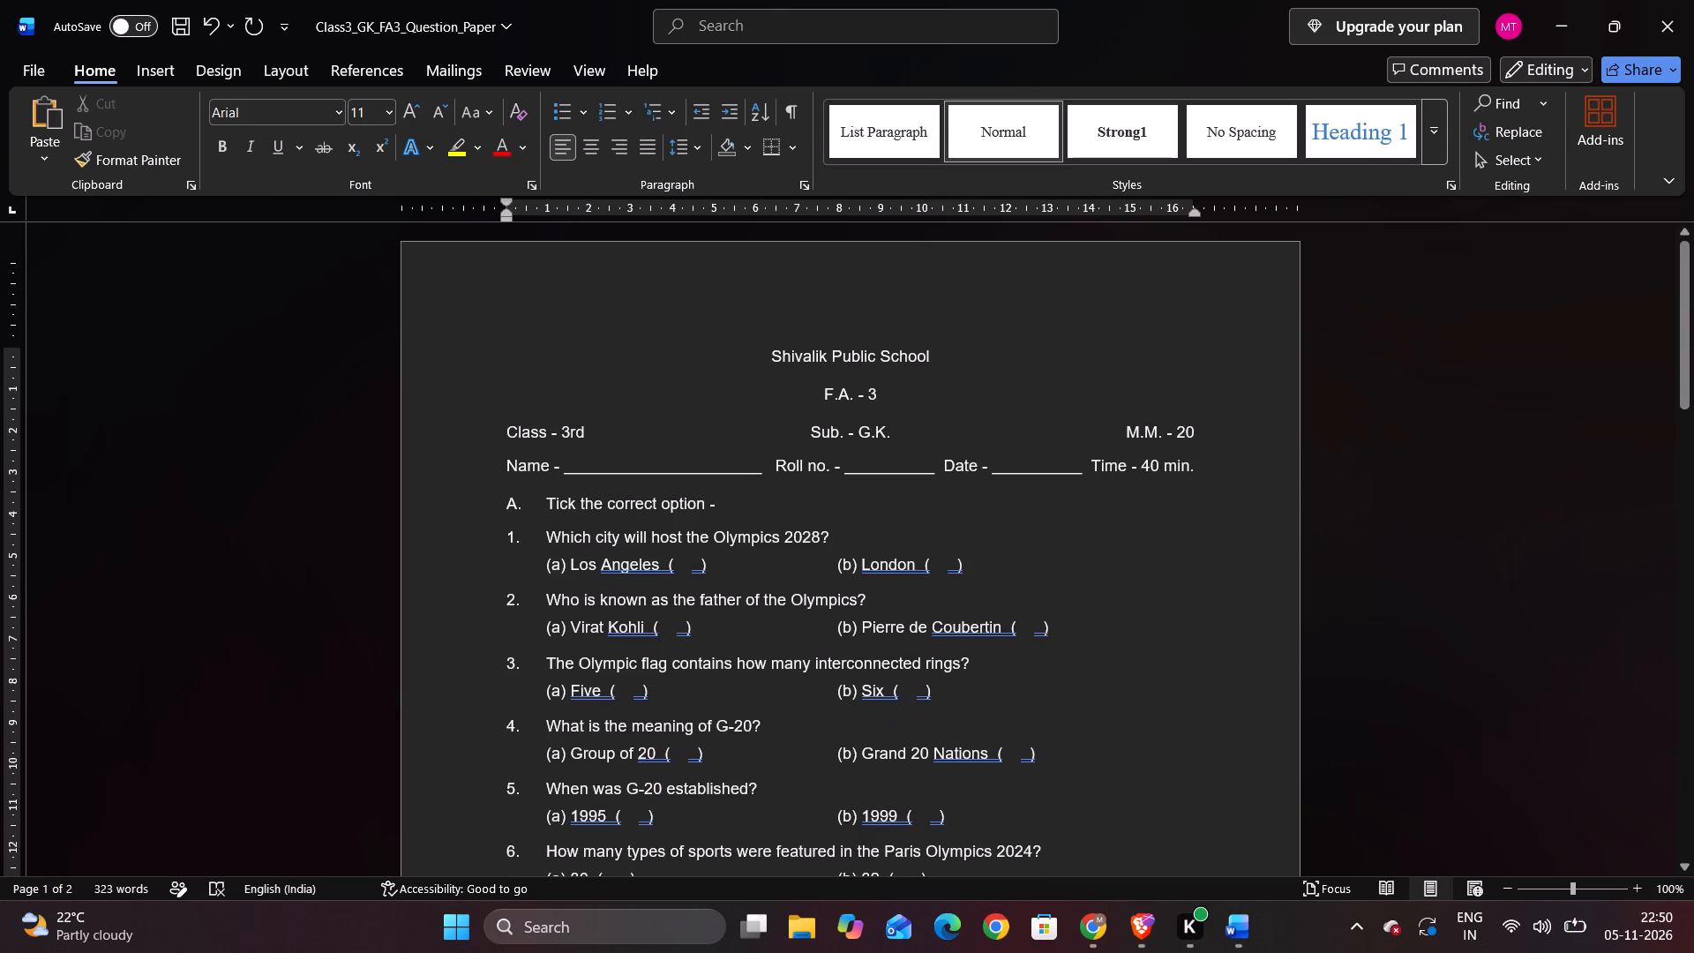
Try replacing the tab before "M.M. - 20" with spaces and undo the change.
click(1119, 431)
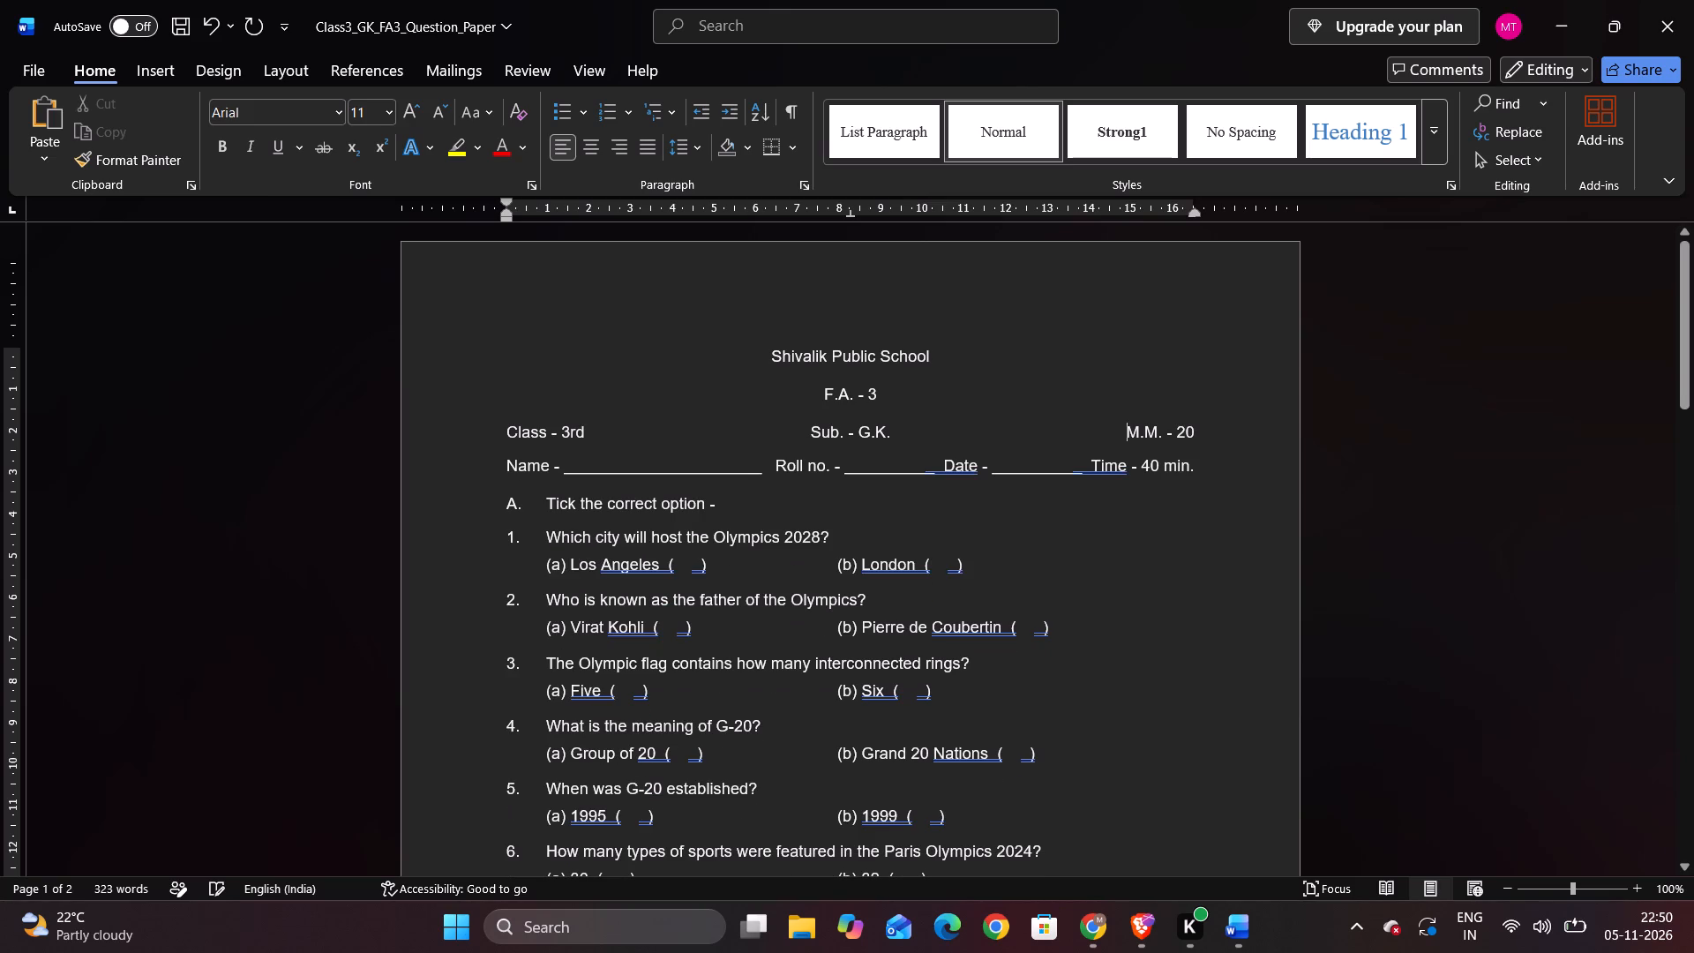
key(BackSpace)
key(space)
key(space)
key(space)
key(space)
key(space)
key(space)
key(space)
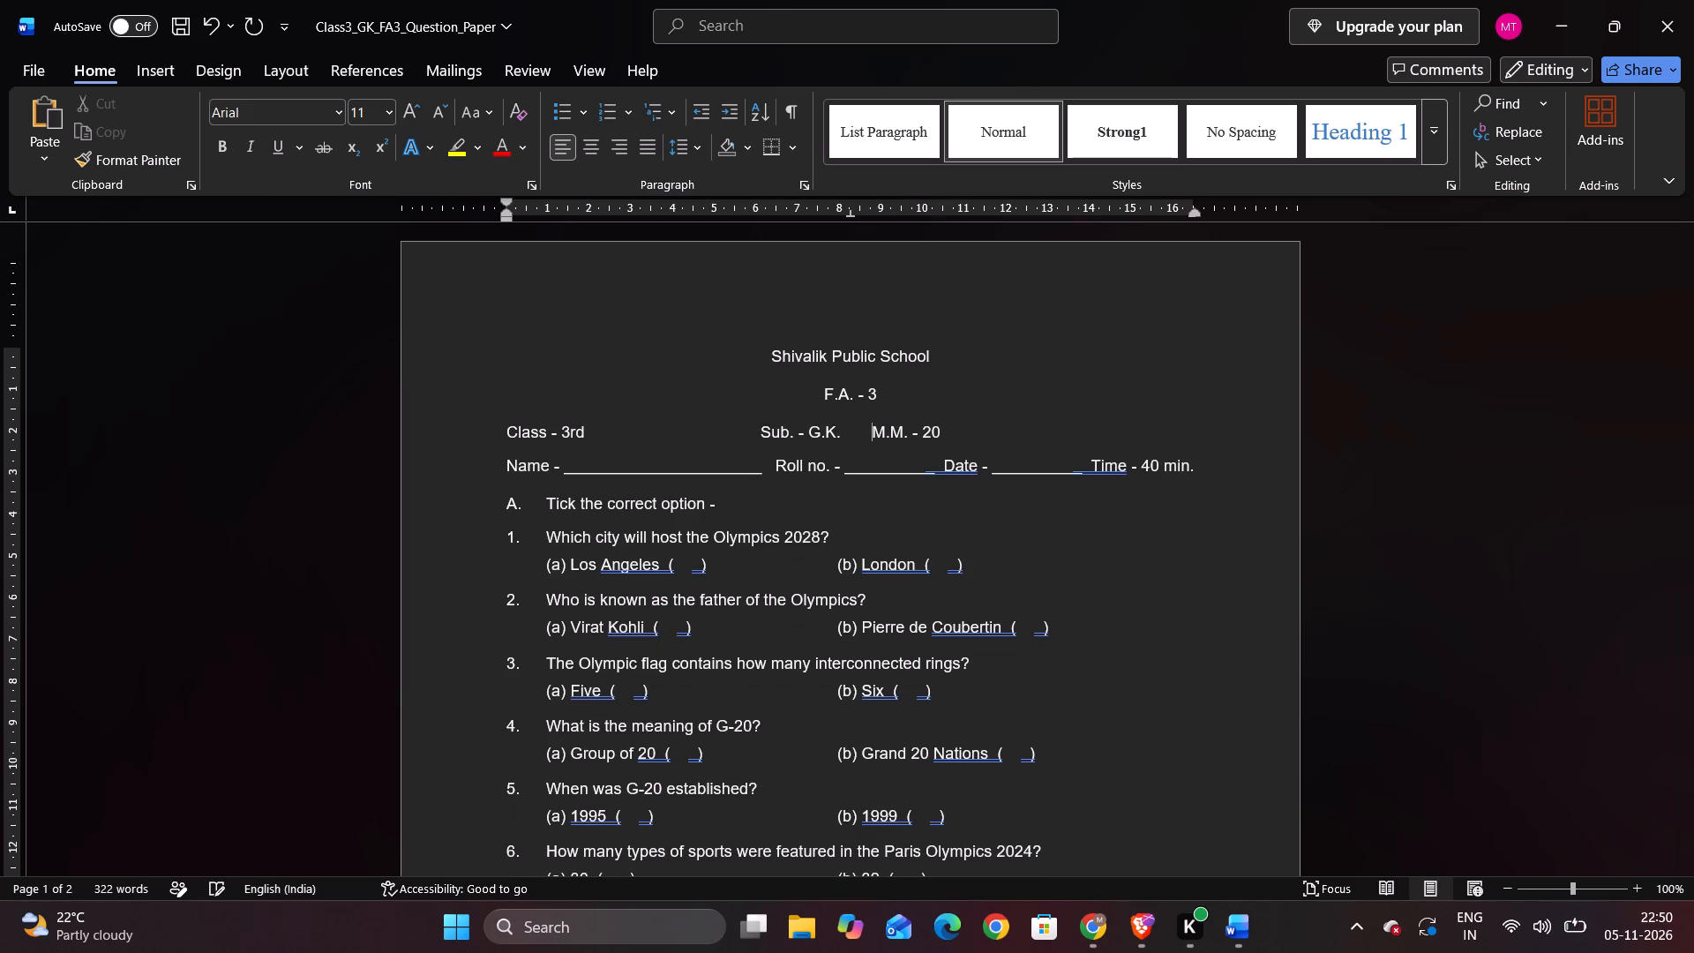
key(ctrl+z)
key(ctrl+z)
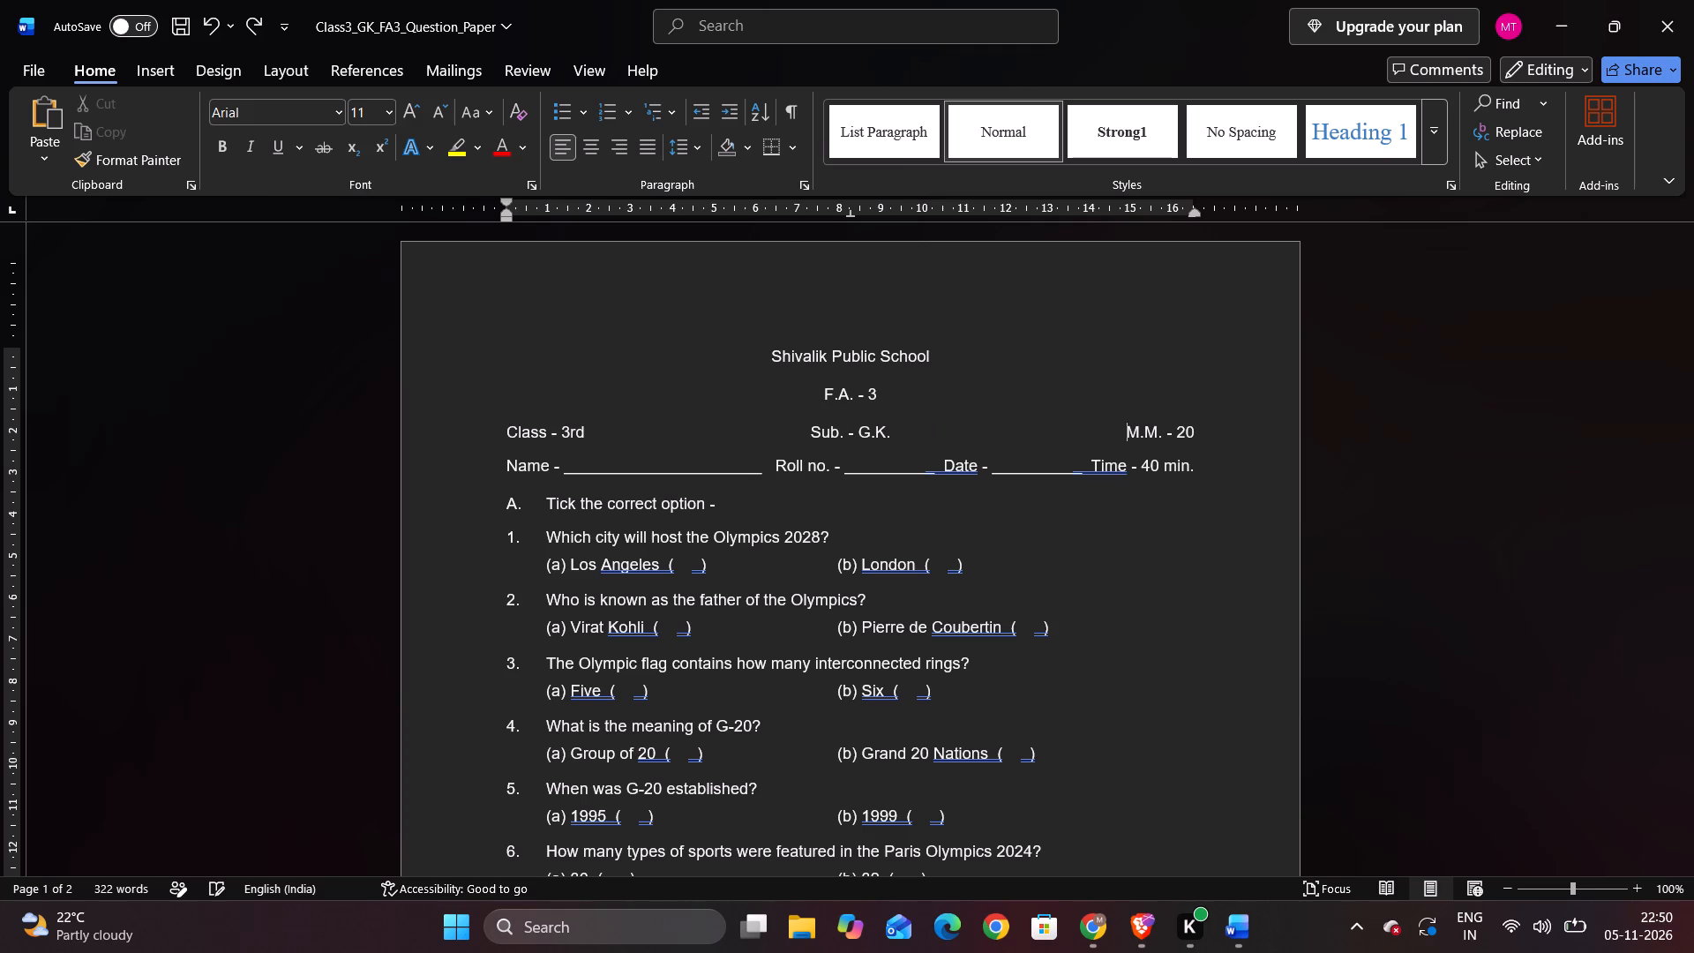
Replace the tab between "Sub. - G.K." and "M.M. - 20" with a long run of spaces.
key(Left)
key(Delete)
key(space)
key(space)
key(space)
key(space)
key(space)
key(space)
key(space)
key(space)
key(space)
key(space)
key(space)
key(space)
key(space)
key(space)
key(space)
key(space)
key(space)
key(space)
key(space)
key(space)
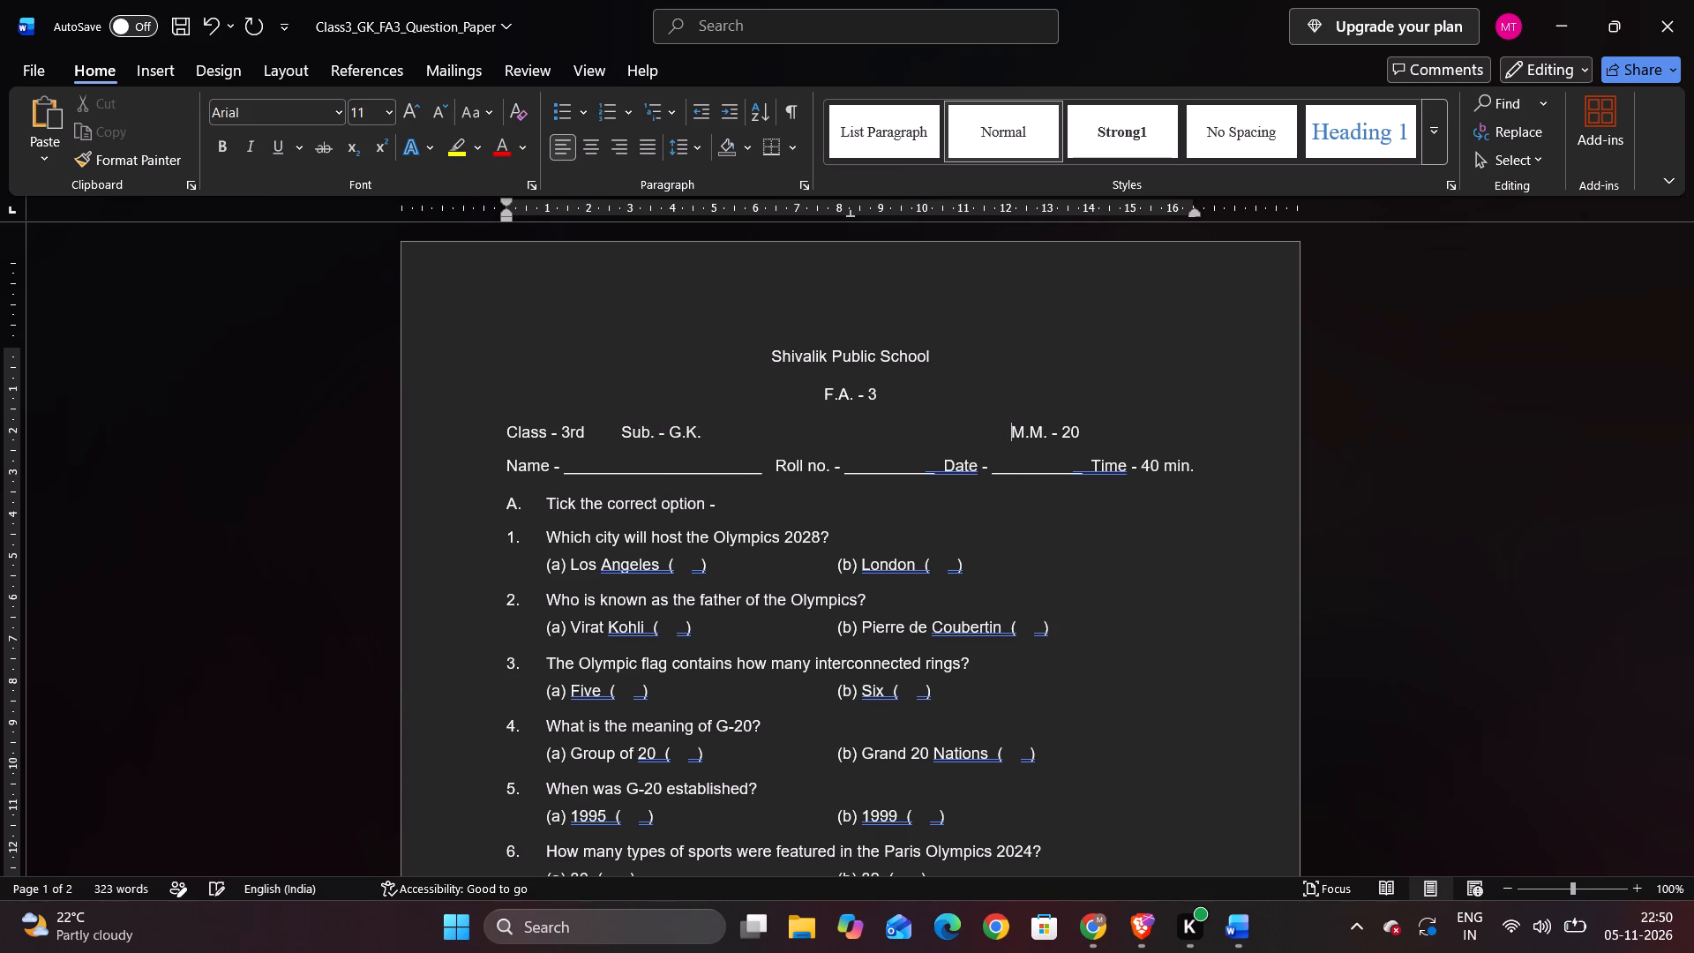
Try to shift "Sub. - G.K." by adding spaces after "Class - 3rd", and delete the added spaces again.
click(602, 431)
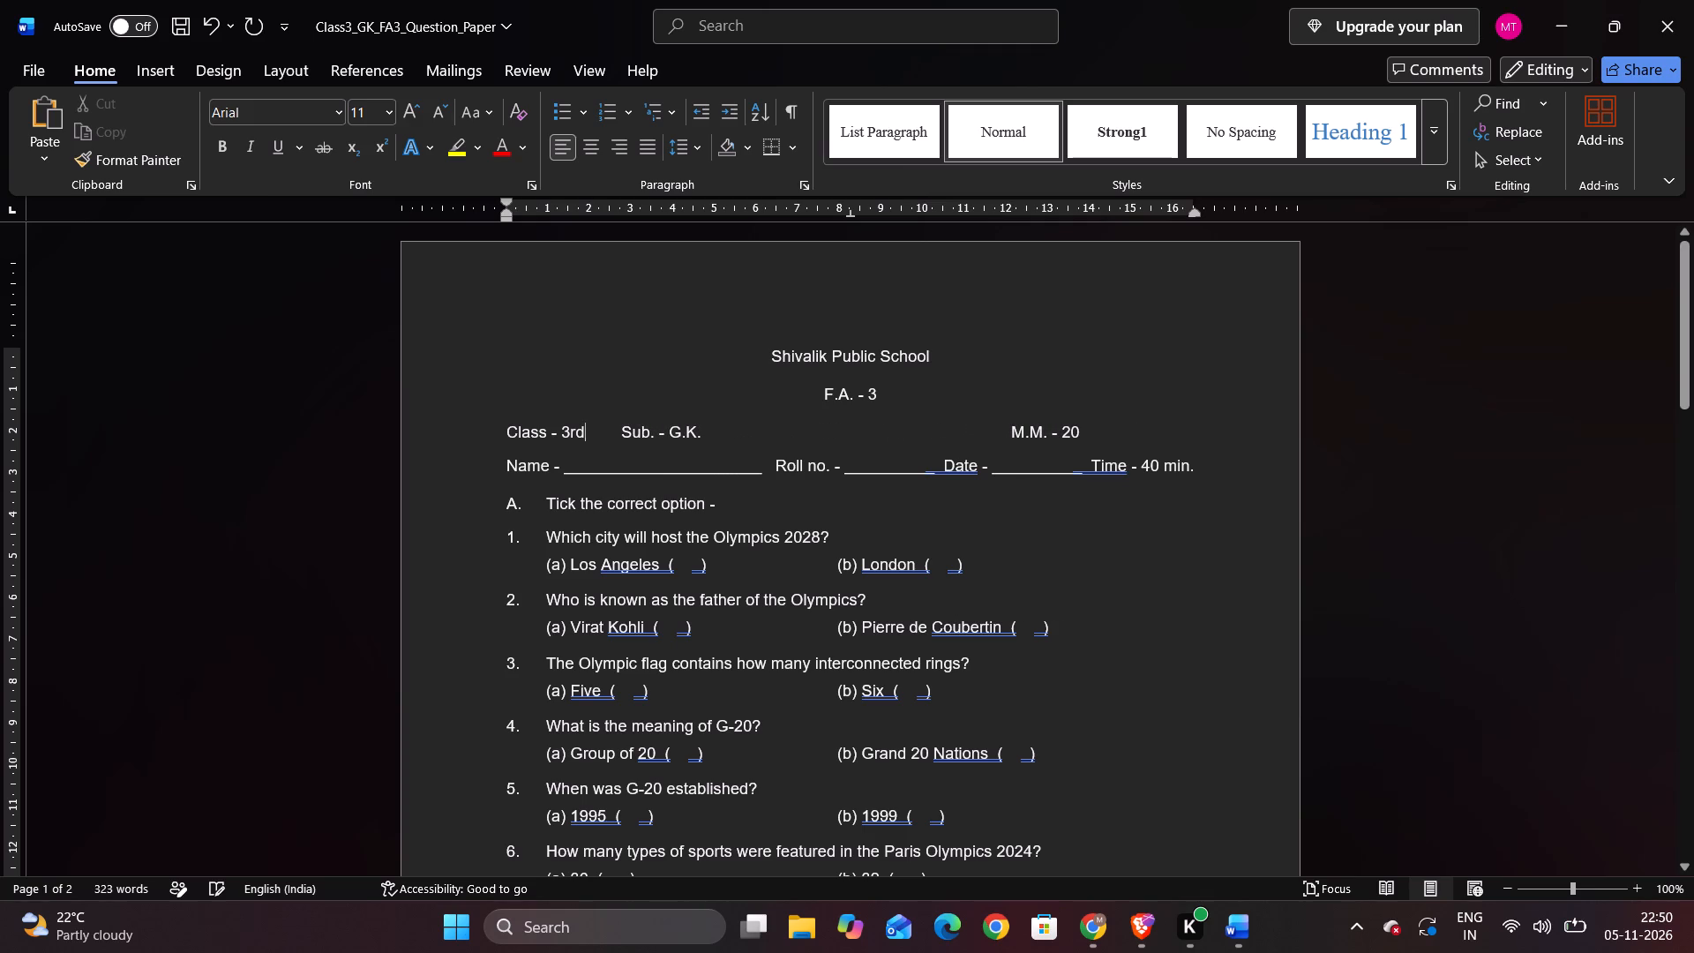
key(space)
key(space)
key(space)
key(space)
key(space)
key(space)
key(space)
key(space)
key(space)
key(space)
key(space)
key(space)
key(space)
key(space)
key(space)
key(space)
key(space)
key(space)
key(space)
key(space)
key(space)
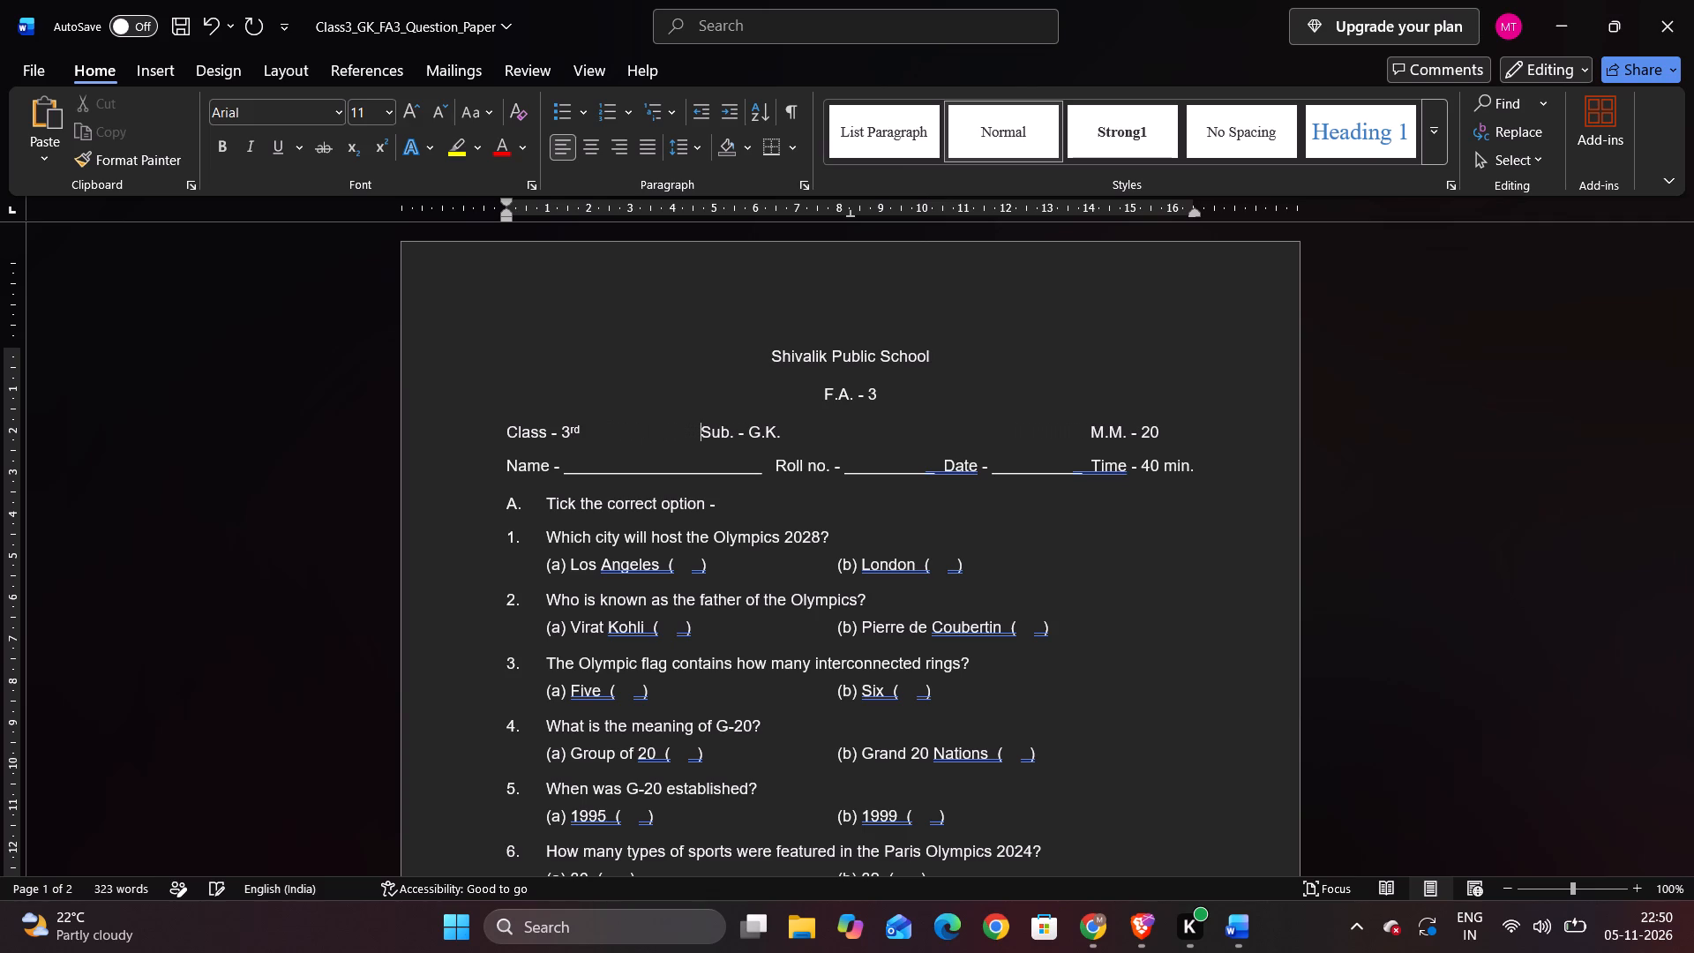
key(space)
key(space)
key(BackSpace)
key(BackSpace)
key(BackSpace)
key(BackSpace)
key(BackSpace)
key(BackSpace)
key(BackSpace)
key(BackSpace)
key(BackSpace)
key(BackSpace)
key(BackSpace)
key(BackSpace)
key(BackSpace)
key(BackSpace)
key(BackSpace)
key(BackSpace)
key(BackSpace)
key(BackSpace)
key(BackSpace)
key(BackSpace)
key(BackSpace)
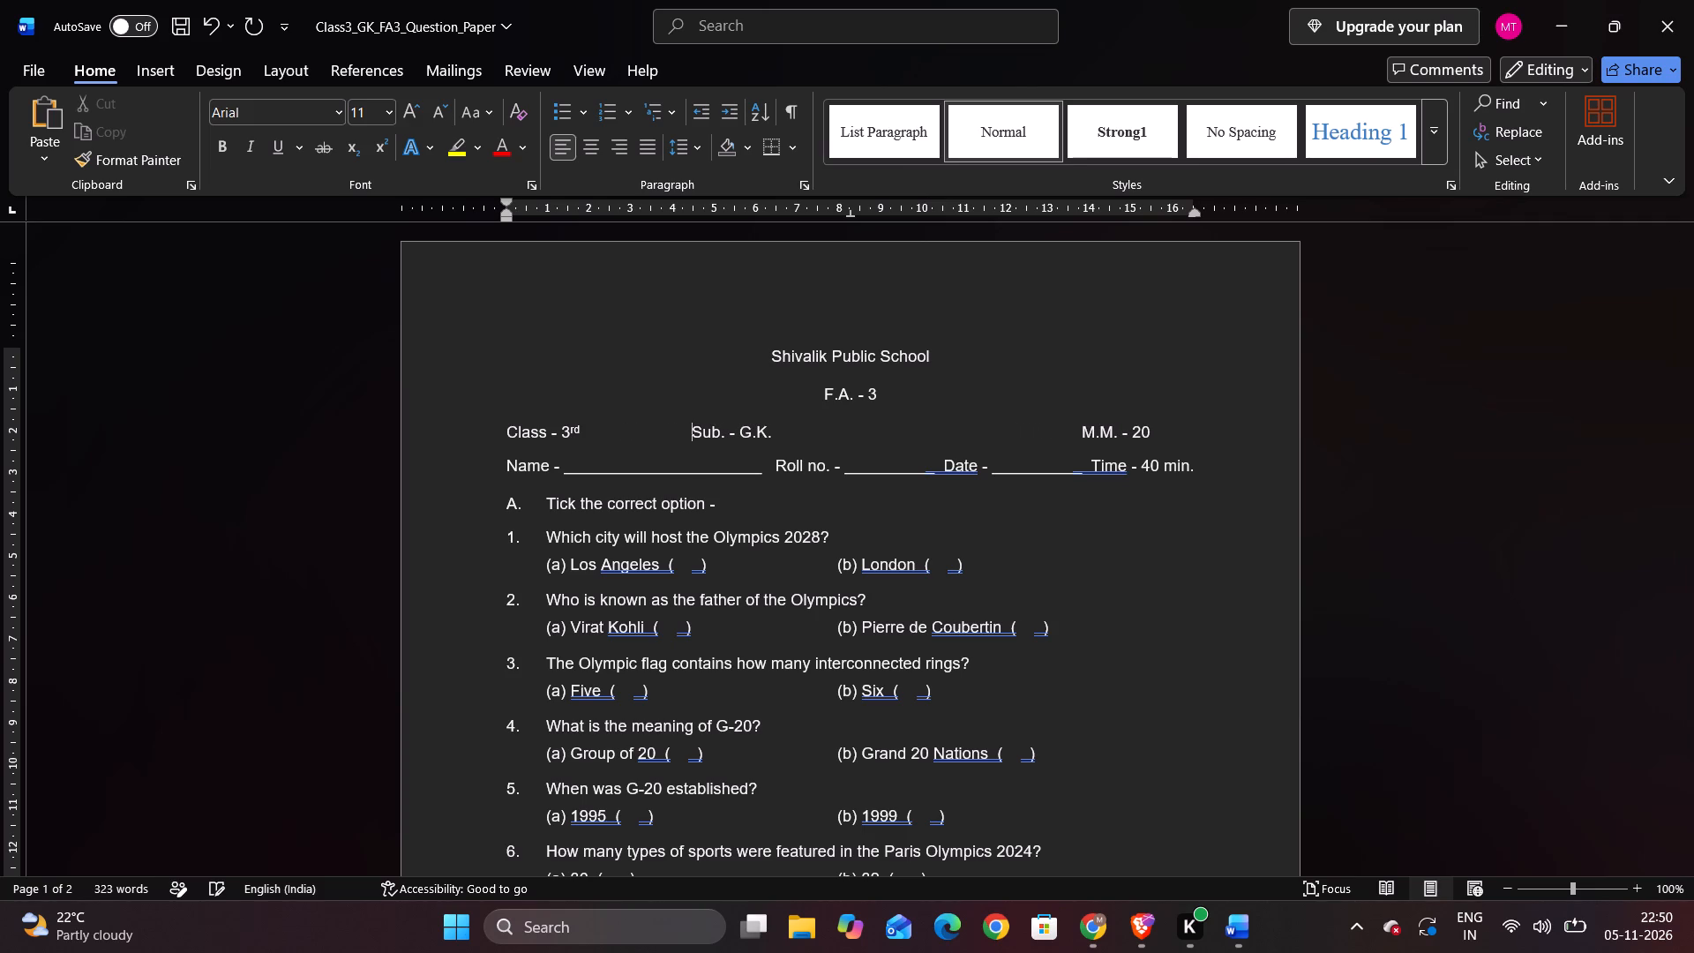
Shorten the run of spaces between "Sub. - G.K." and "M.M. - 20" by 19 spaces.
key(Right)
key(Right)
key(Right)
key(Right)
key(Right)
key(Right)
key(Right)
key(Right)
key(Right)
key(Right)
key(Right)
key(Right)
key(Right)
key(Right)
key(Right)
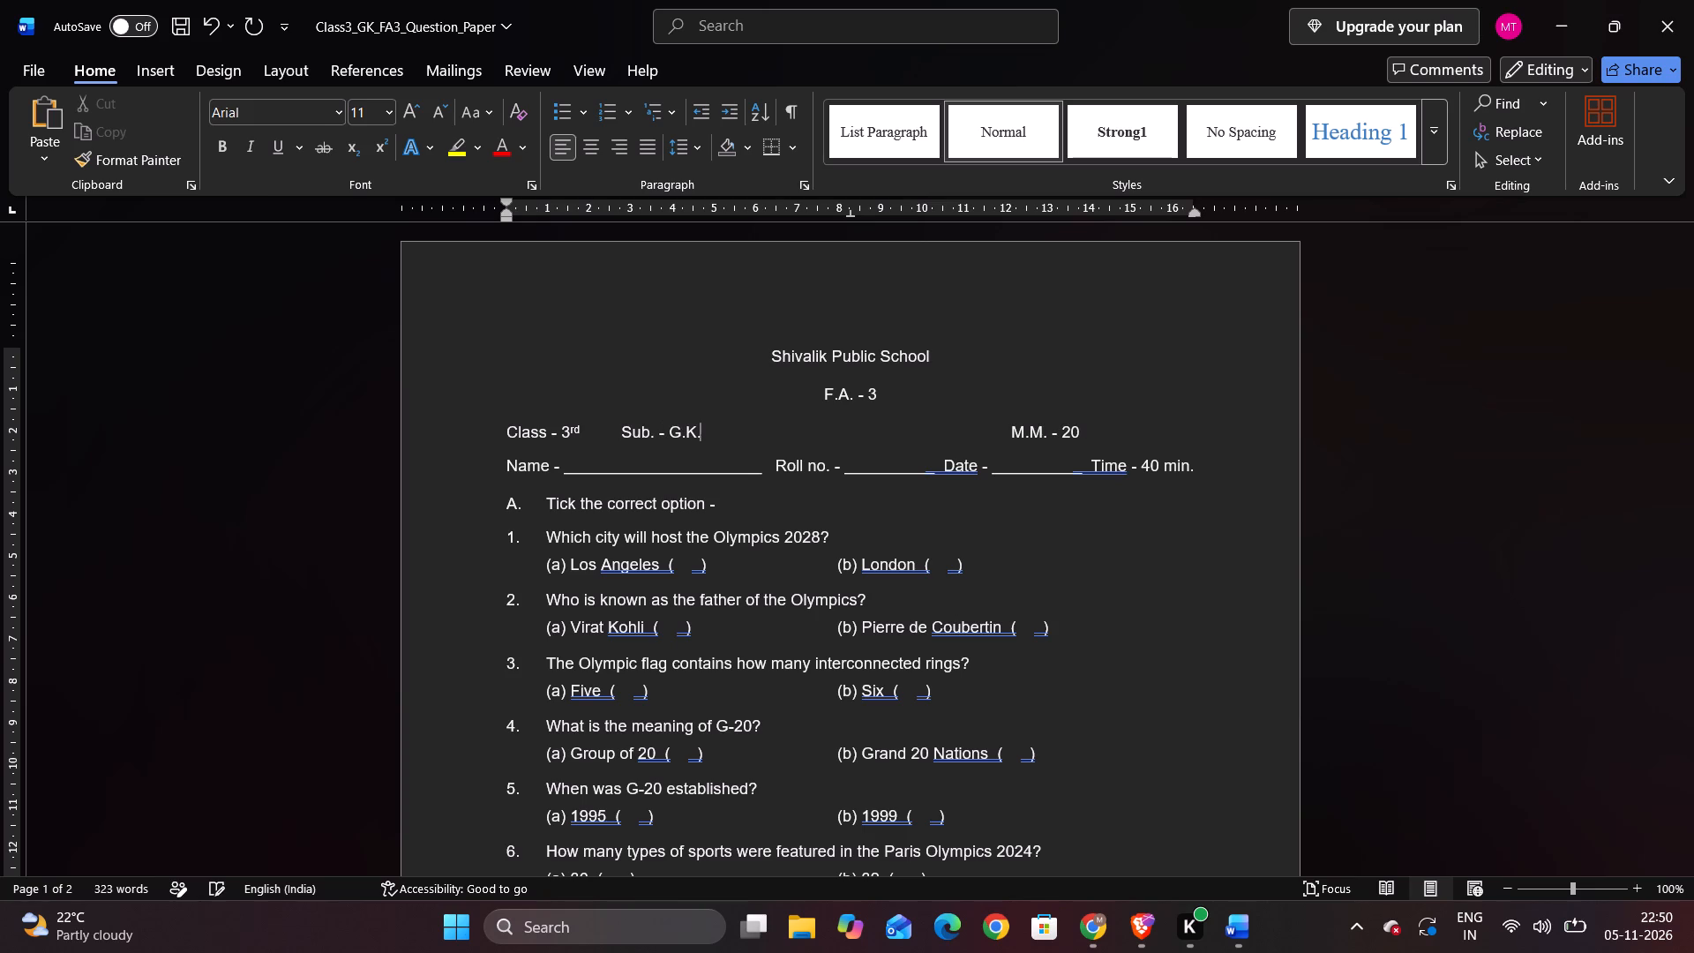
key(BackSpace)
key(BackSpace)
key(BackSpace)
key(Delete)
key(Delete)
key(Delete)
key(Delete)
key(Delete)
key(Delete)
key(Delete)
key(Delete)
key(Delete)
key(Delete)
key(Delete)
key(Delete)
key(Delete)
key(Delete)
key(Delete)
key(Delete)
Insert 27 extra spaces before "Sub. - G.K." so it sits roughly above "Roll no." and "M.M. - 20" above "Time - 40 min.".
key(Left)
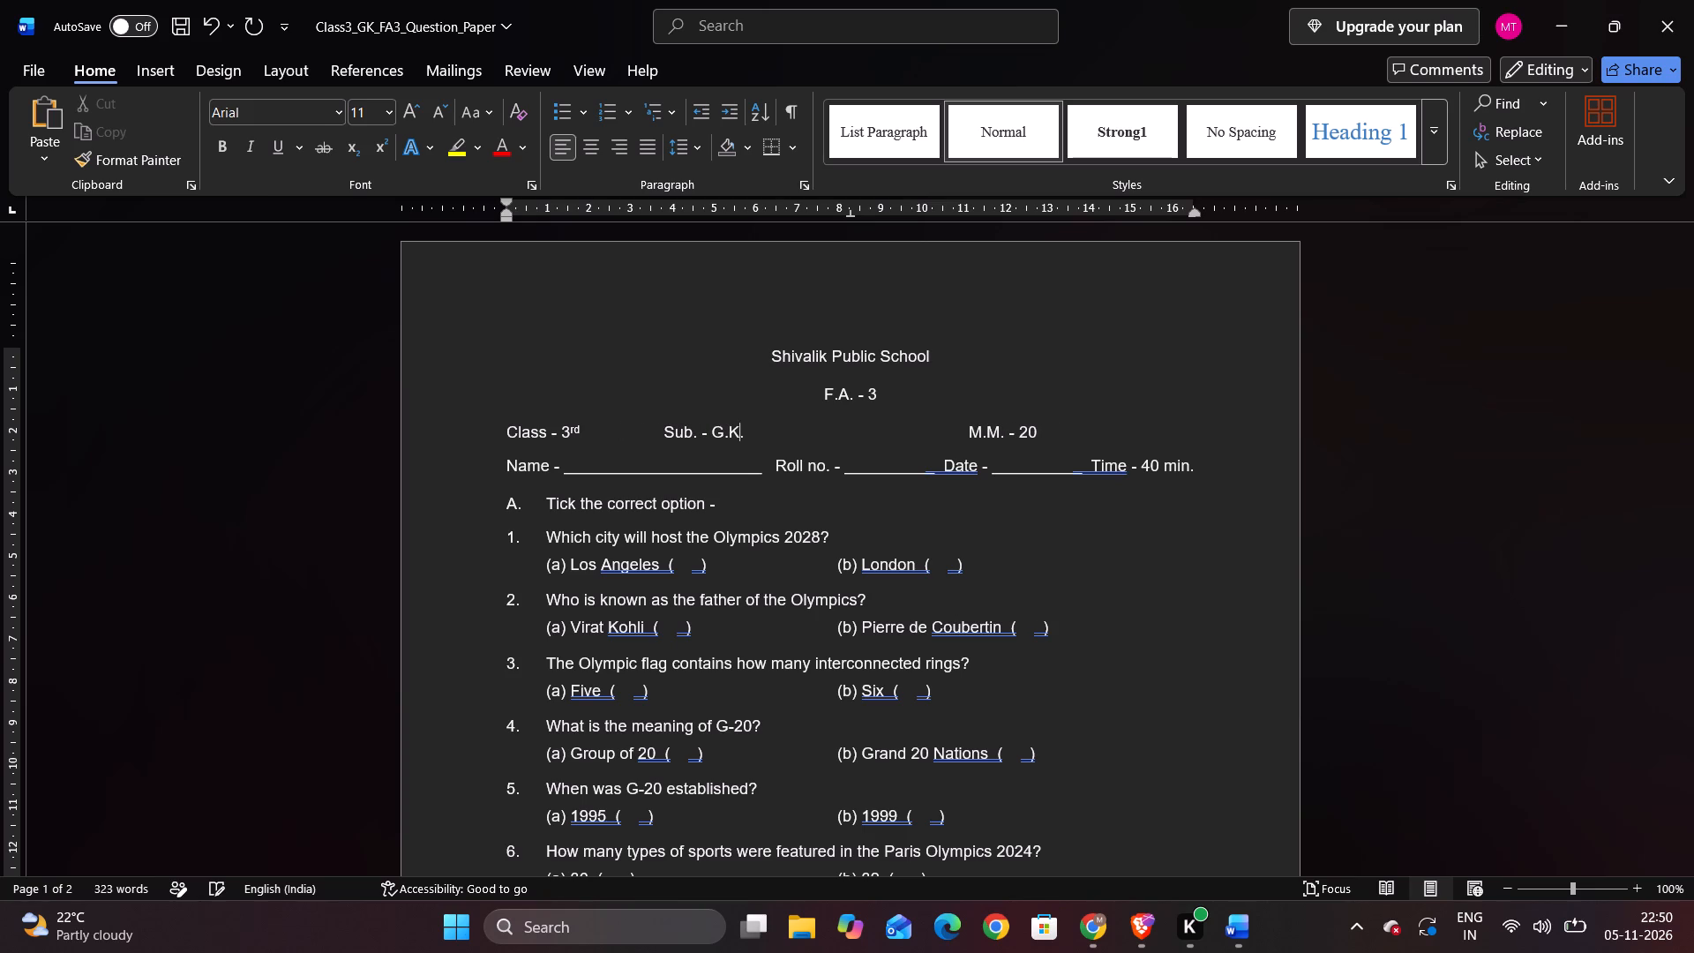
key(Left)
key(Left)
key(Left)
key(Left)
key(Left)
key(Left)
key(Left)
key(Left)
key(Left)
key(Left)
key(Left)
key(space)
key(space)
key(space)
key(space)
key(space)
key(space)
key(space)
key(space)
key(space)
key(space)
key(space)
key(space)
key(space)
key(space)
key(space)
key(space)
key(space)
key(space)
key(space)
key(space)
key(space)
key(space)
key(space)
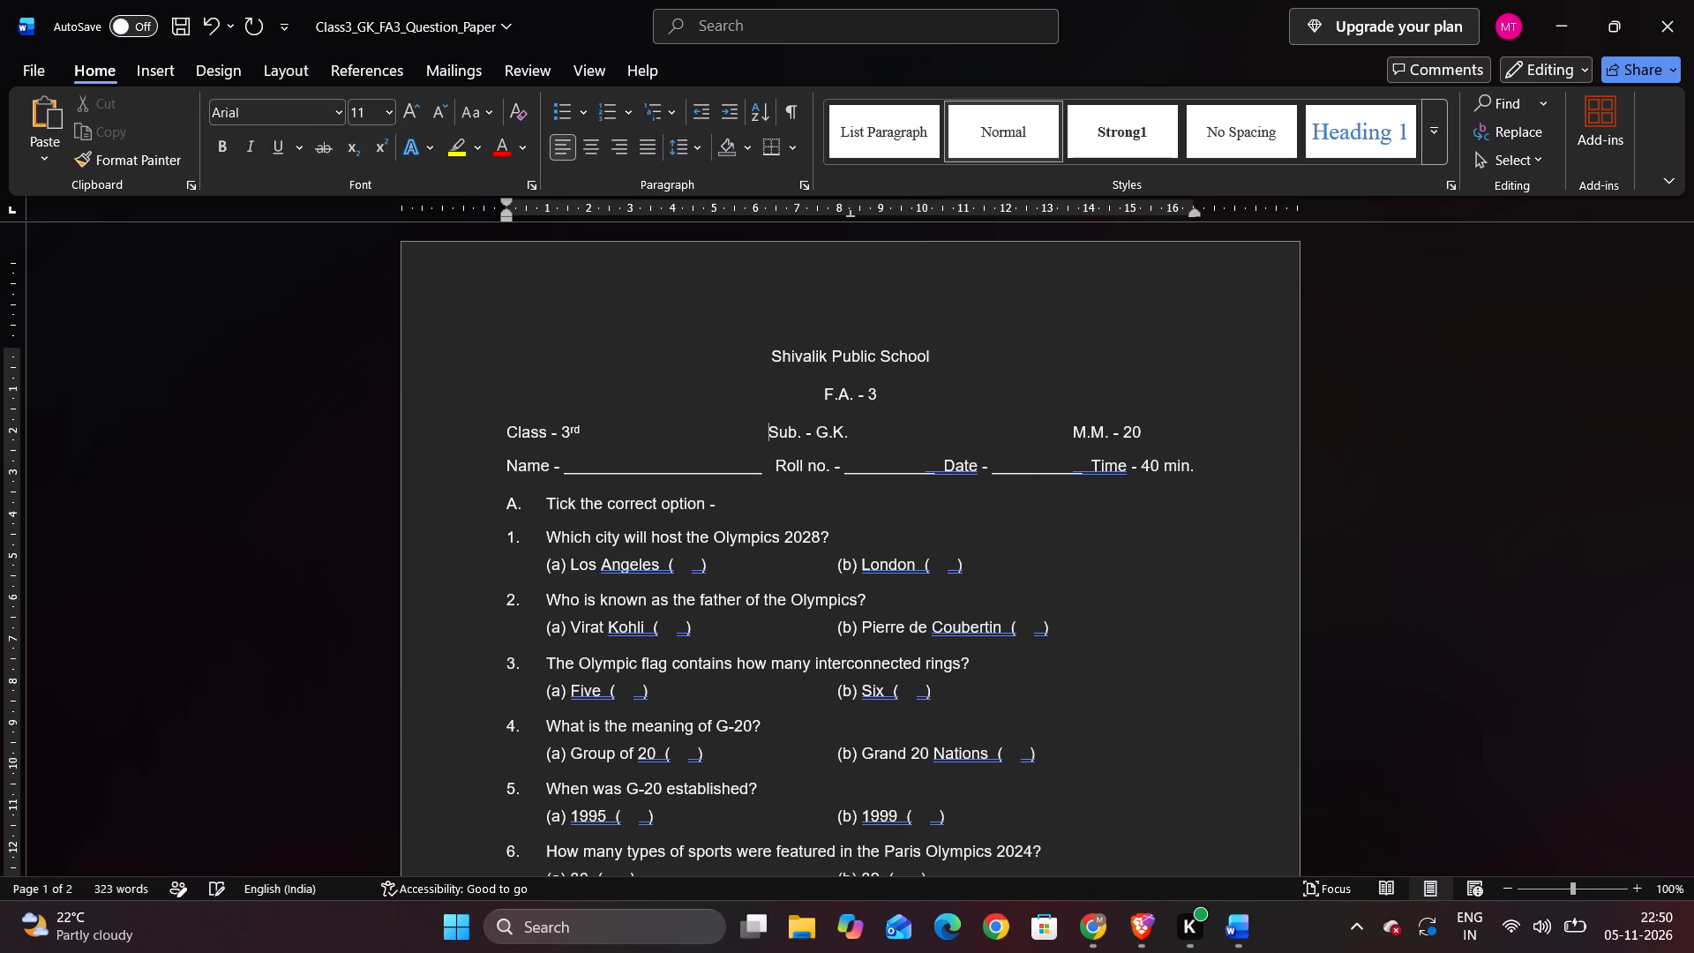
key(space)
key(space)
key(space)
key(space)
key(space)
key(space)
key(BackSpace)
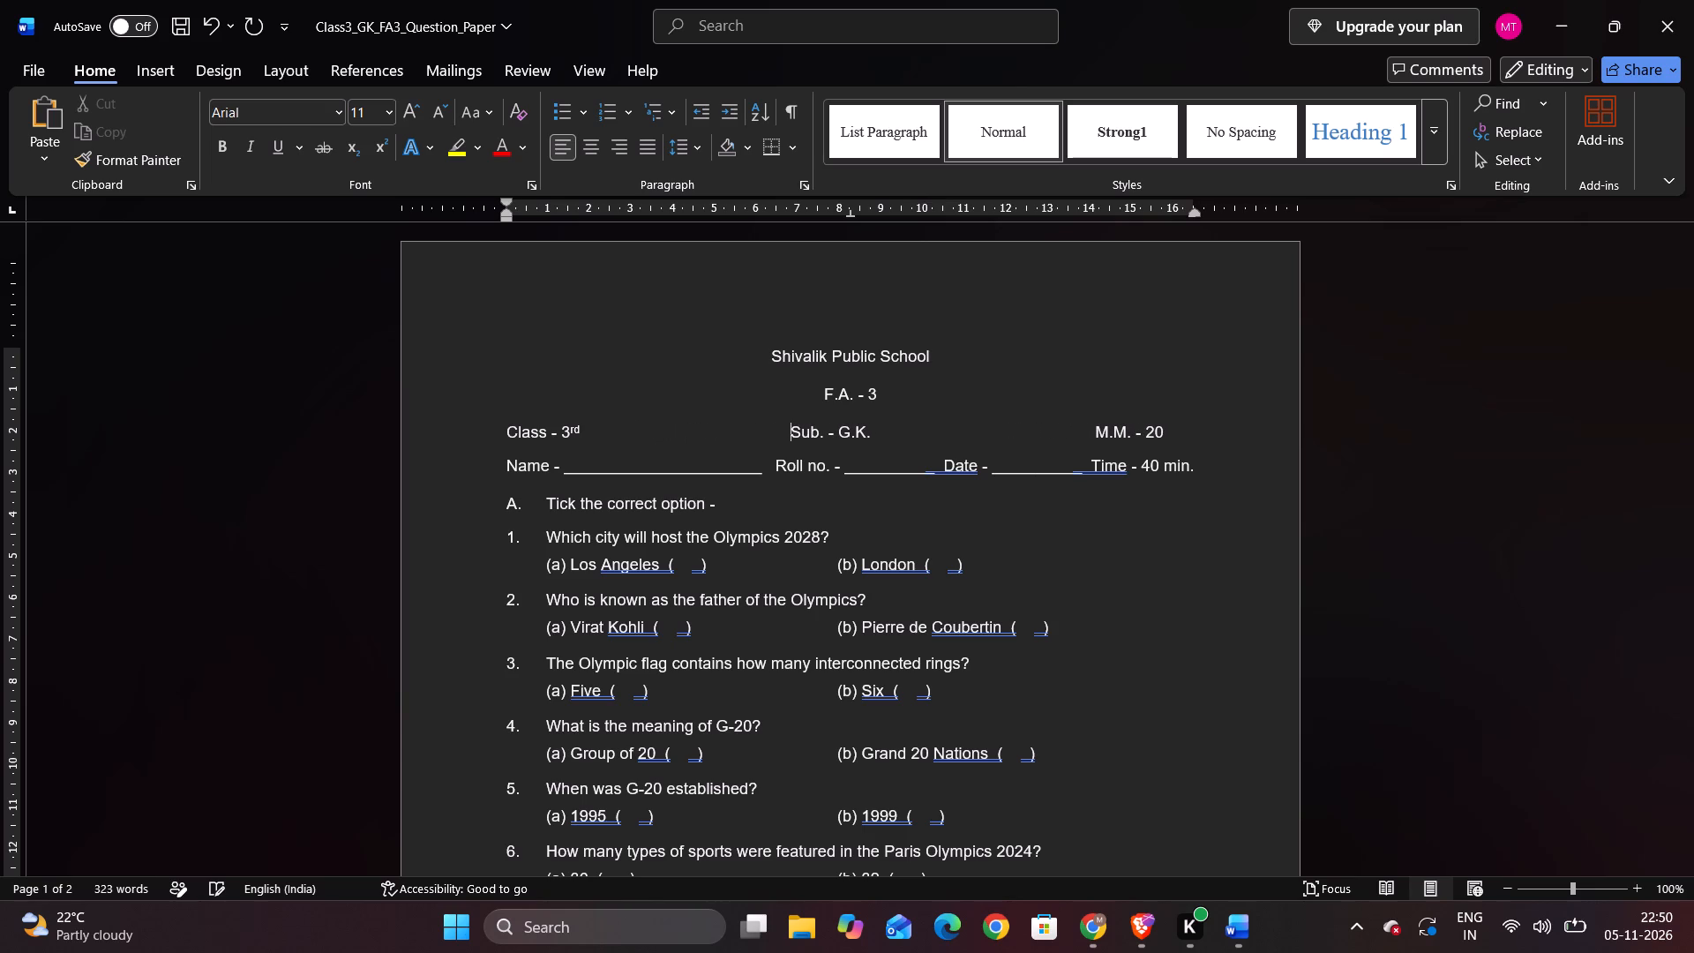
key(BackSpace)
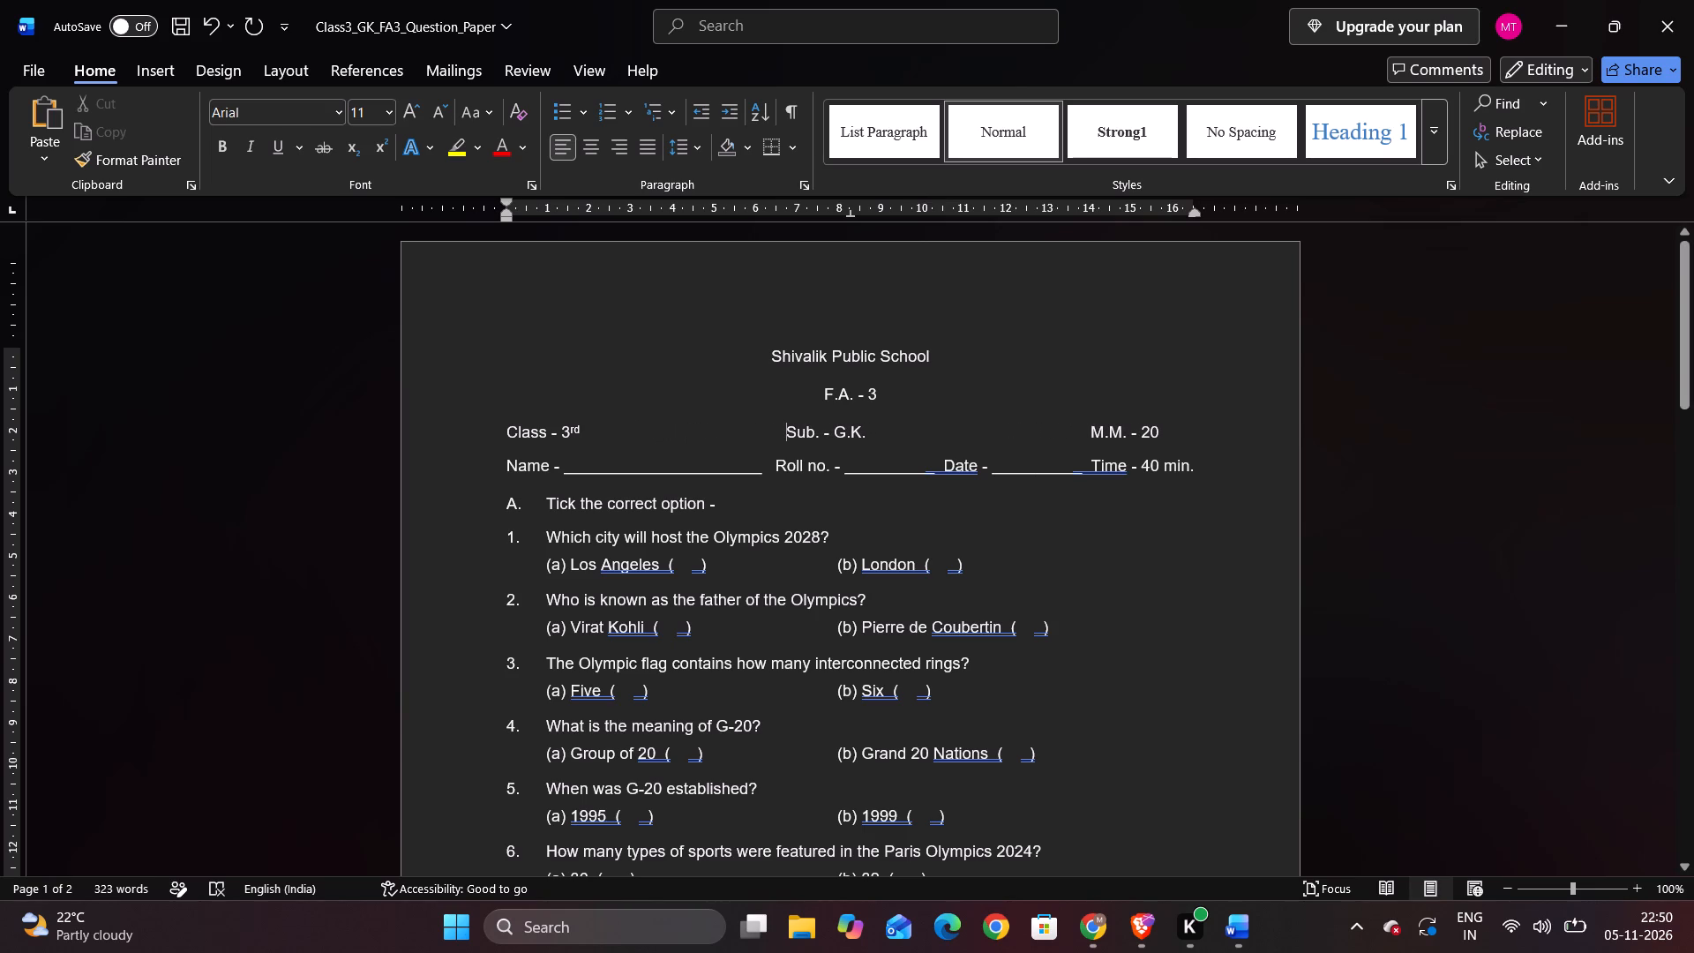
Delete four spaces from the gap between "Sub. - G.K." and "M.M. - 20".
click(902, 437)
key(Delete)
key(Delete)
key(Delete)
key(Delete)
Add five spaces before "Sub. - G.K." to bring it closer to the centre below "F.A. - 3".
click(776, 426)
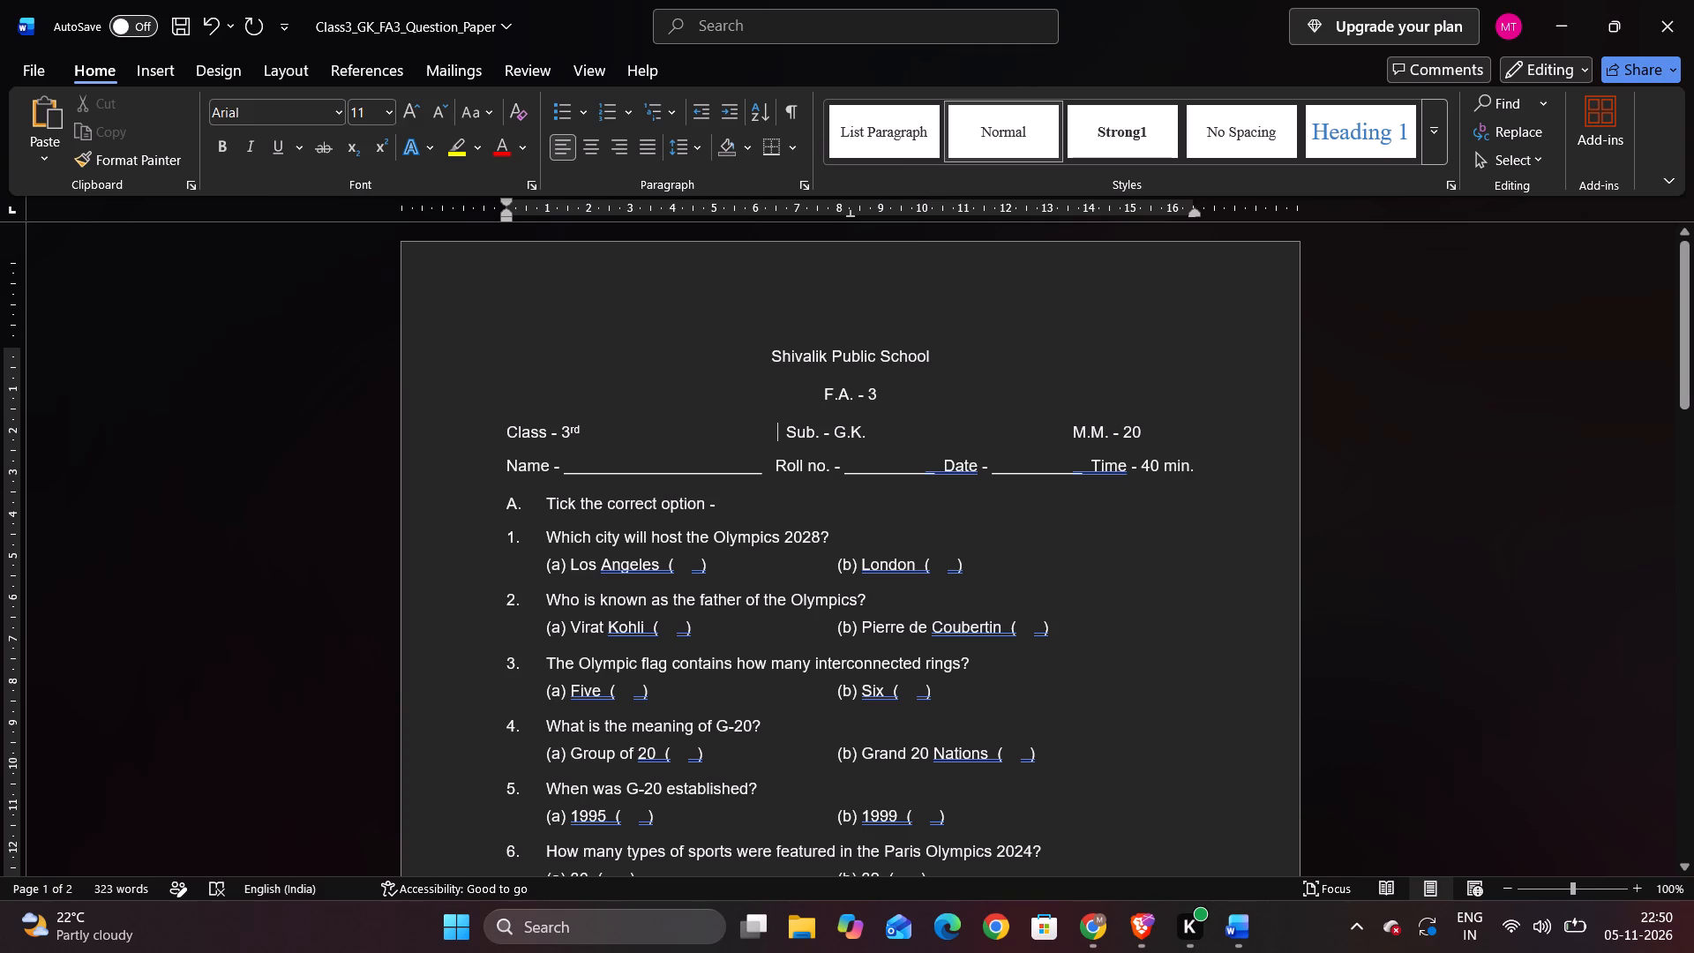
key(space)
key(space)
key(space)
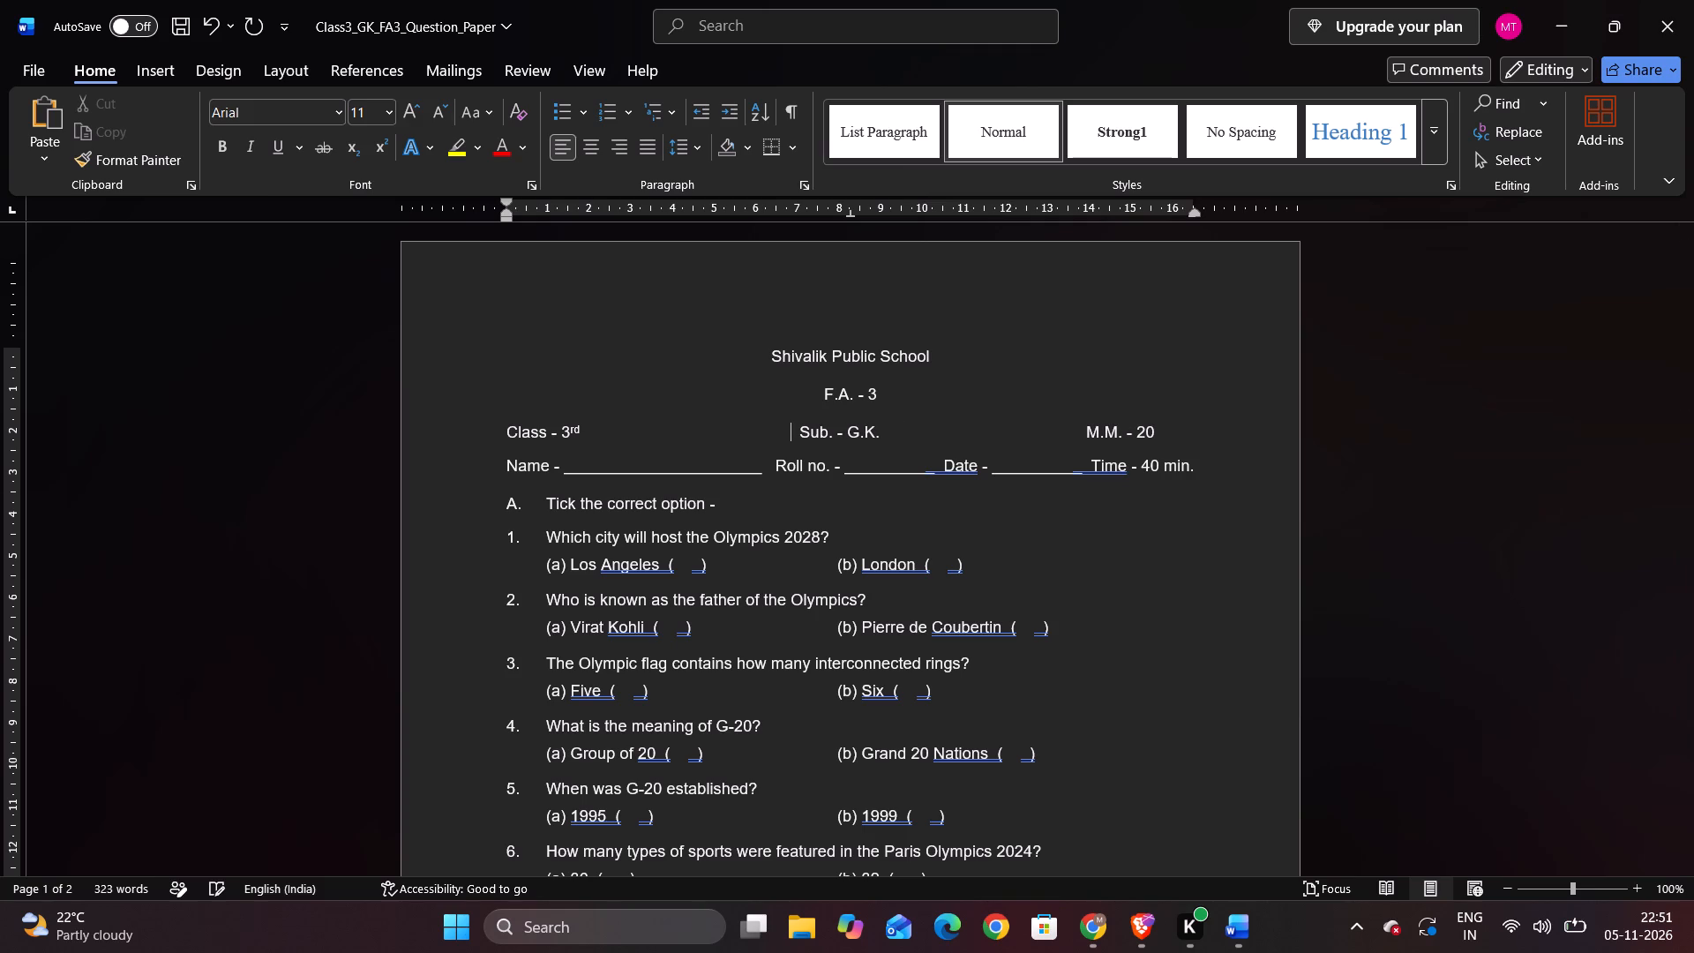
key(space)
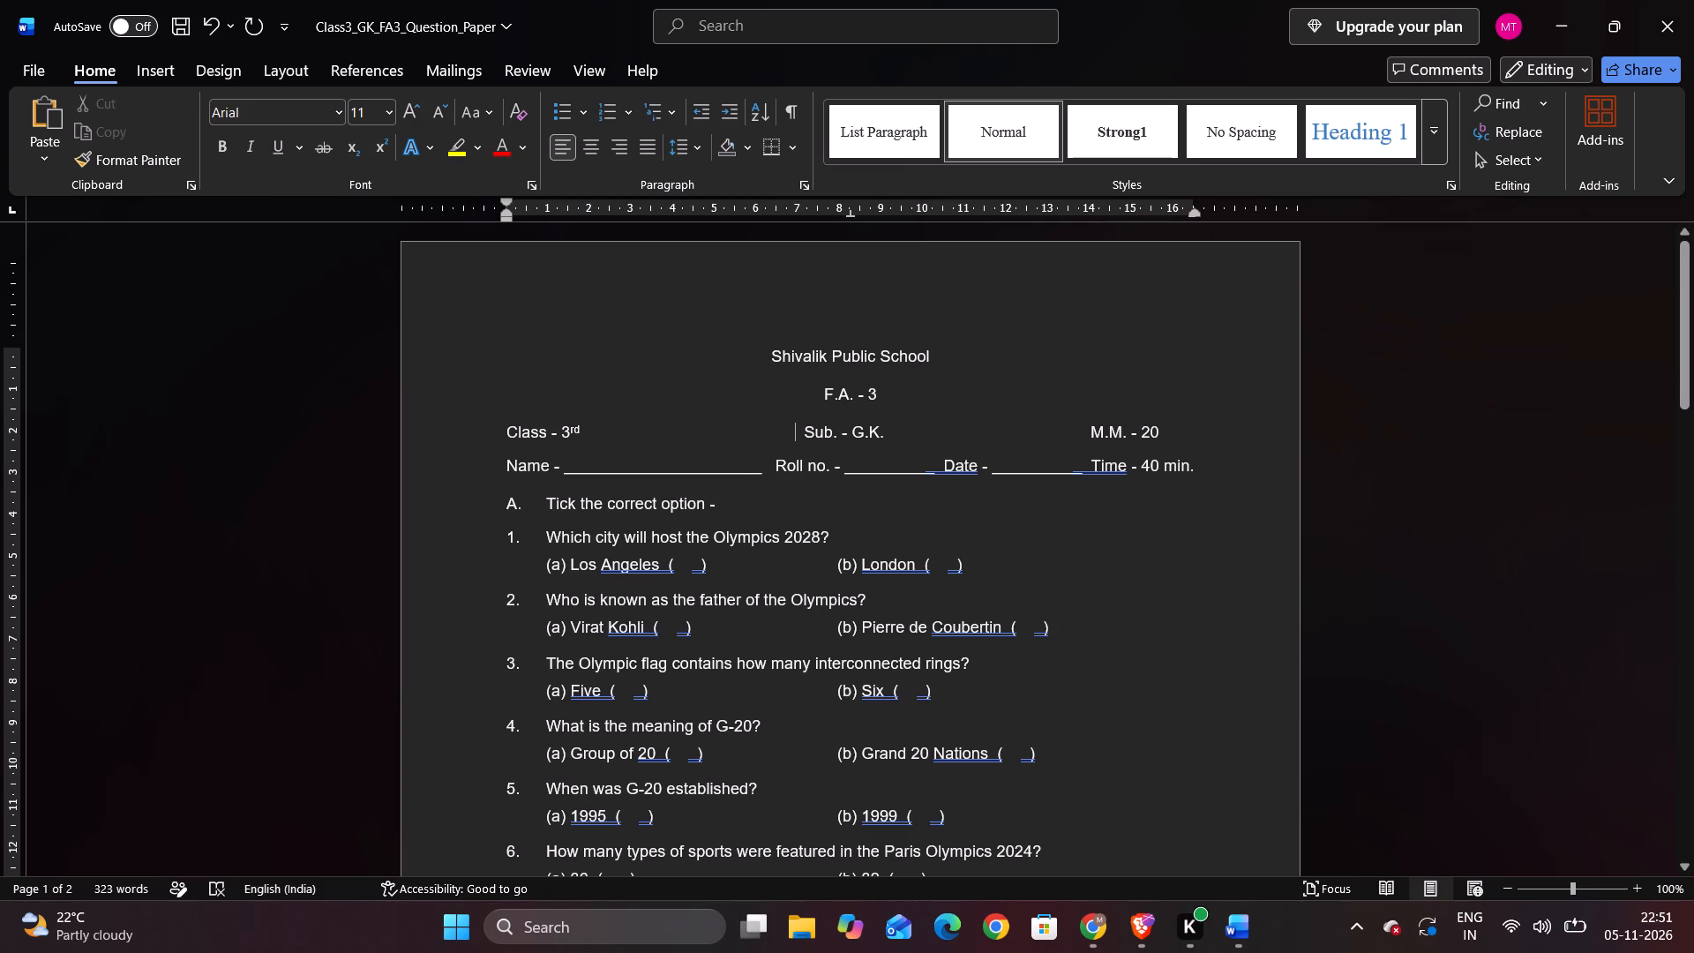
key(space)
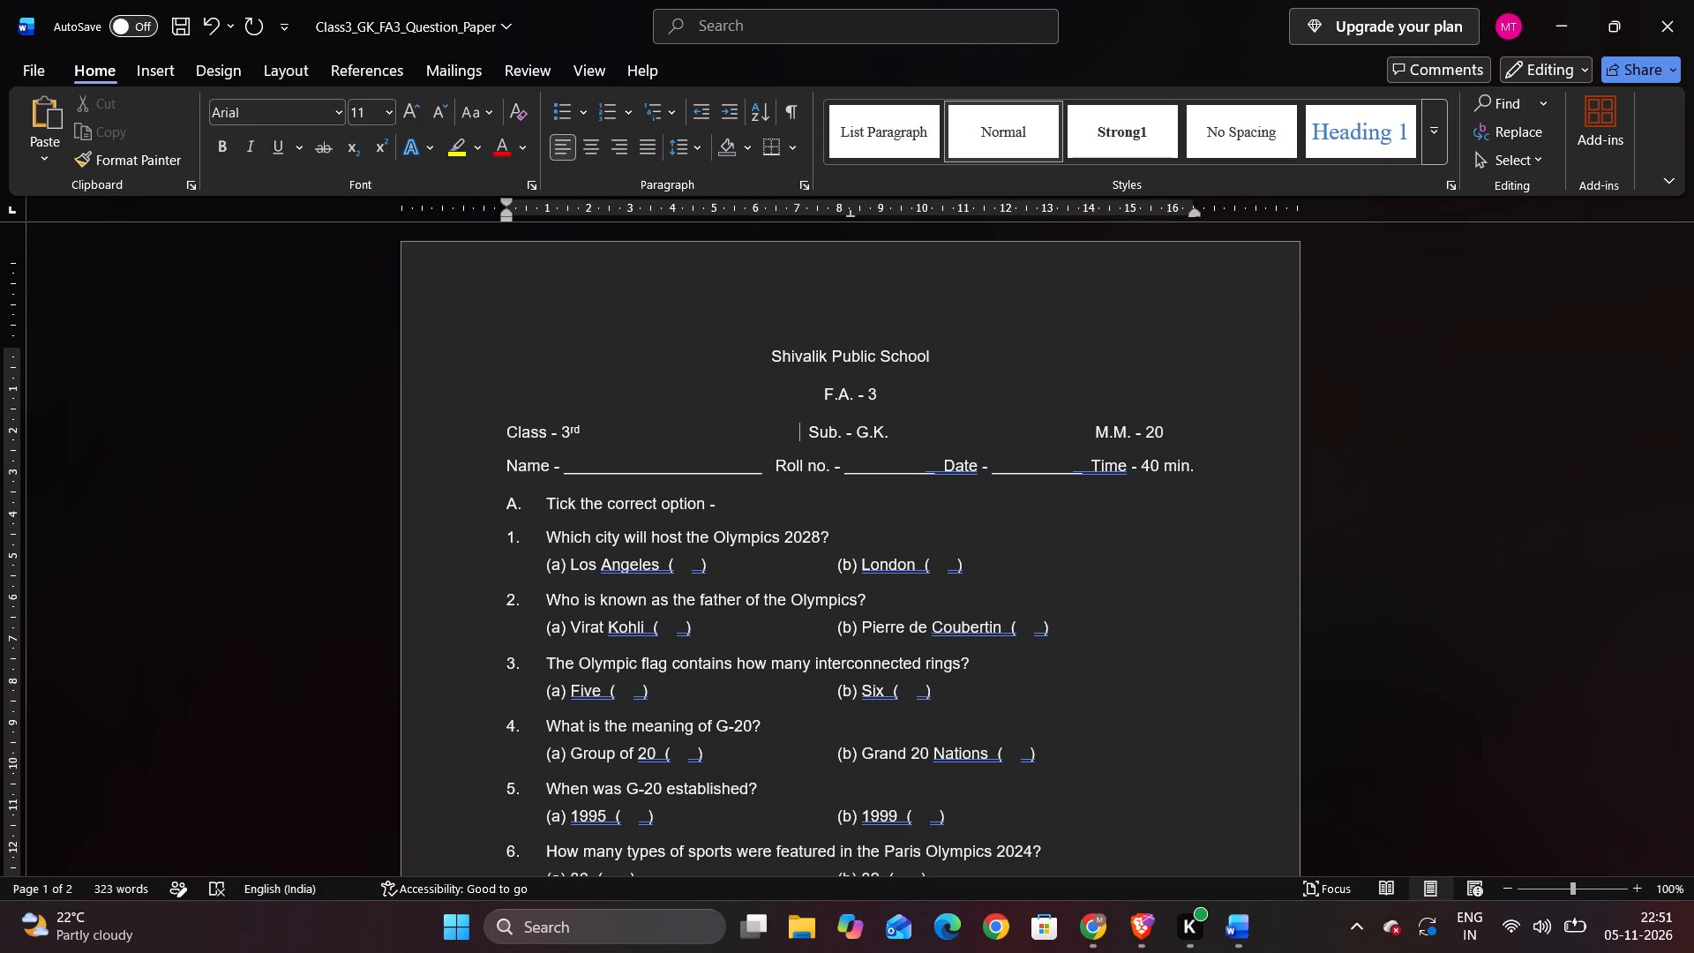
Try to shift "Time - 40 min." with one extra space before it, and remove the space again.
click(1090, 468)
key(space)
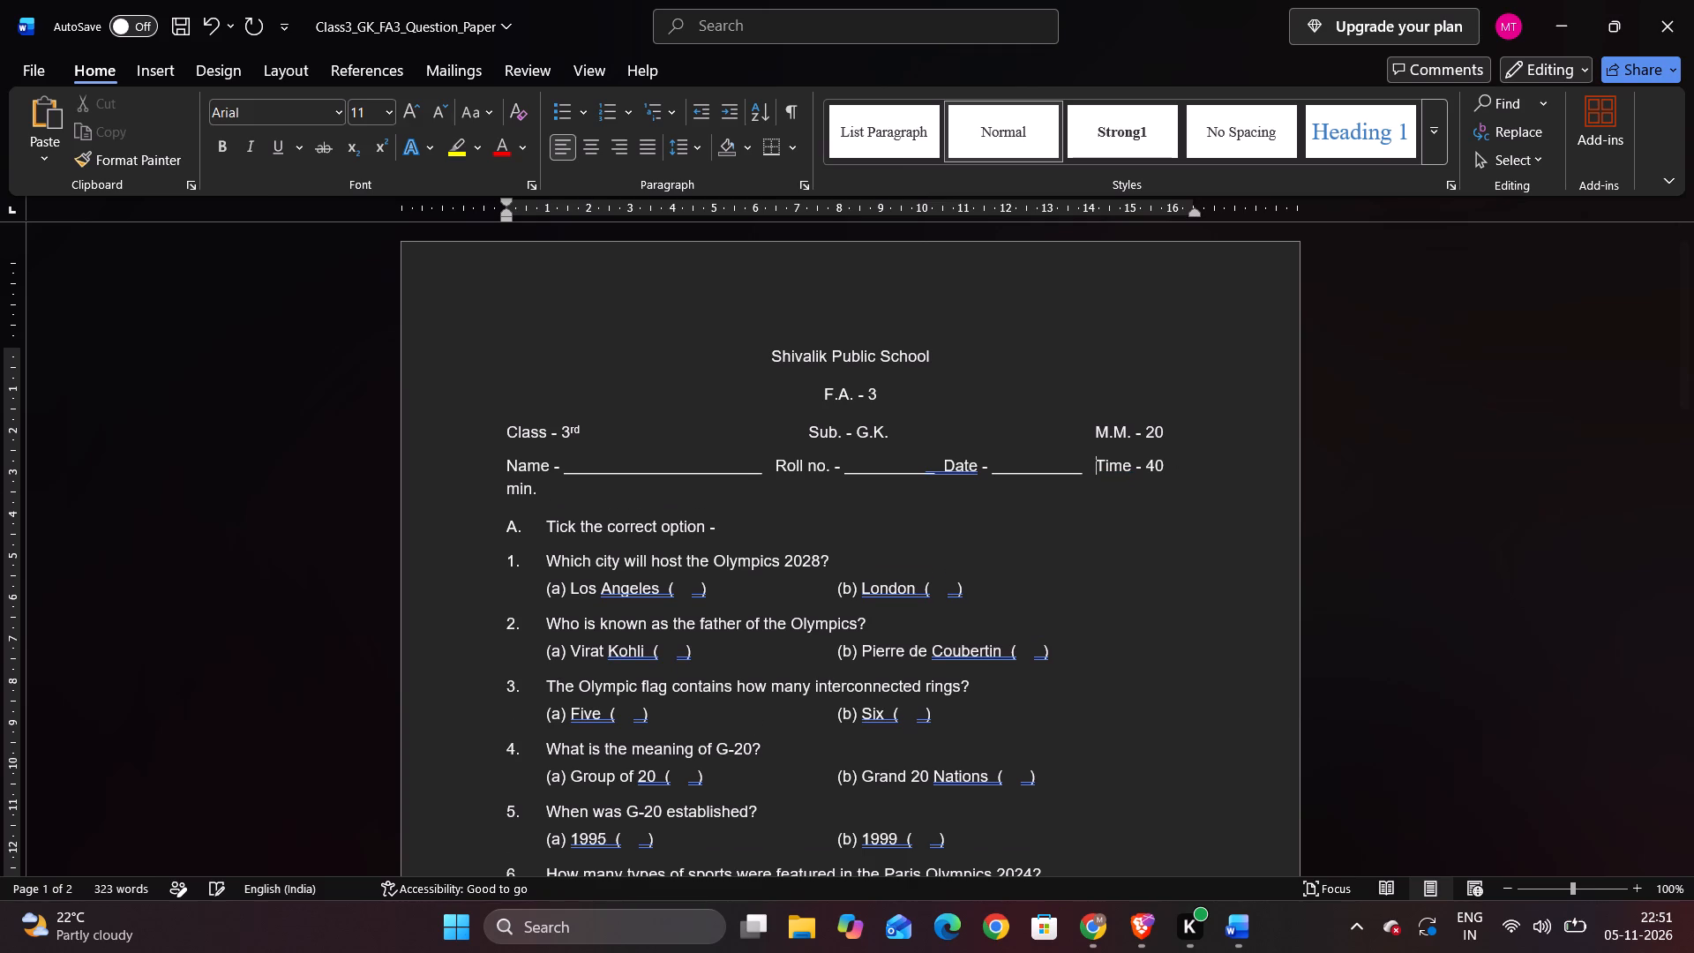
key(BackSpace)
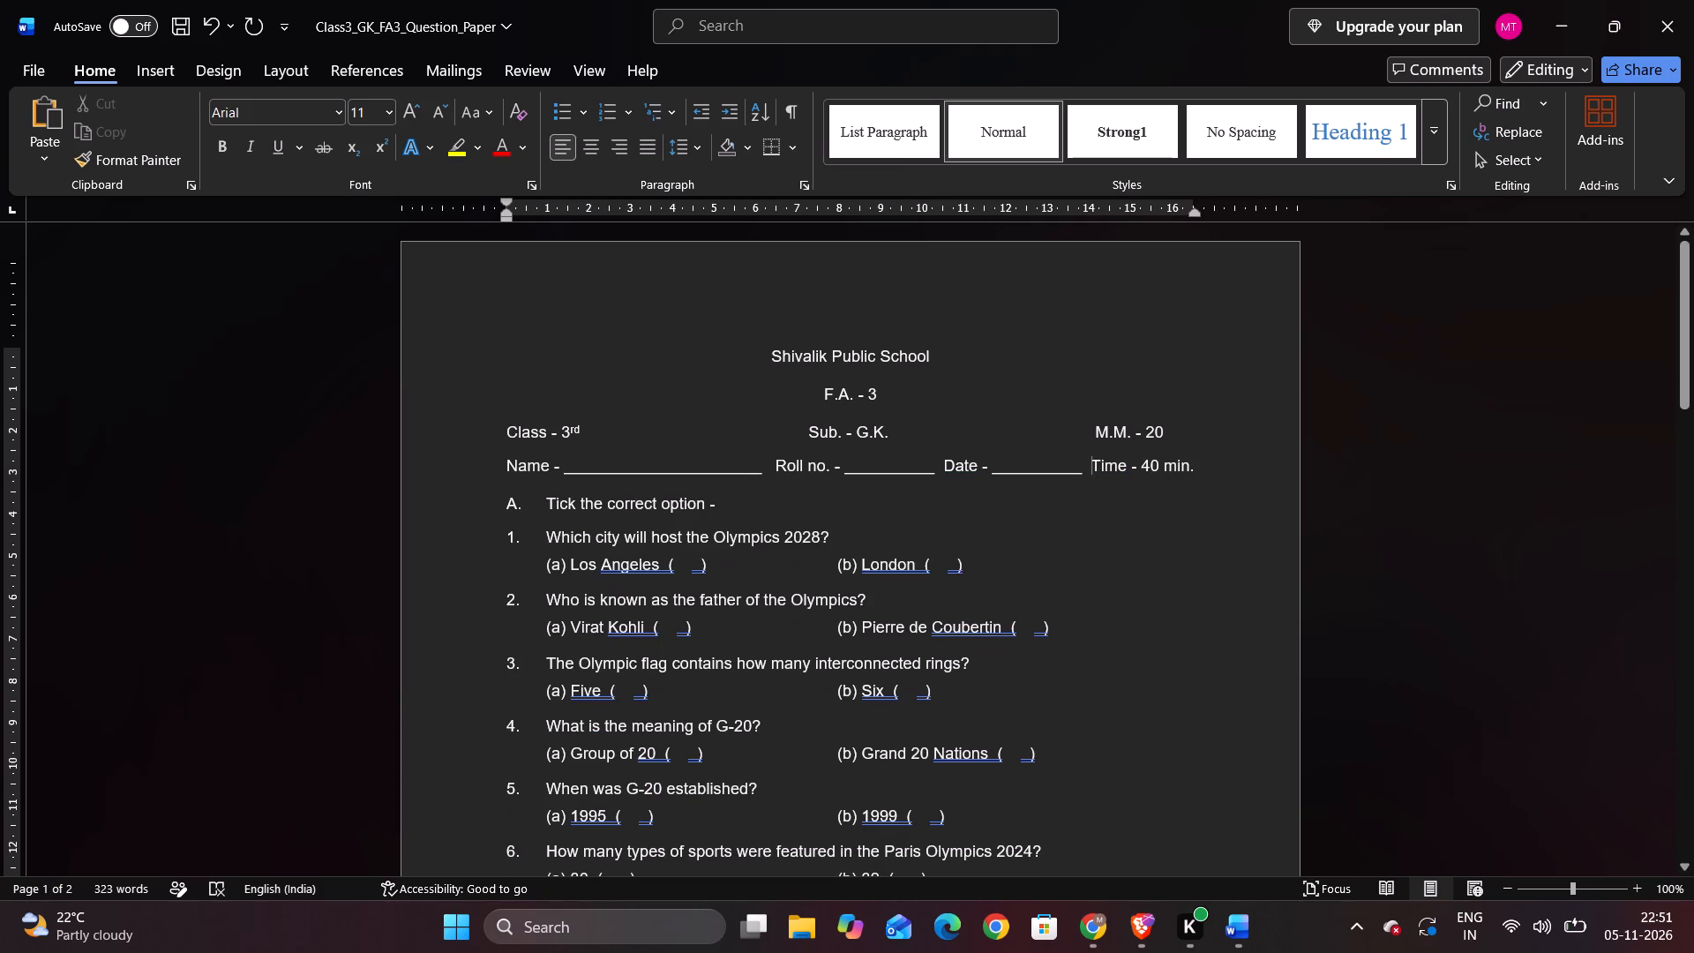
Remove two spaces before "M.M. - 20" and add one before "Sub. - G.K." to line up "M.M. - 20" with "Time - 40 min.".
click(1093, 428)
key(BackSpace)
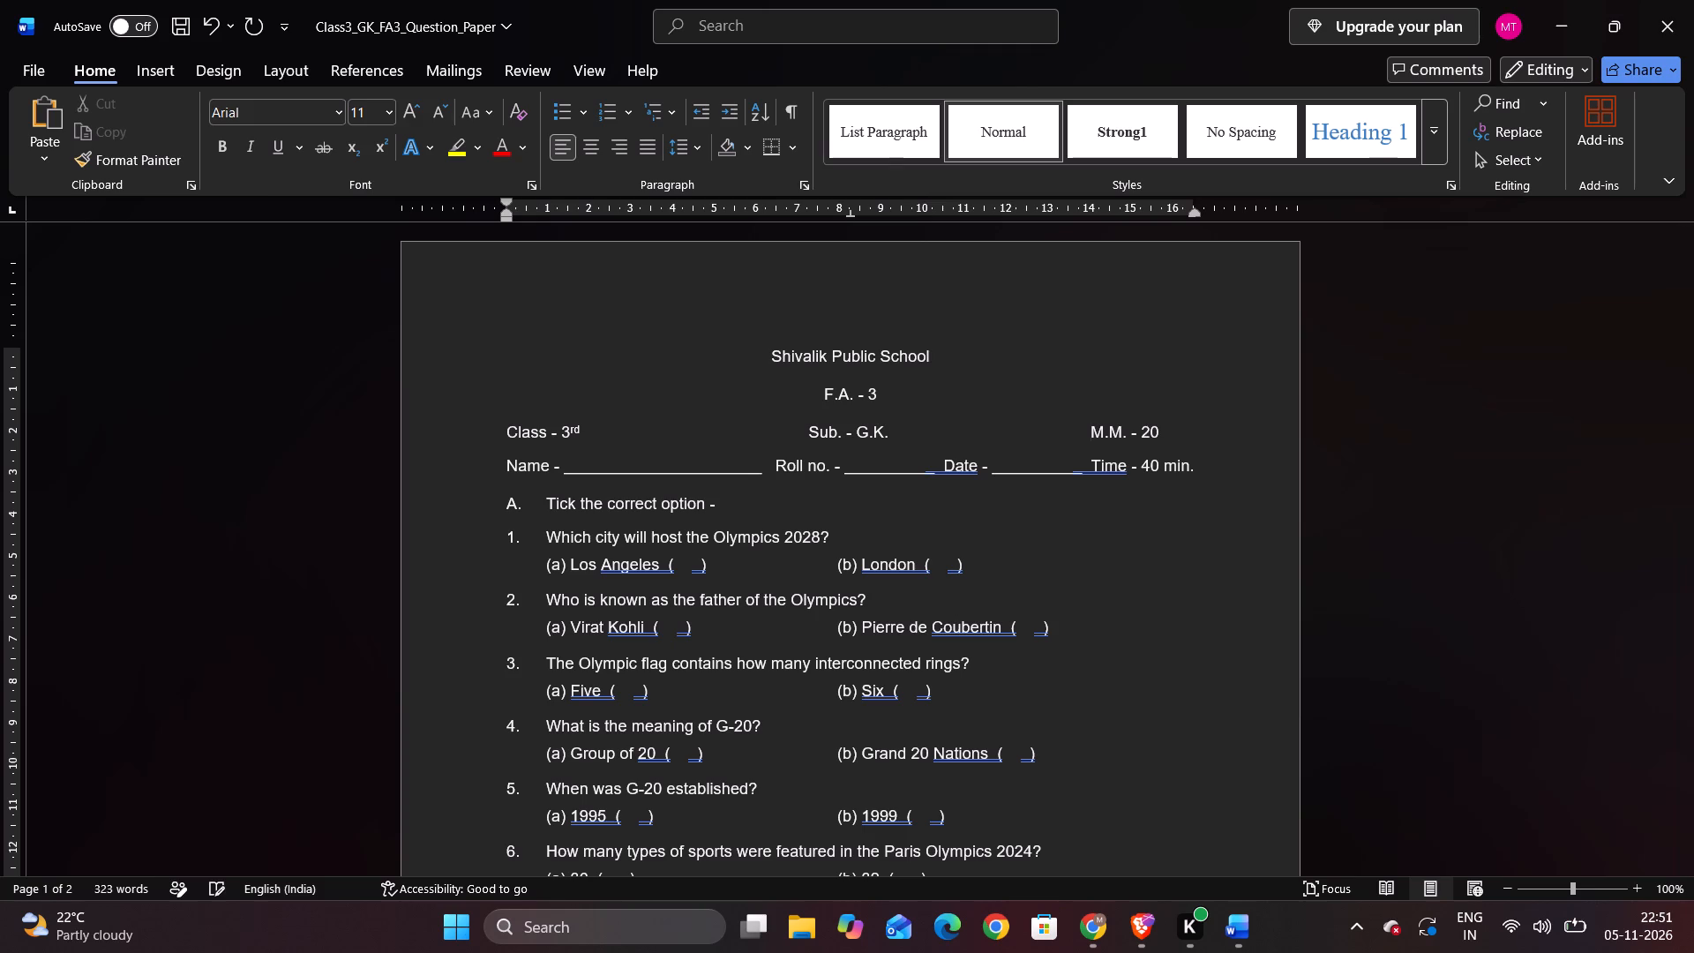
click(941, 440)
key(BackSpace)
click(776, 428)
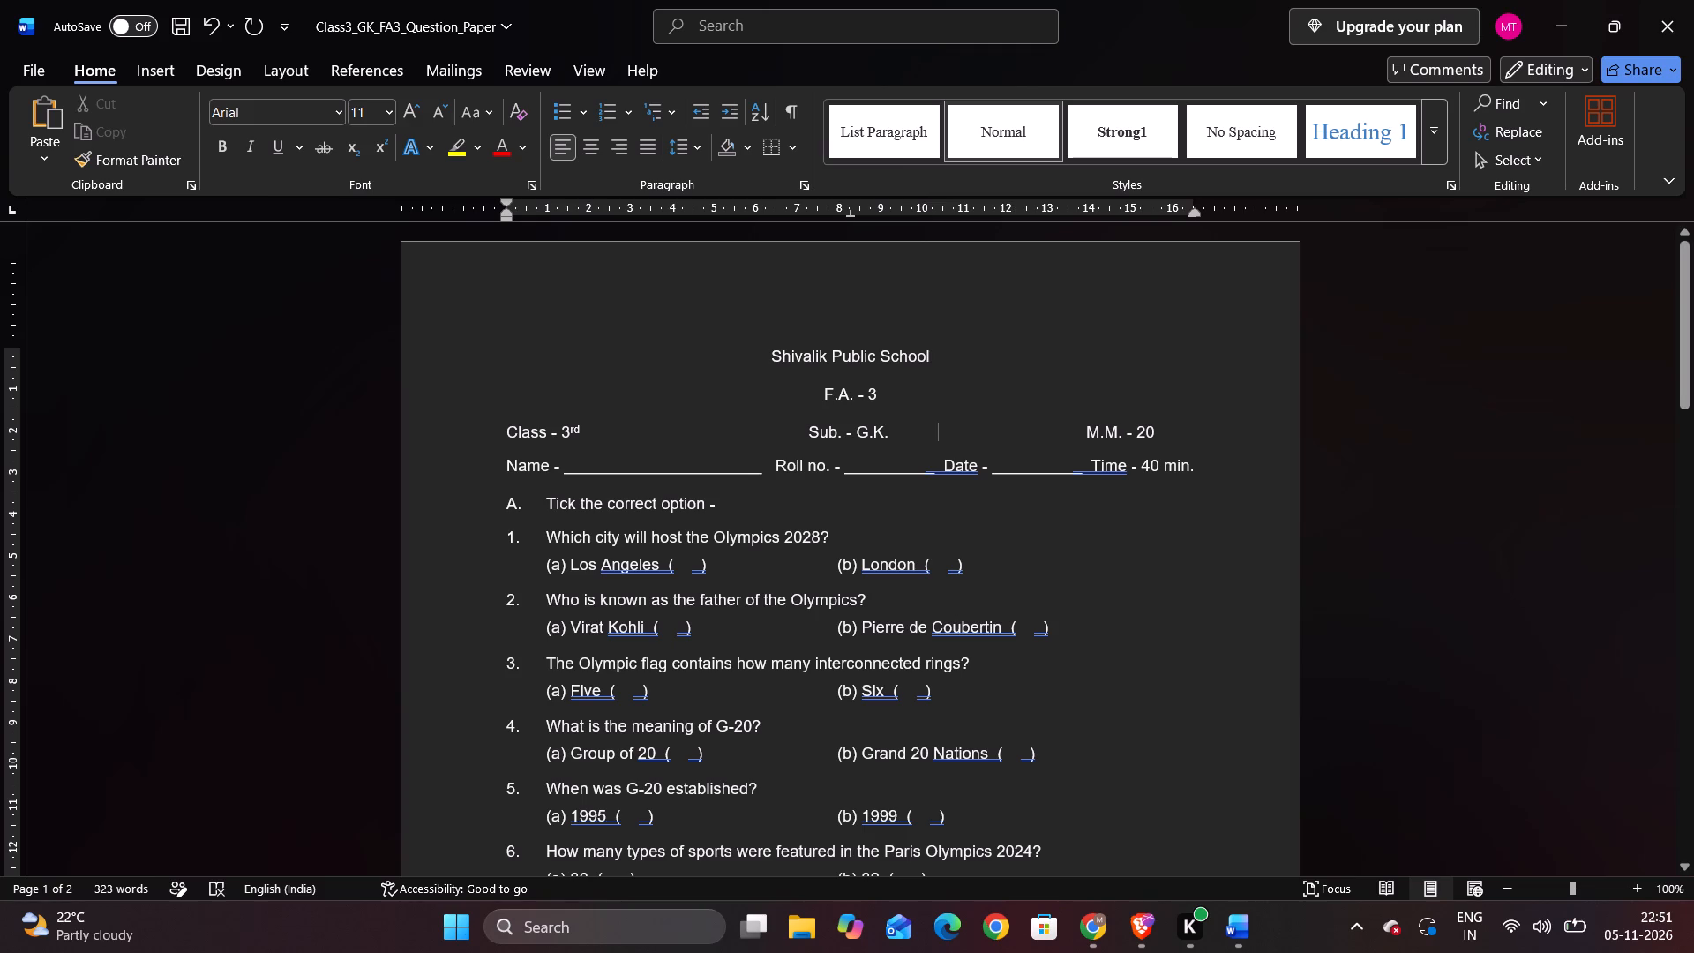
key(space)
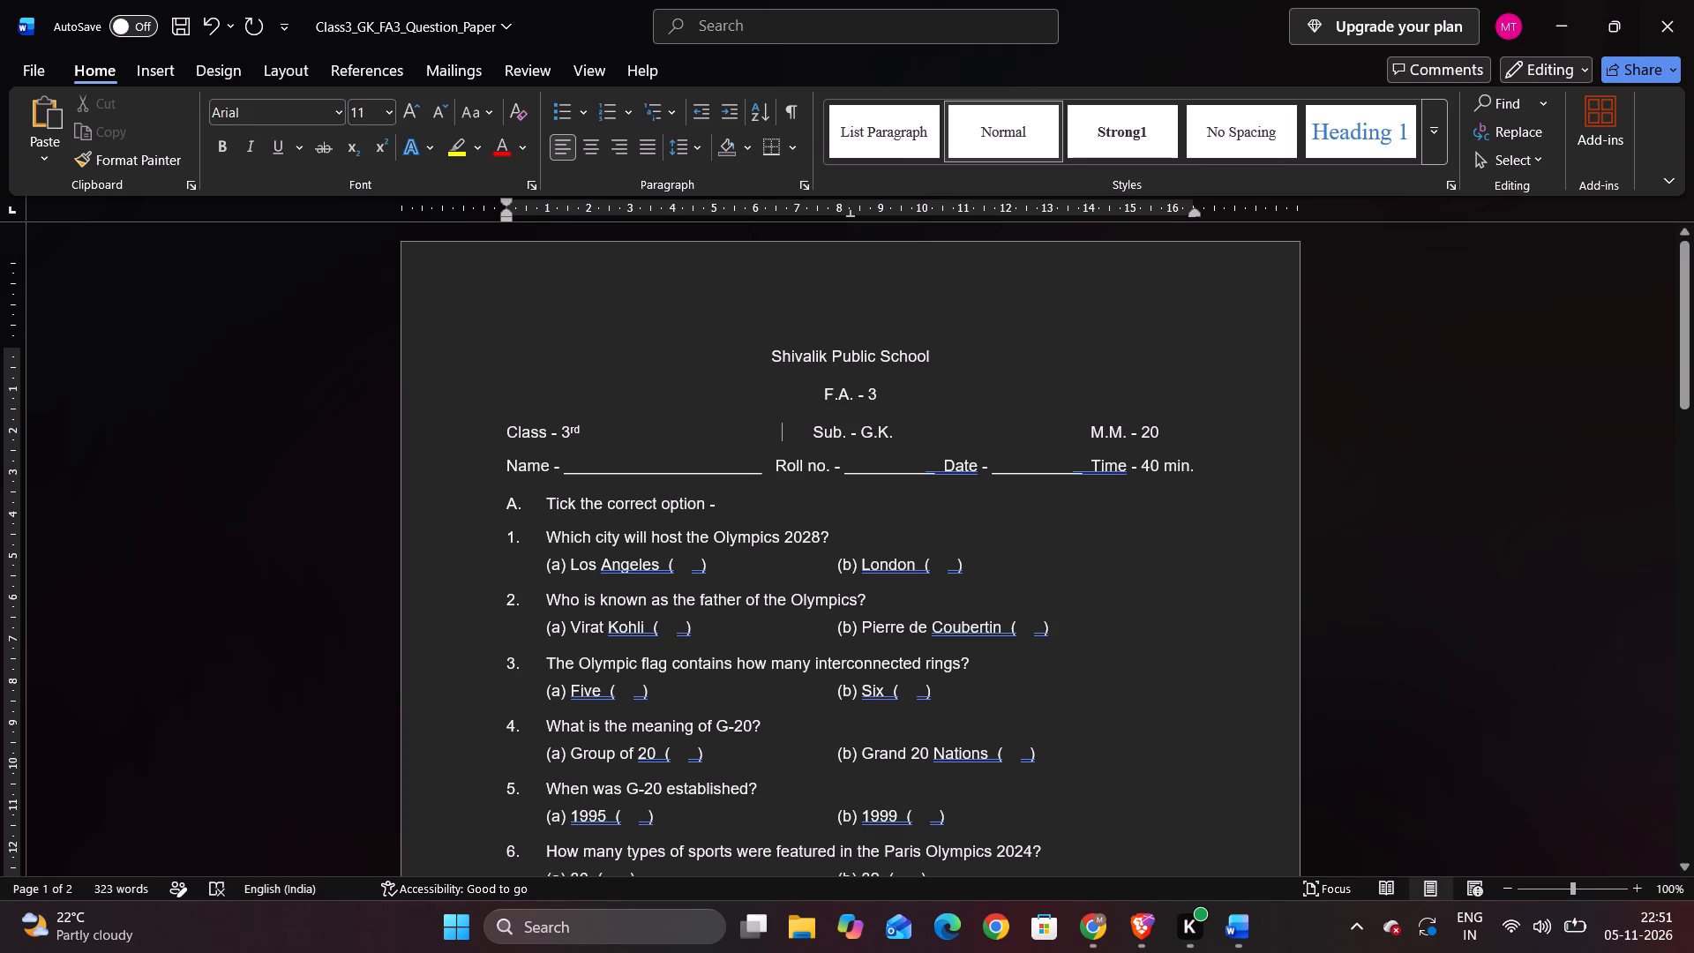
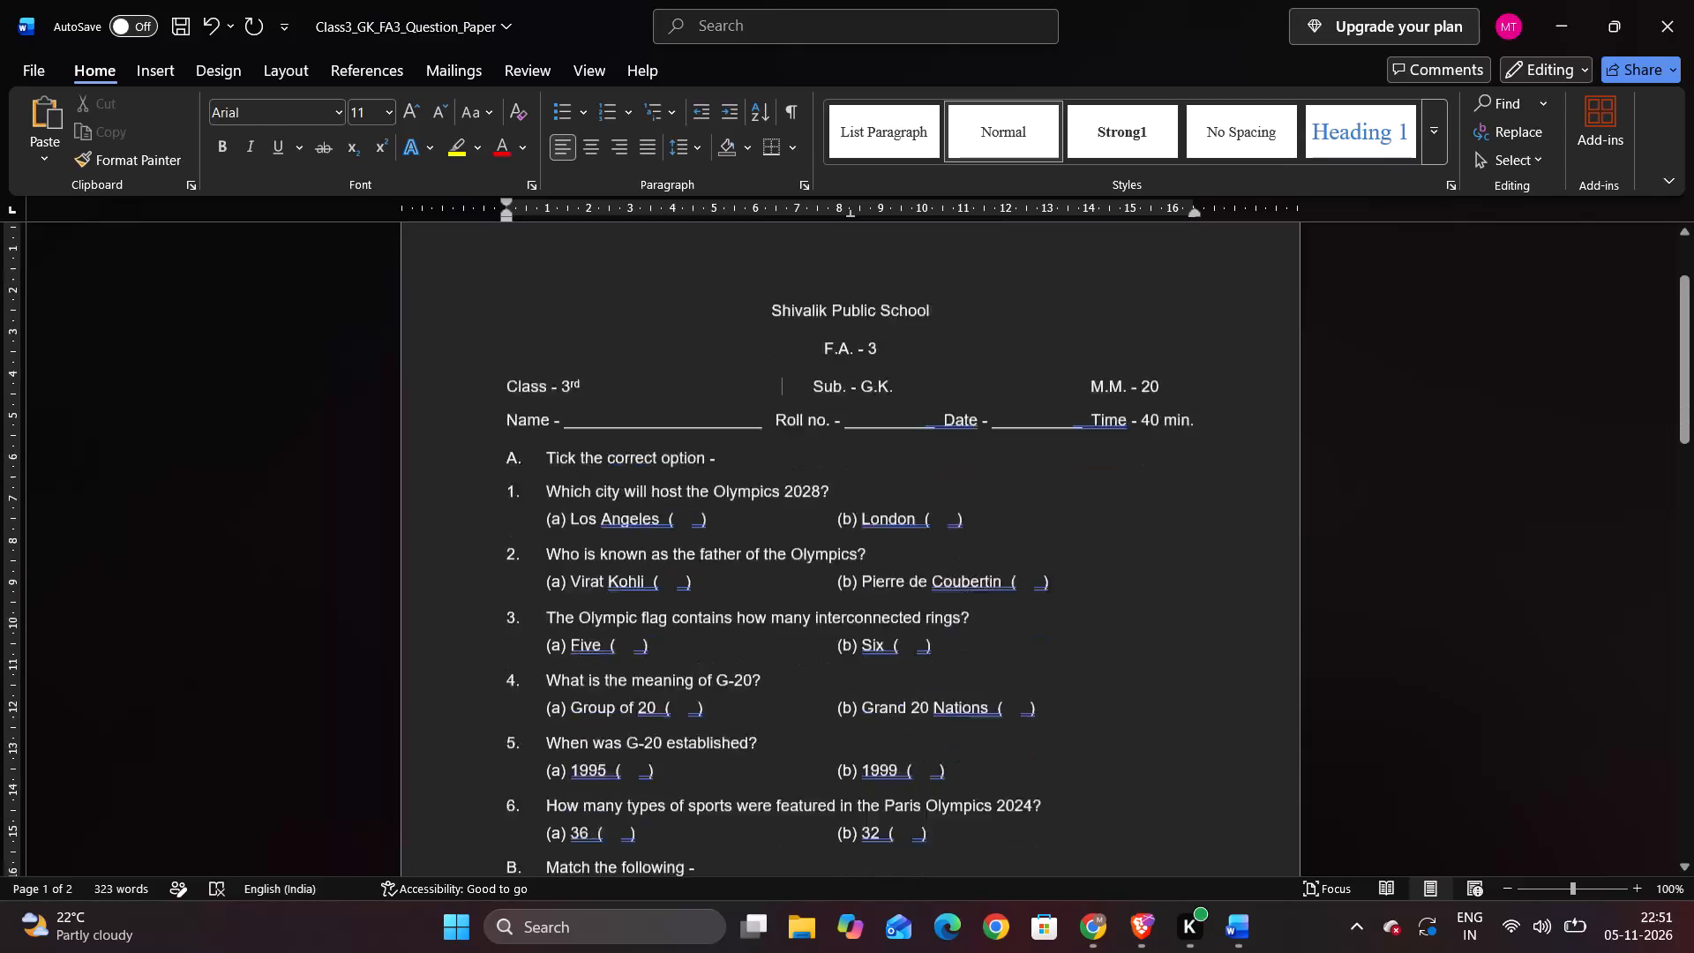
Print all pages of the question paper with Microsoft Print to PDF, saving the file as "class 3rd g.k paper".
scroll(1109, 630, down, 2)
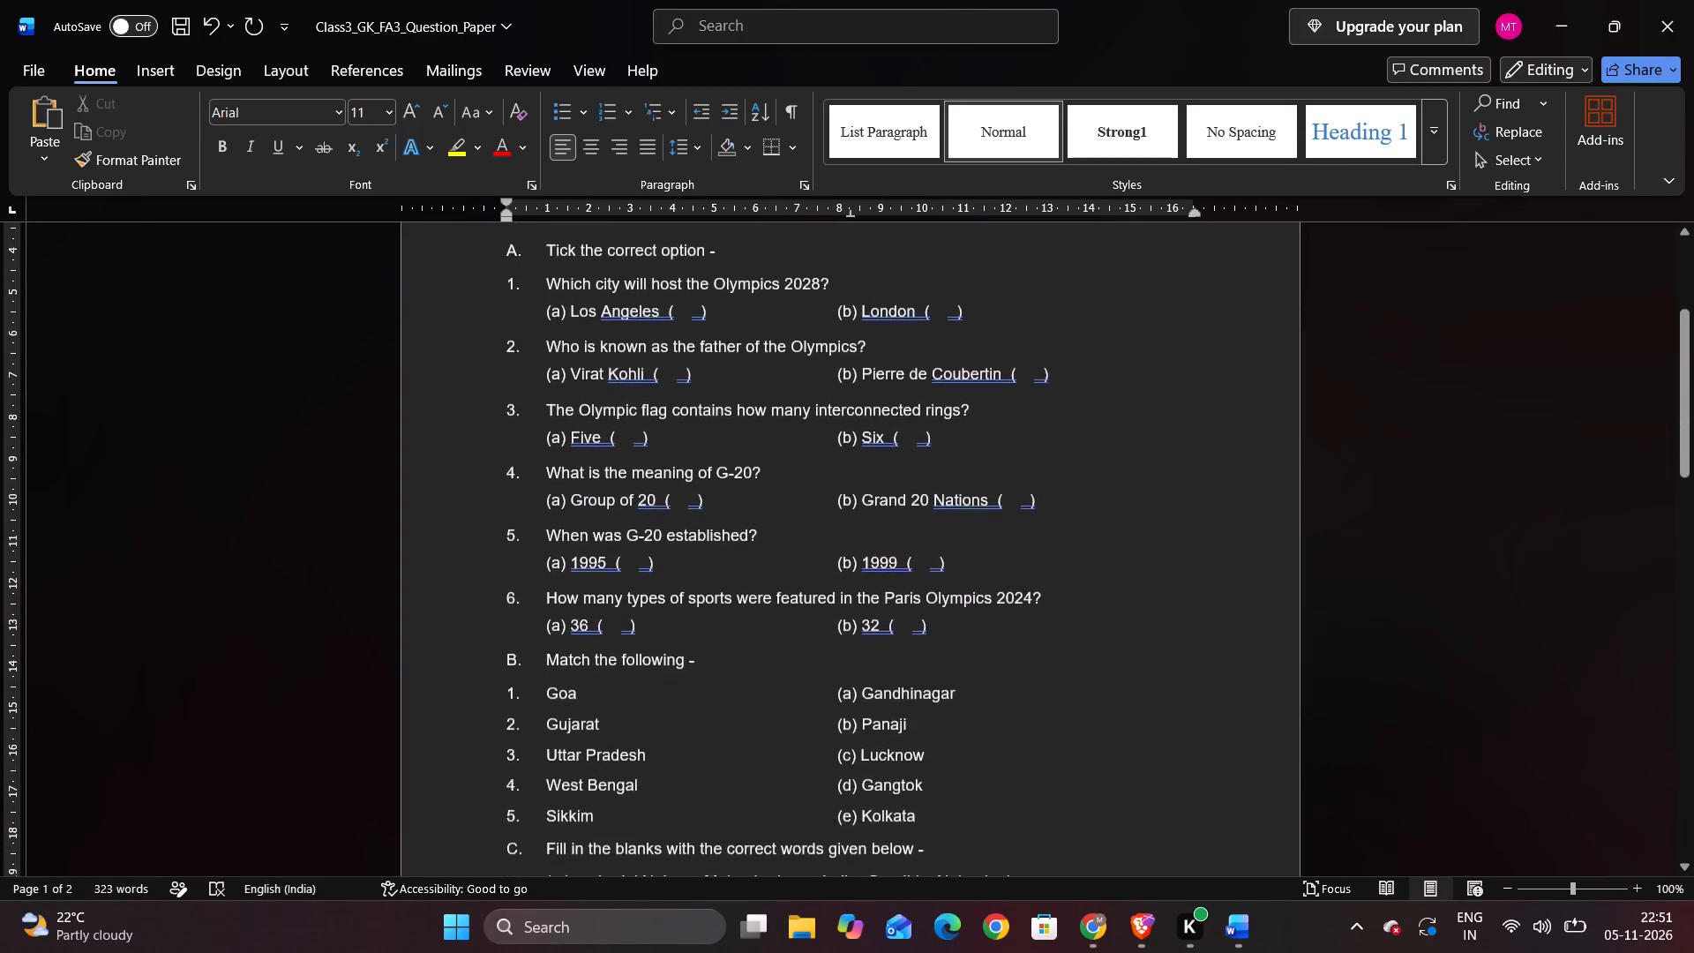
scroll(1109, 630, down, 4)
scroll(1109, 630, up, 1)
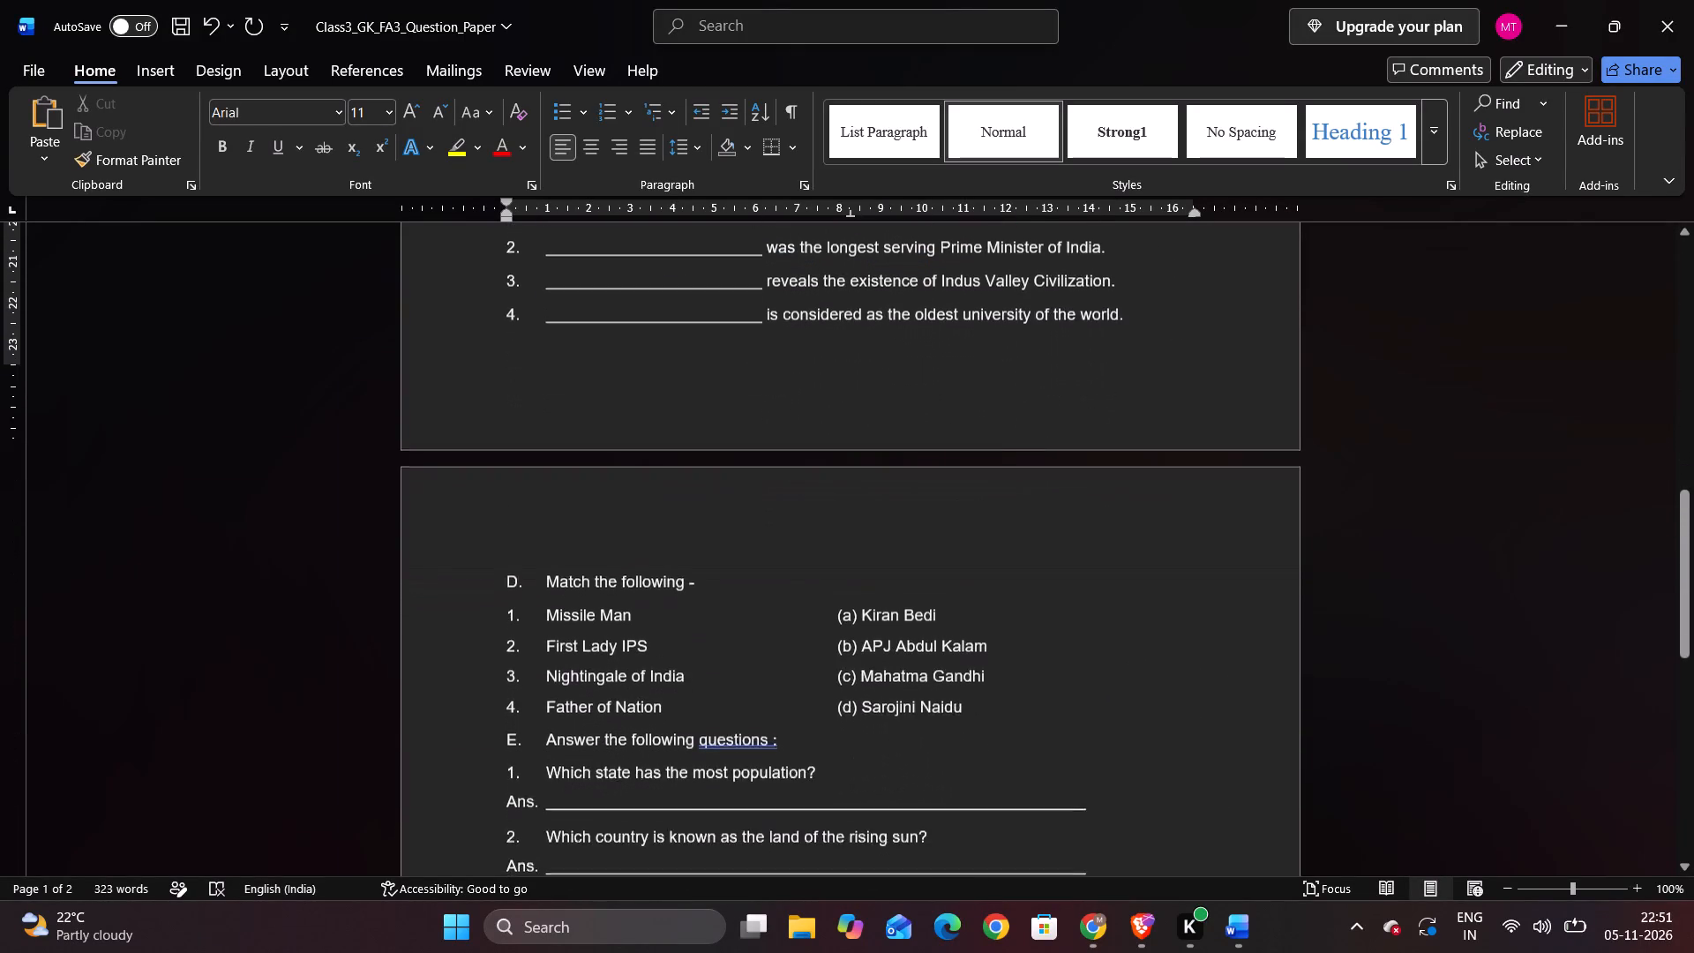
scroll(1109, 630, up, 1)
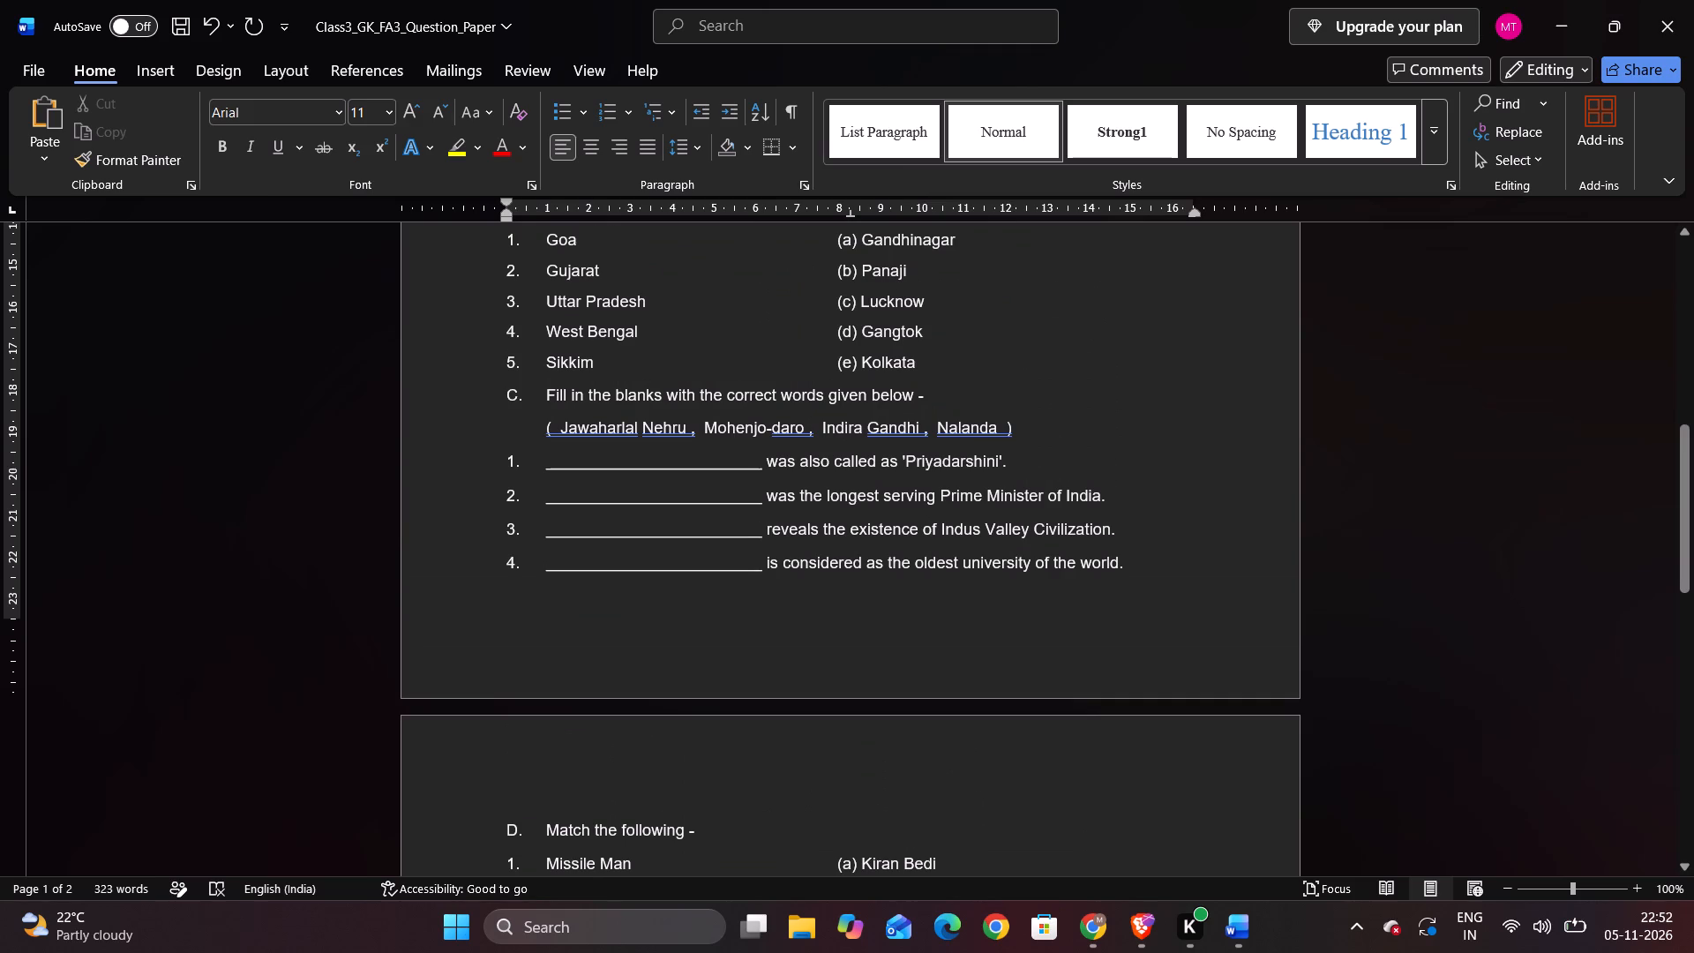
scroll(869, 520, up, 1)
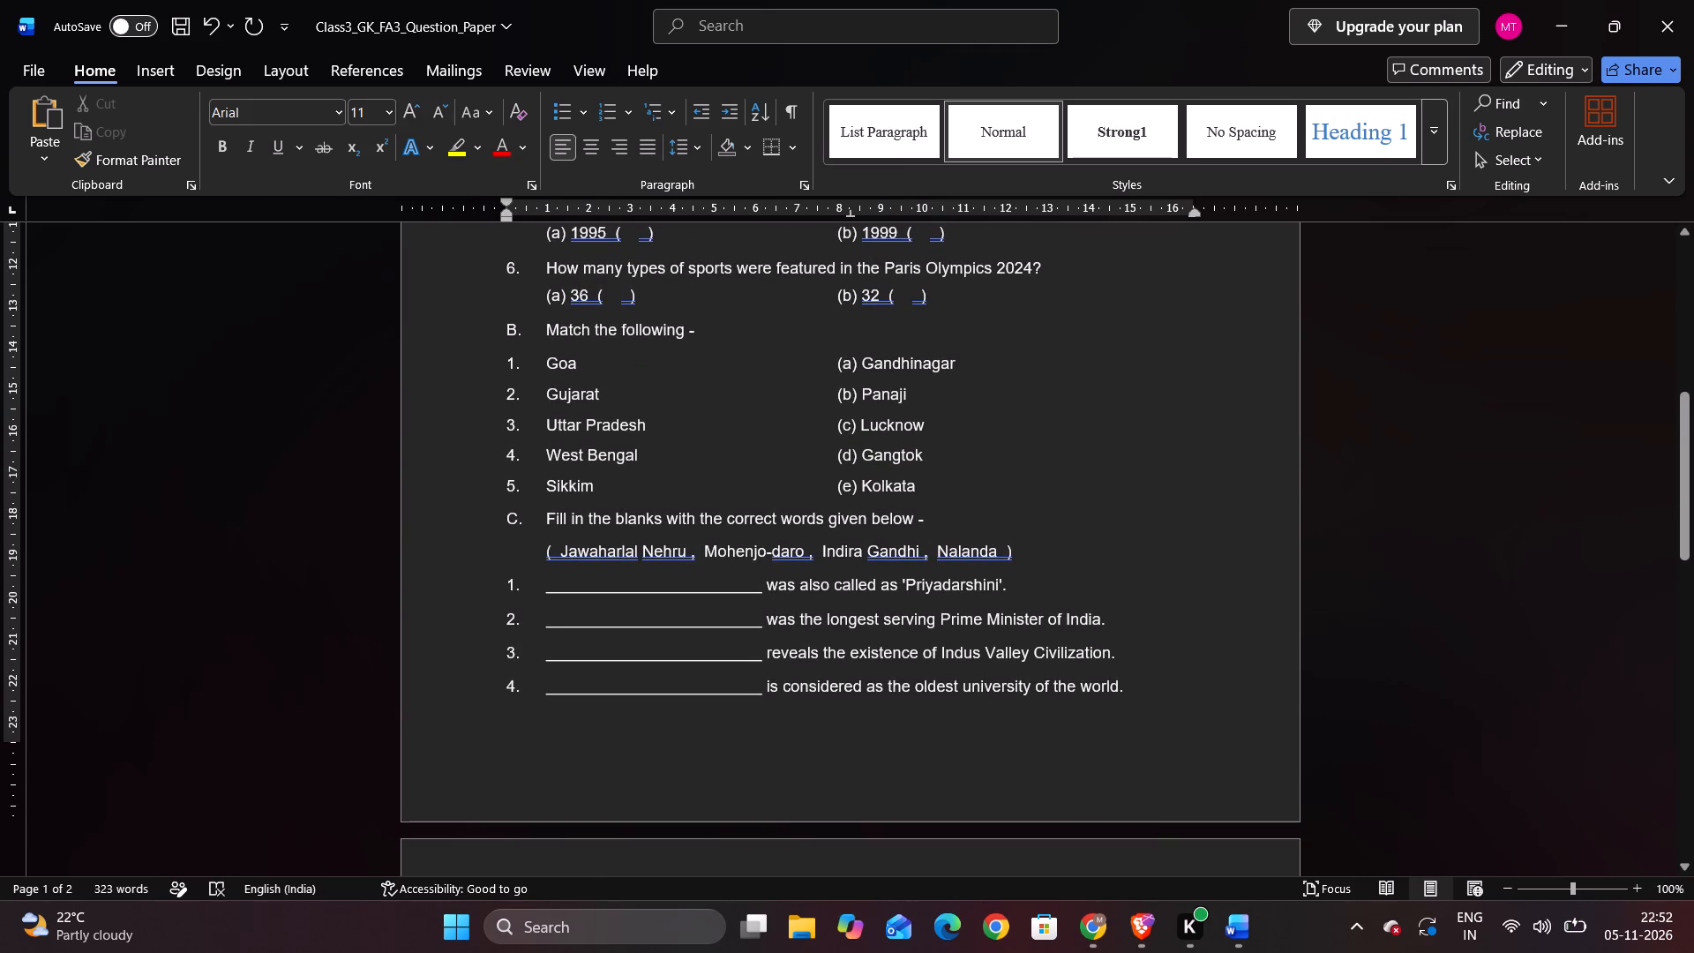
scroll(982, 629, down, 5)
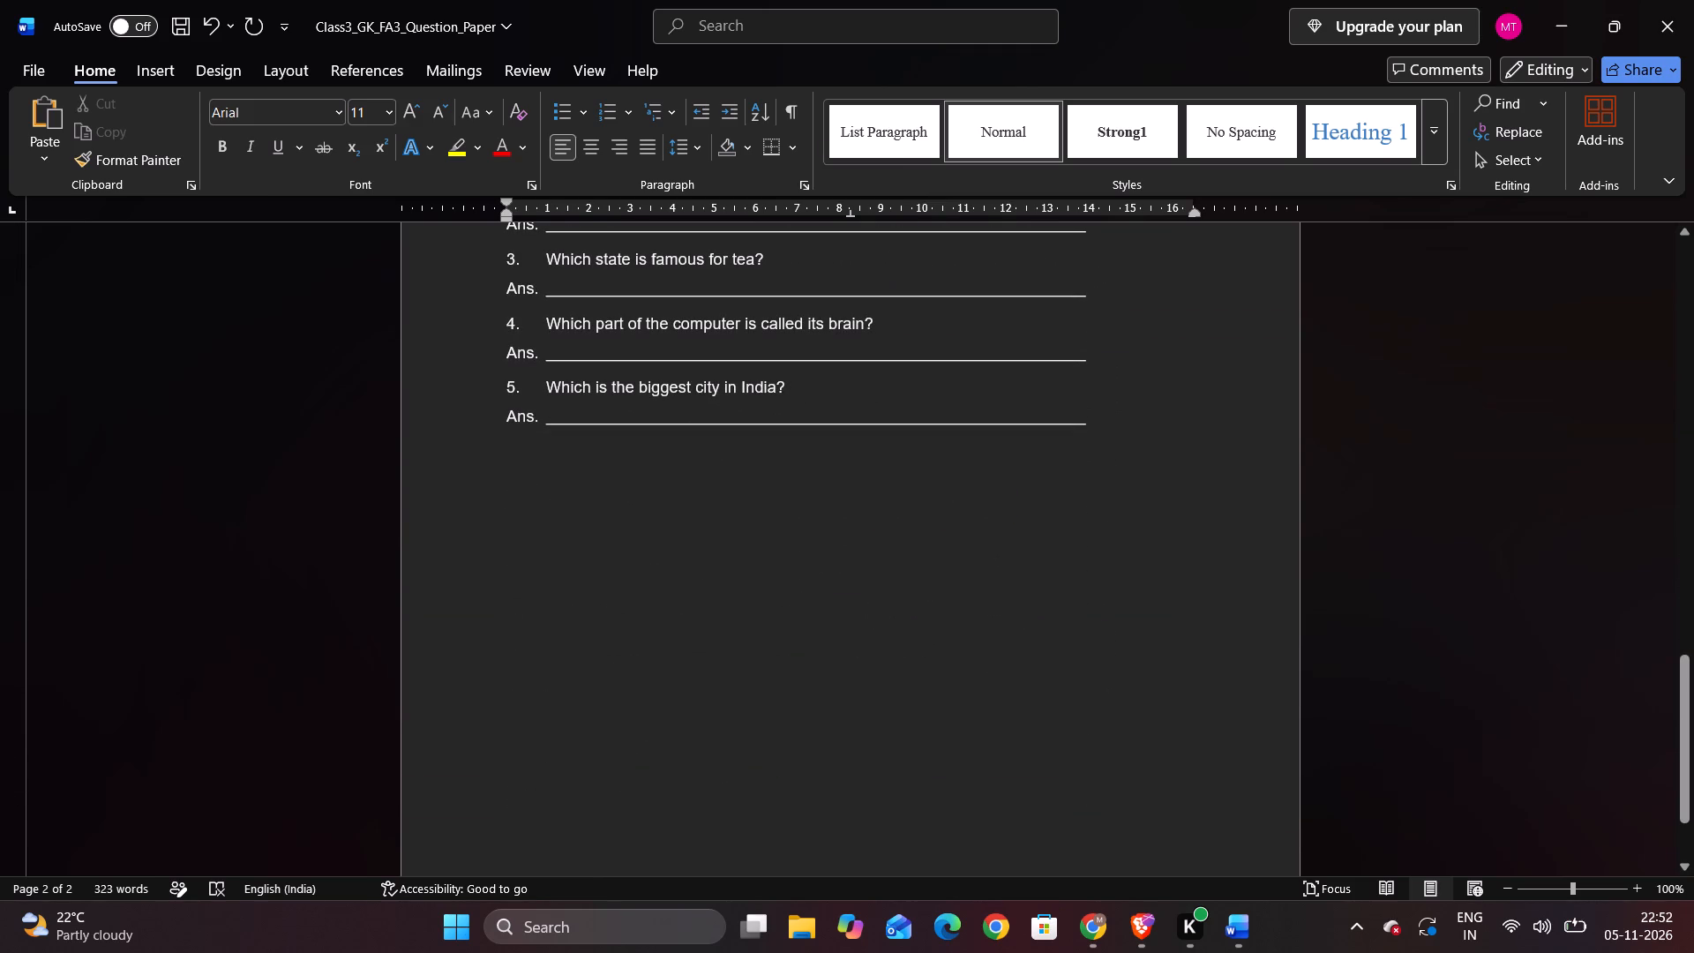
key(ctrl+p)
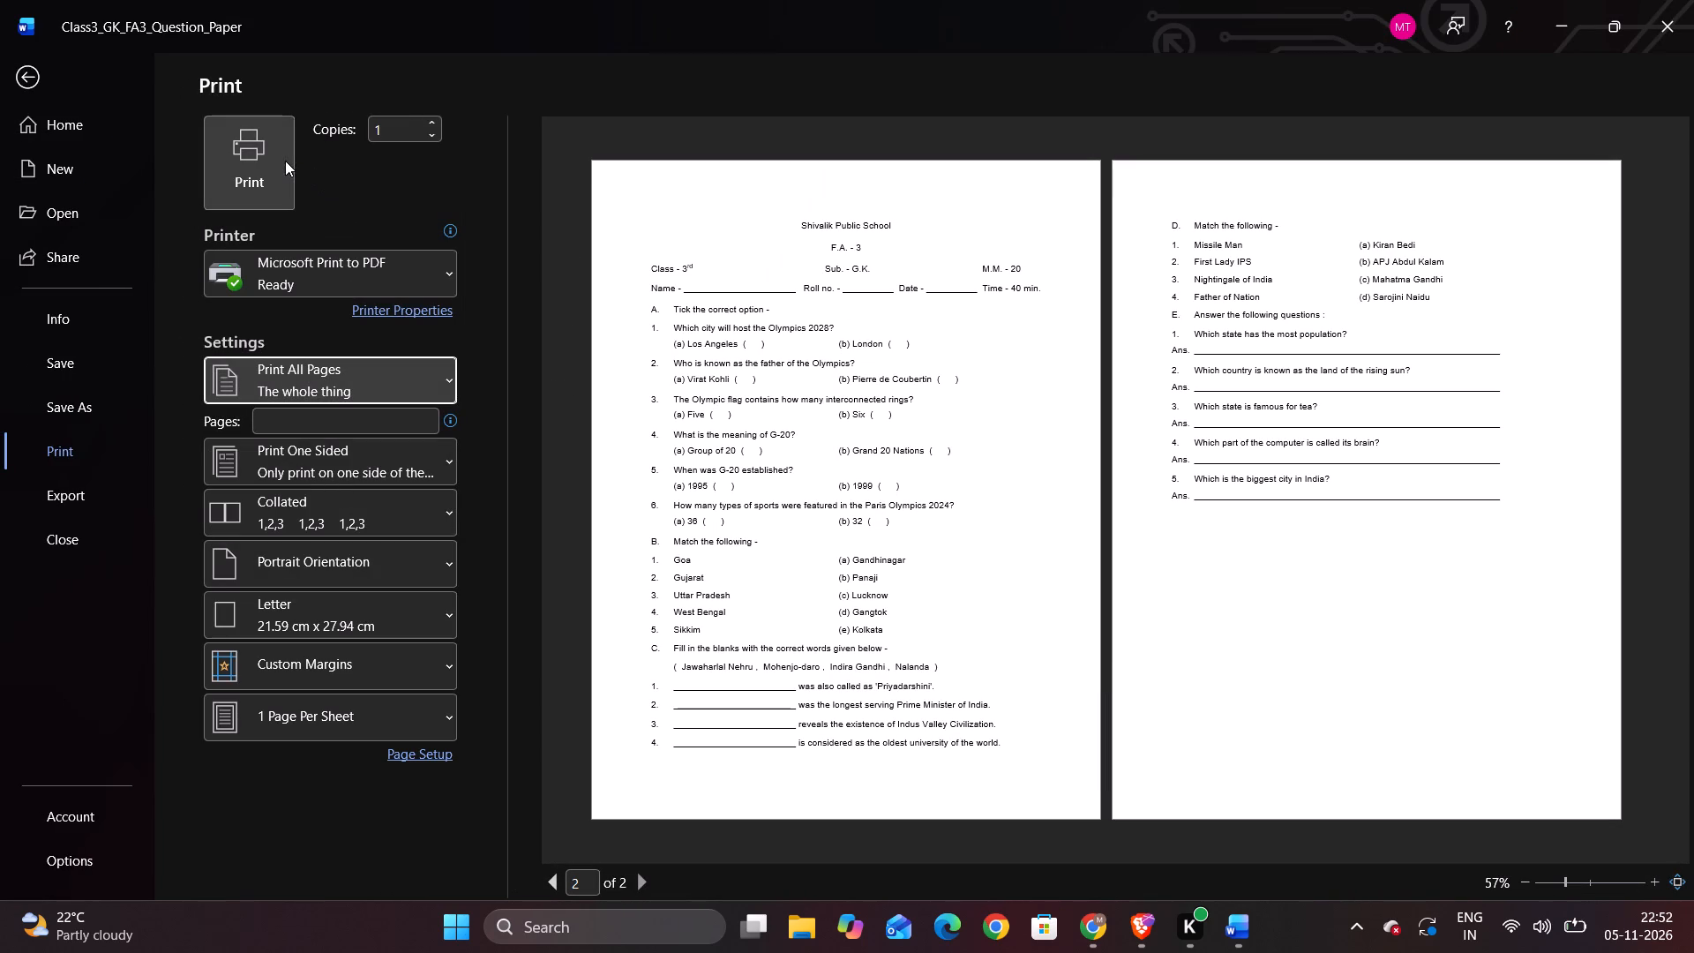
click(285, 161)
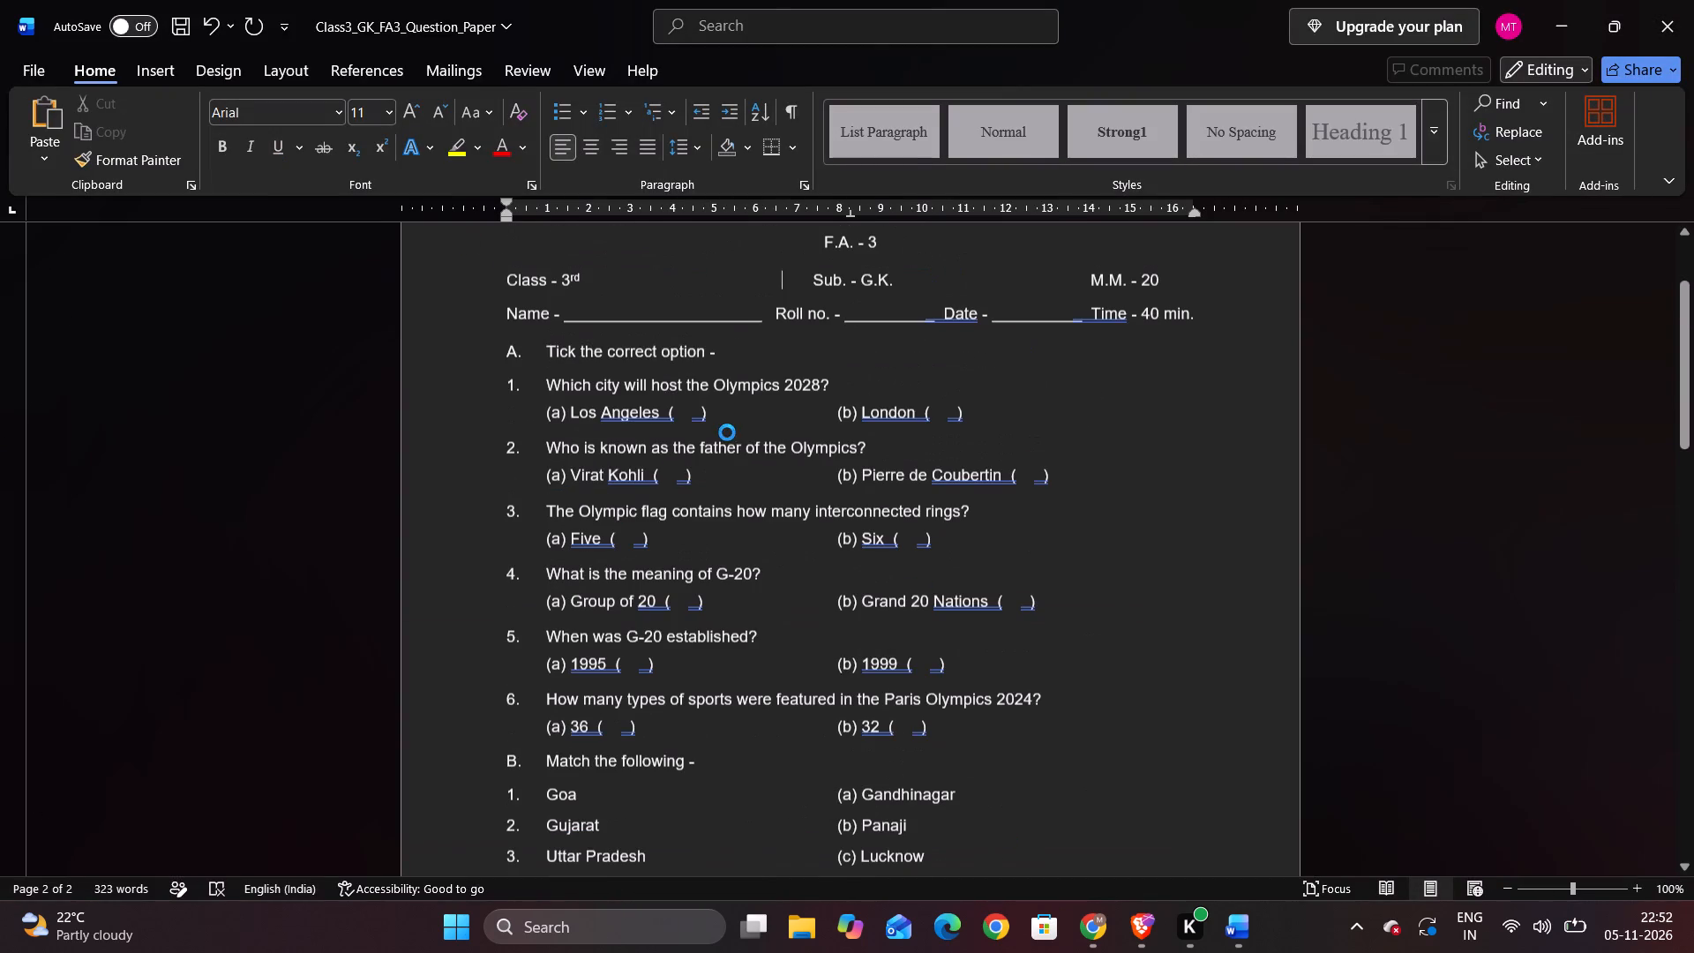
text(class)
key(space)
text(3rd g.k paper)
key(Return)
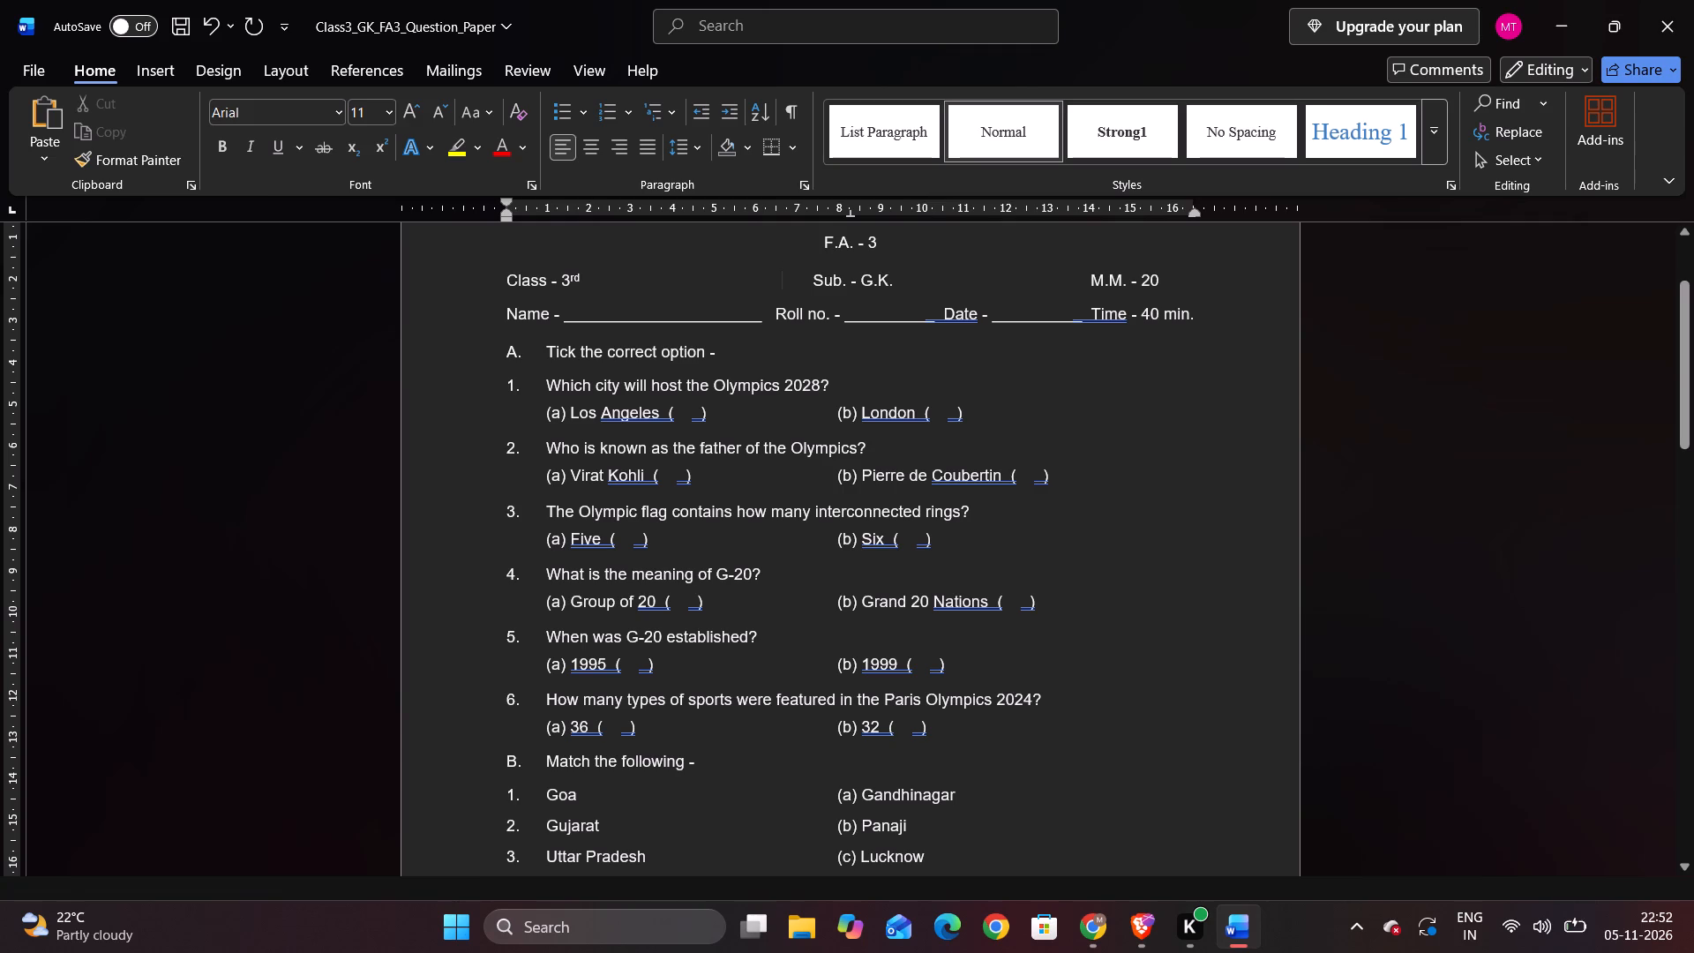
key(c)
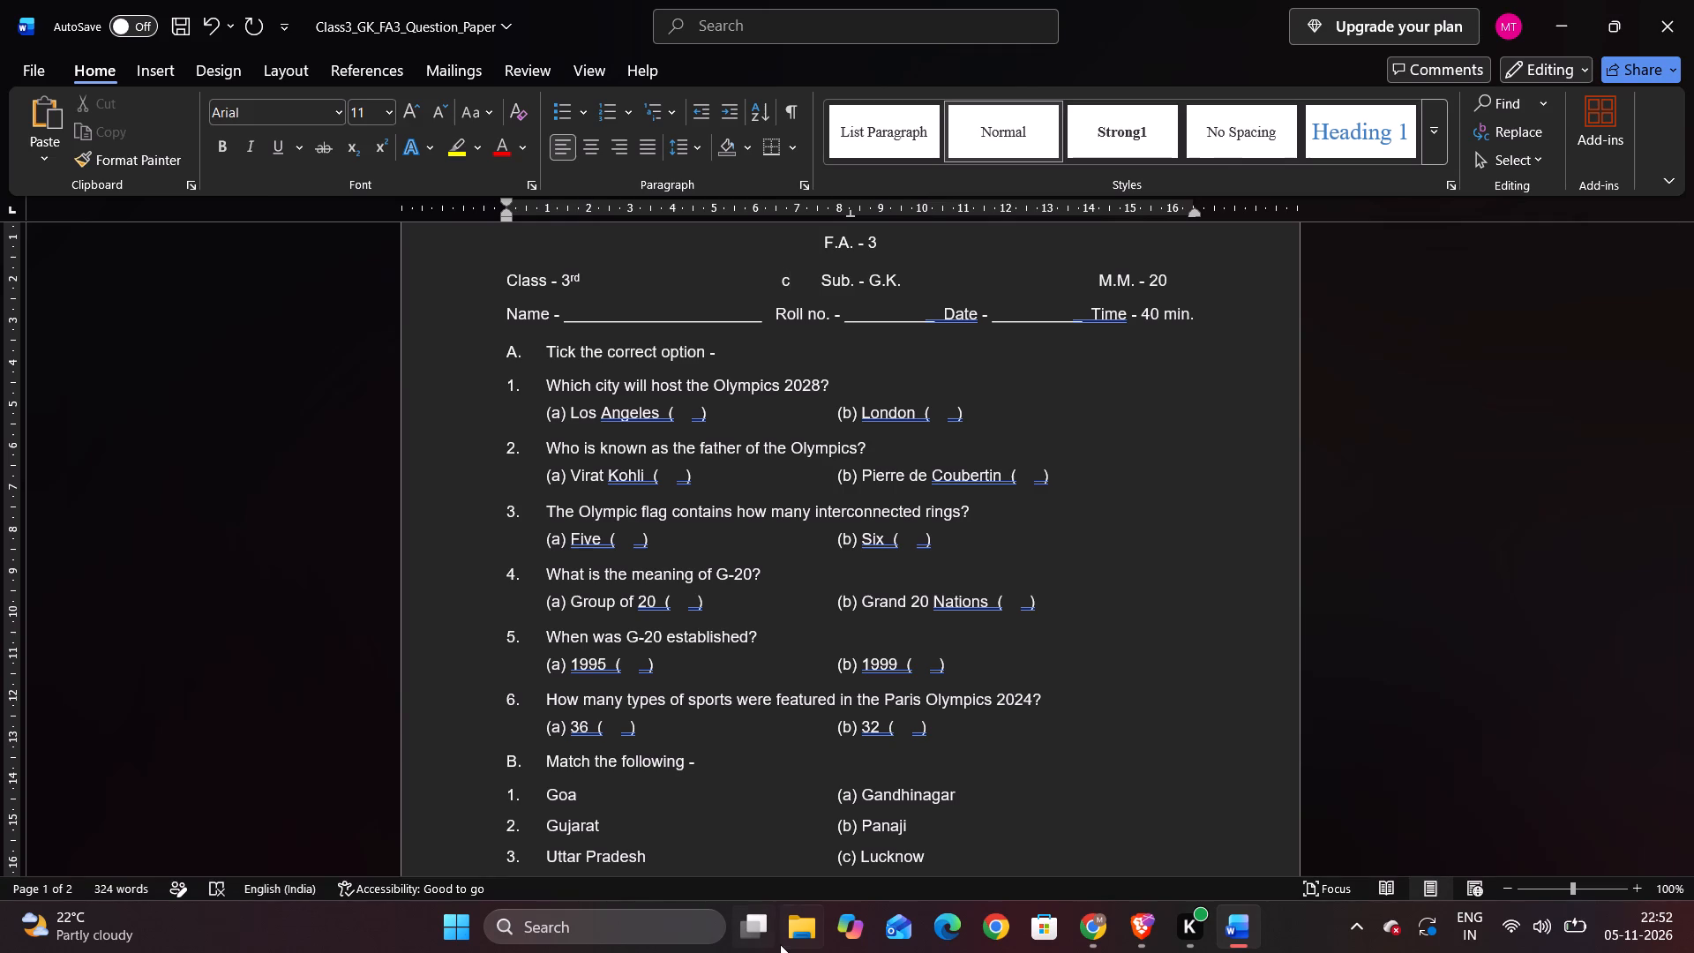
Switch to File Explorer and open the "class 3rd g.k paper" PDF from the recent files in Microsoft Edge, just once.
click(780, 944)
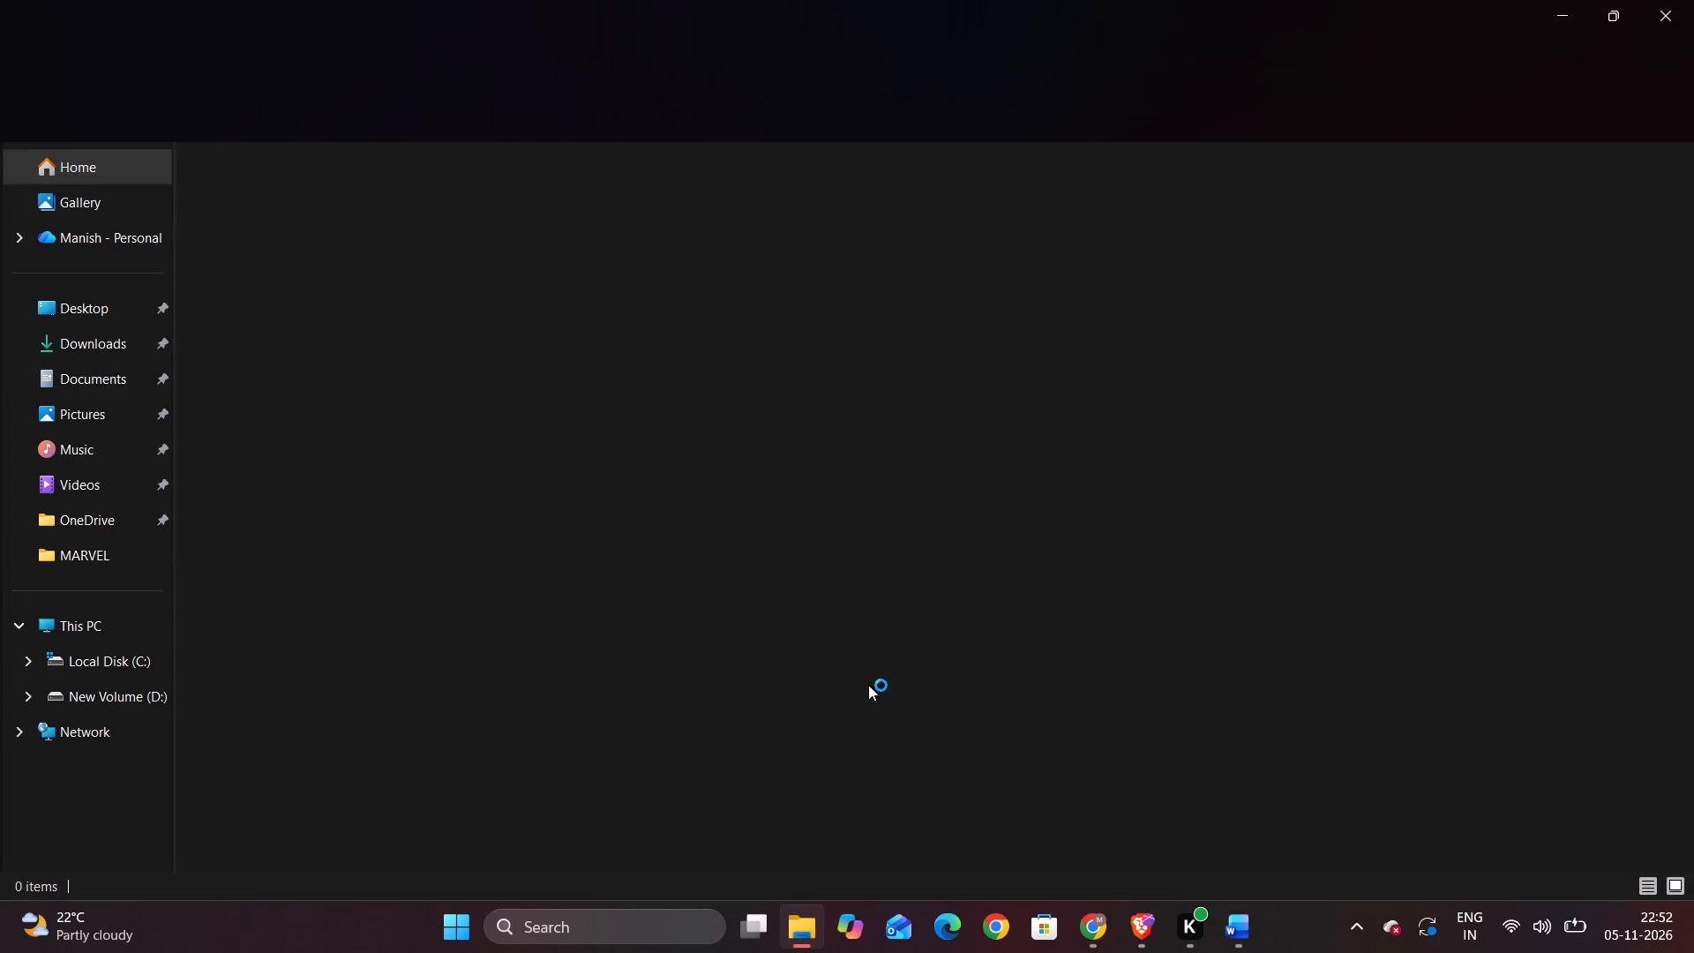
scroll(159, 289, up, 5)
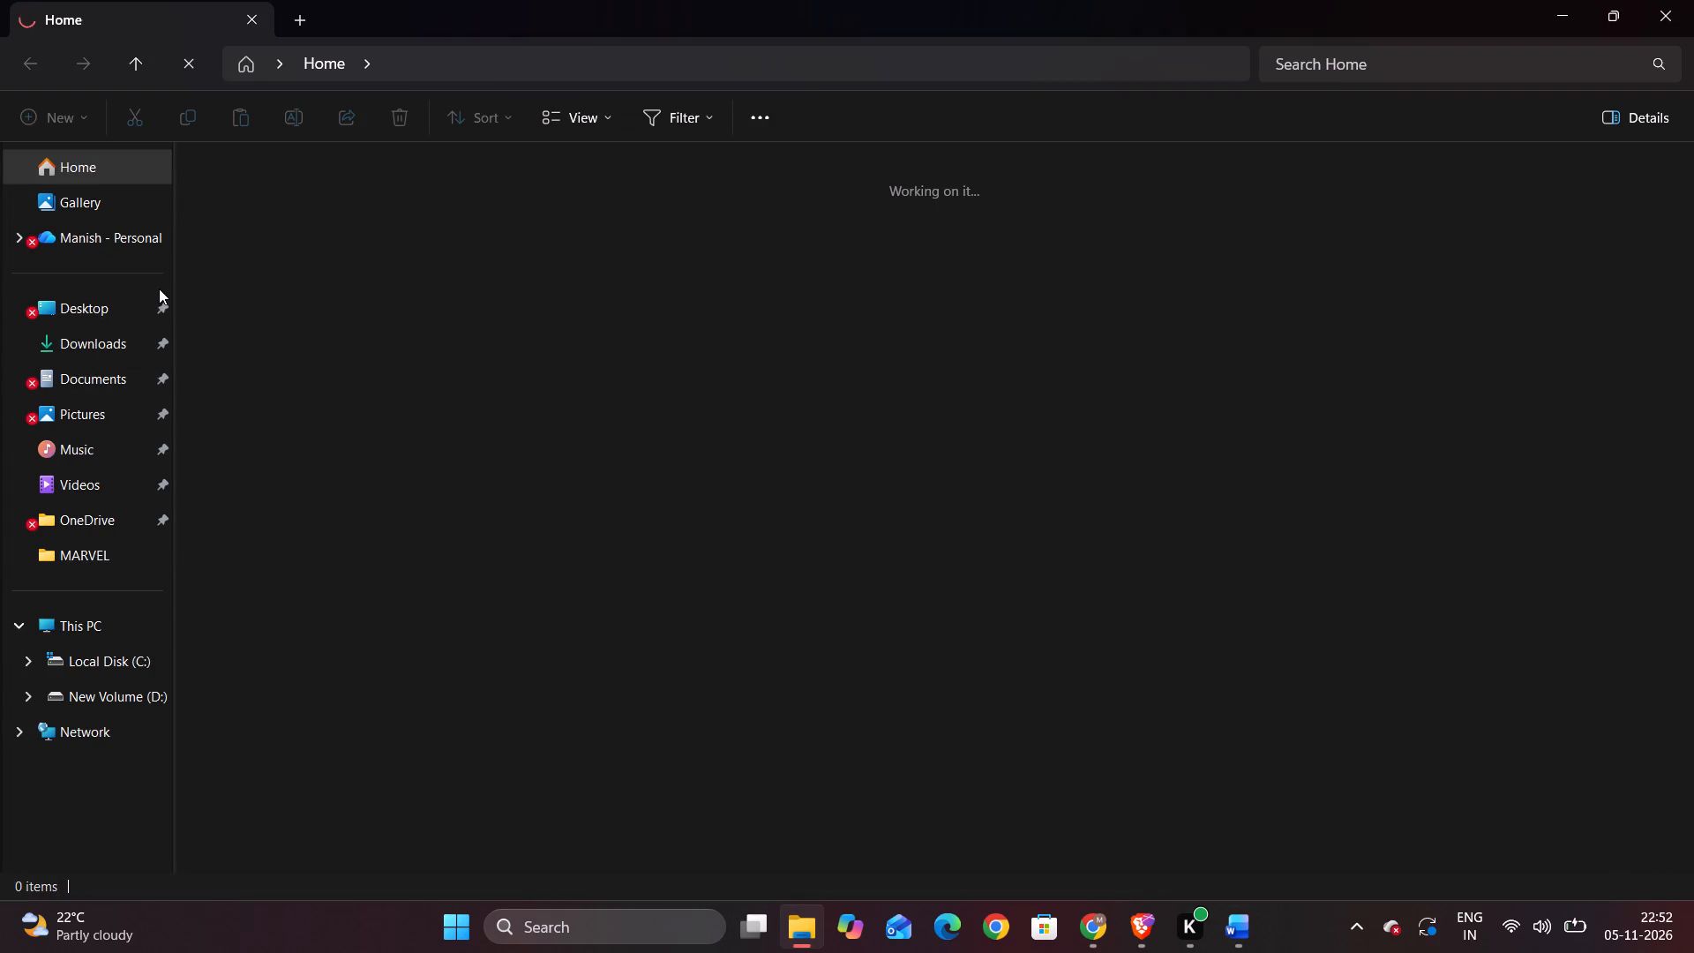
scroll(427, 537, up, 1)
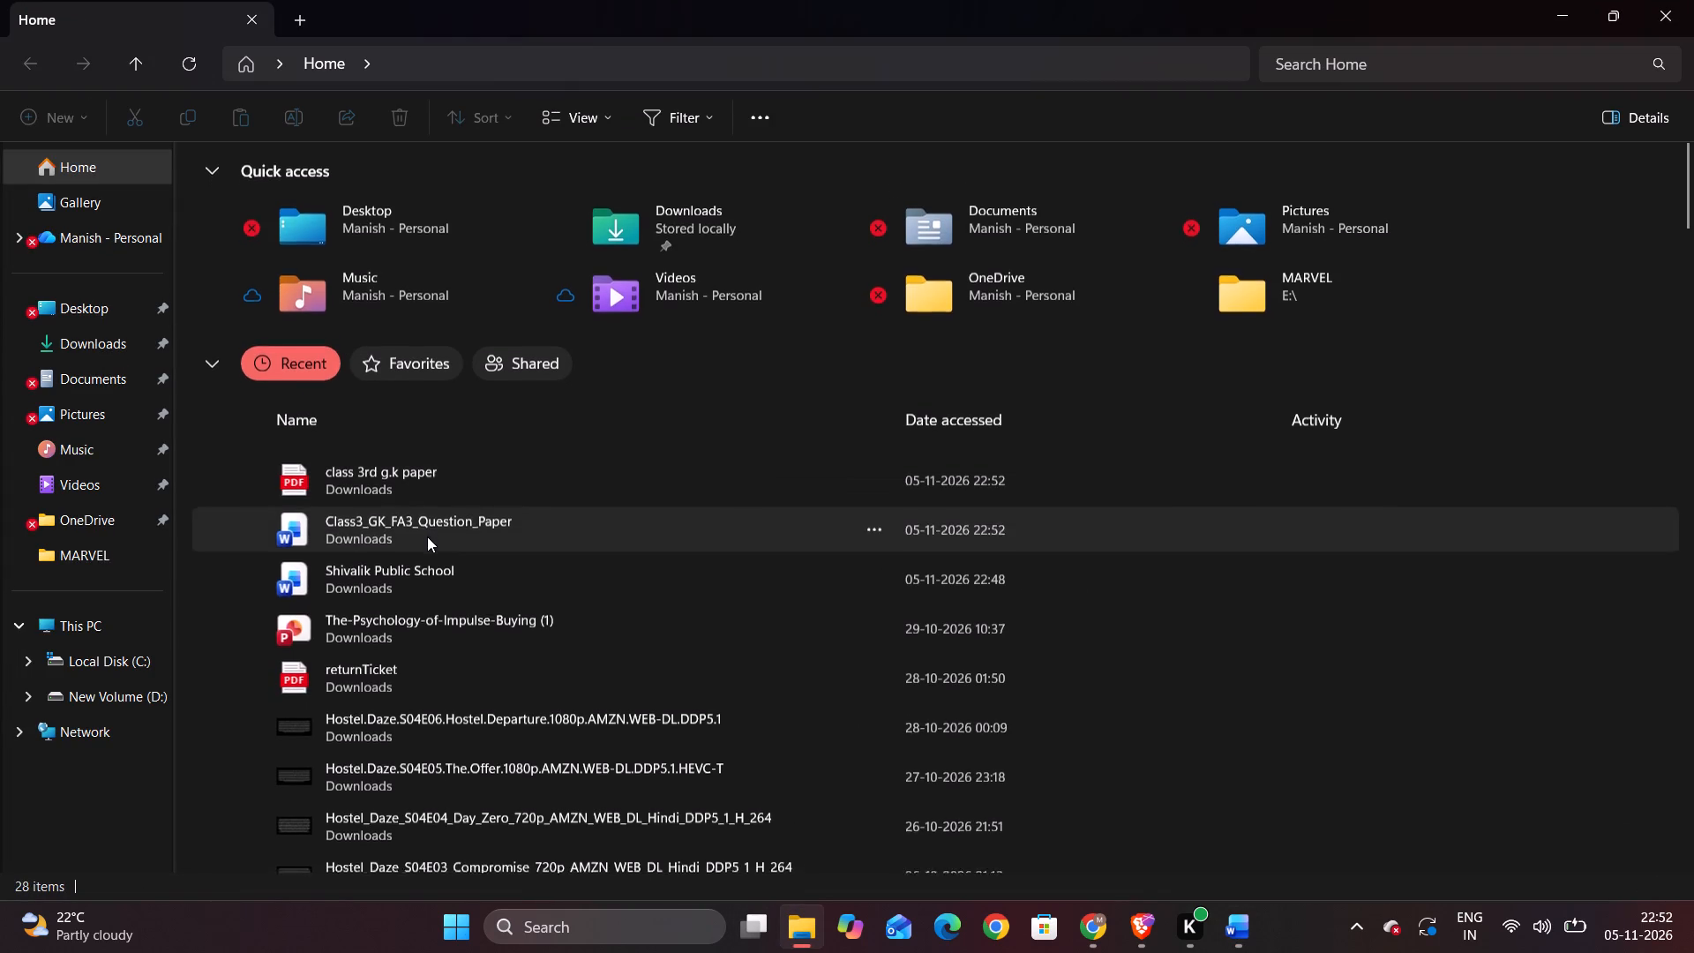
triple_click(524, 494)
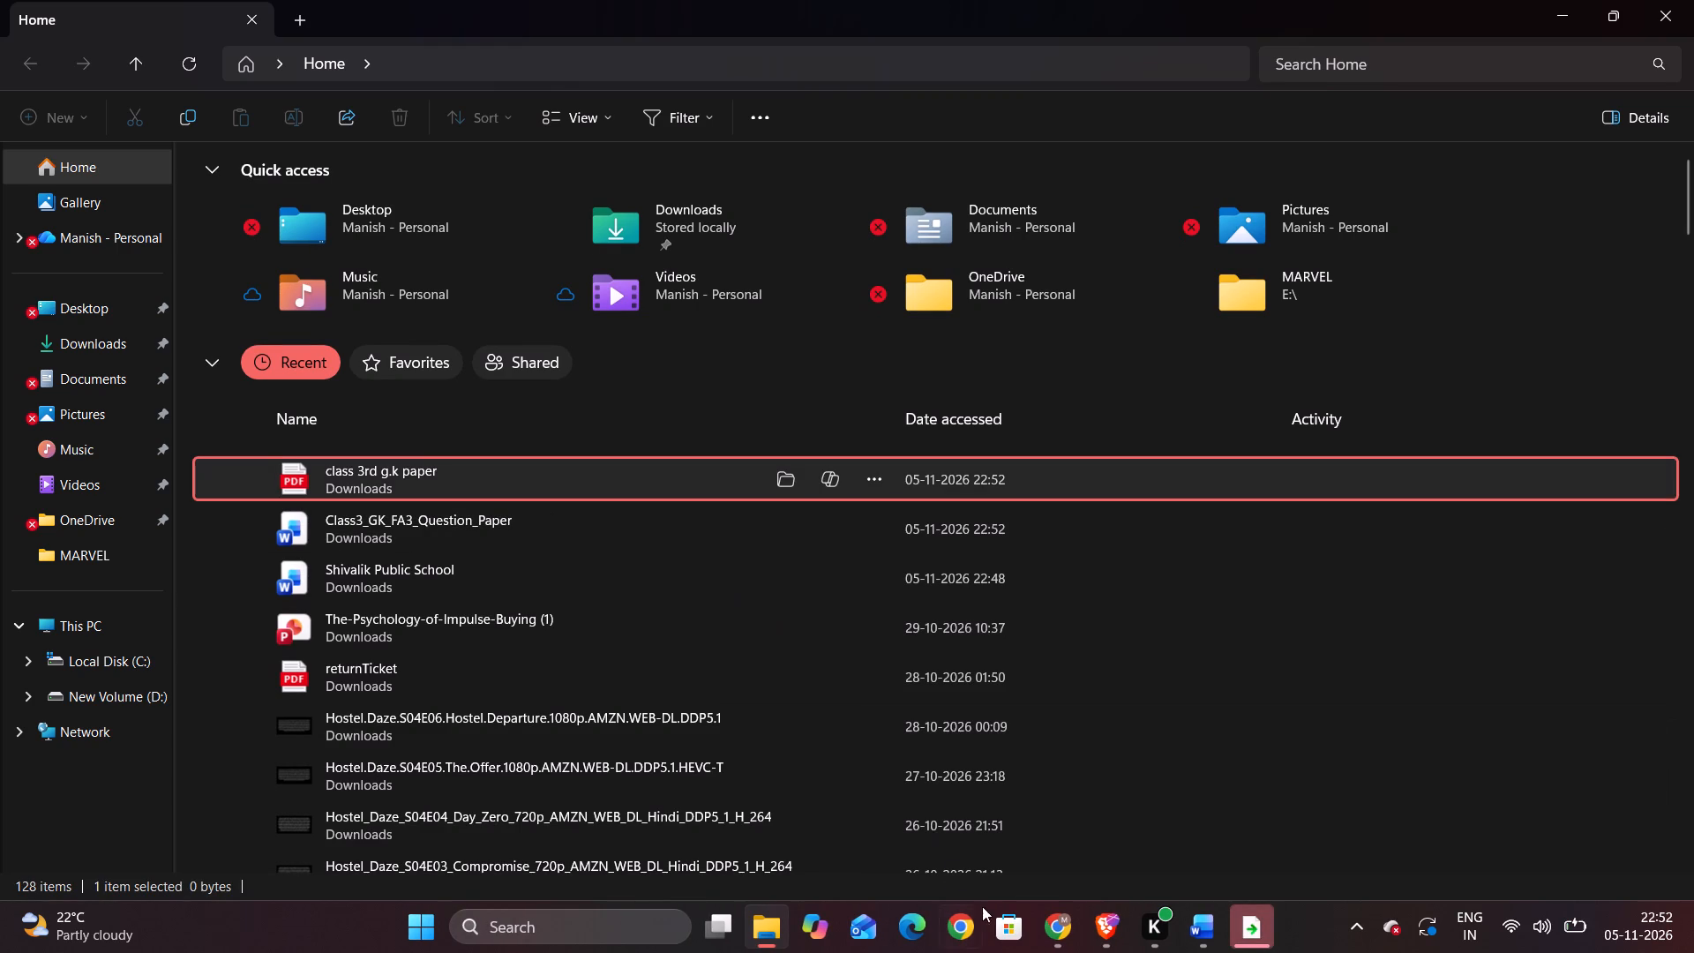
click(1253, 939)
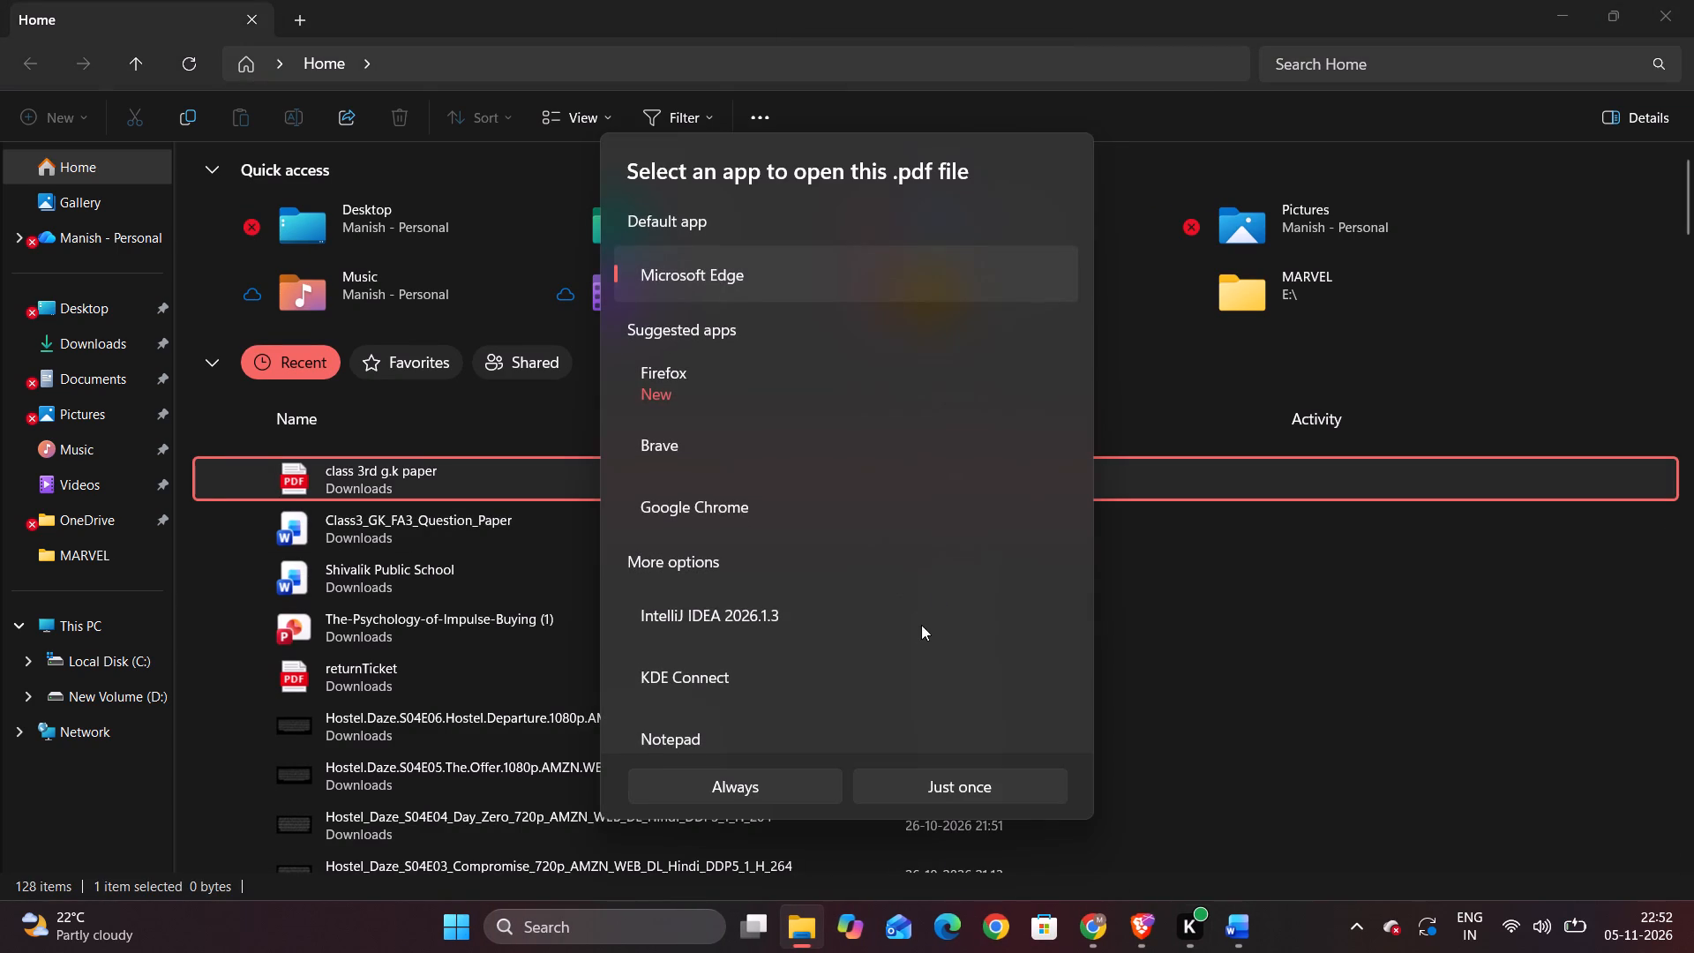
click(945, 790)
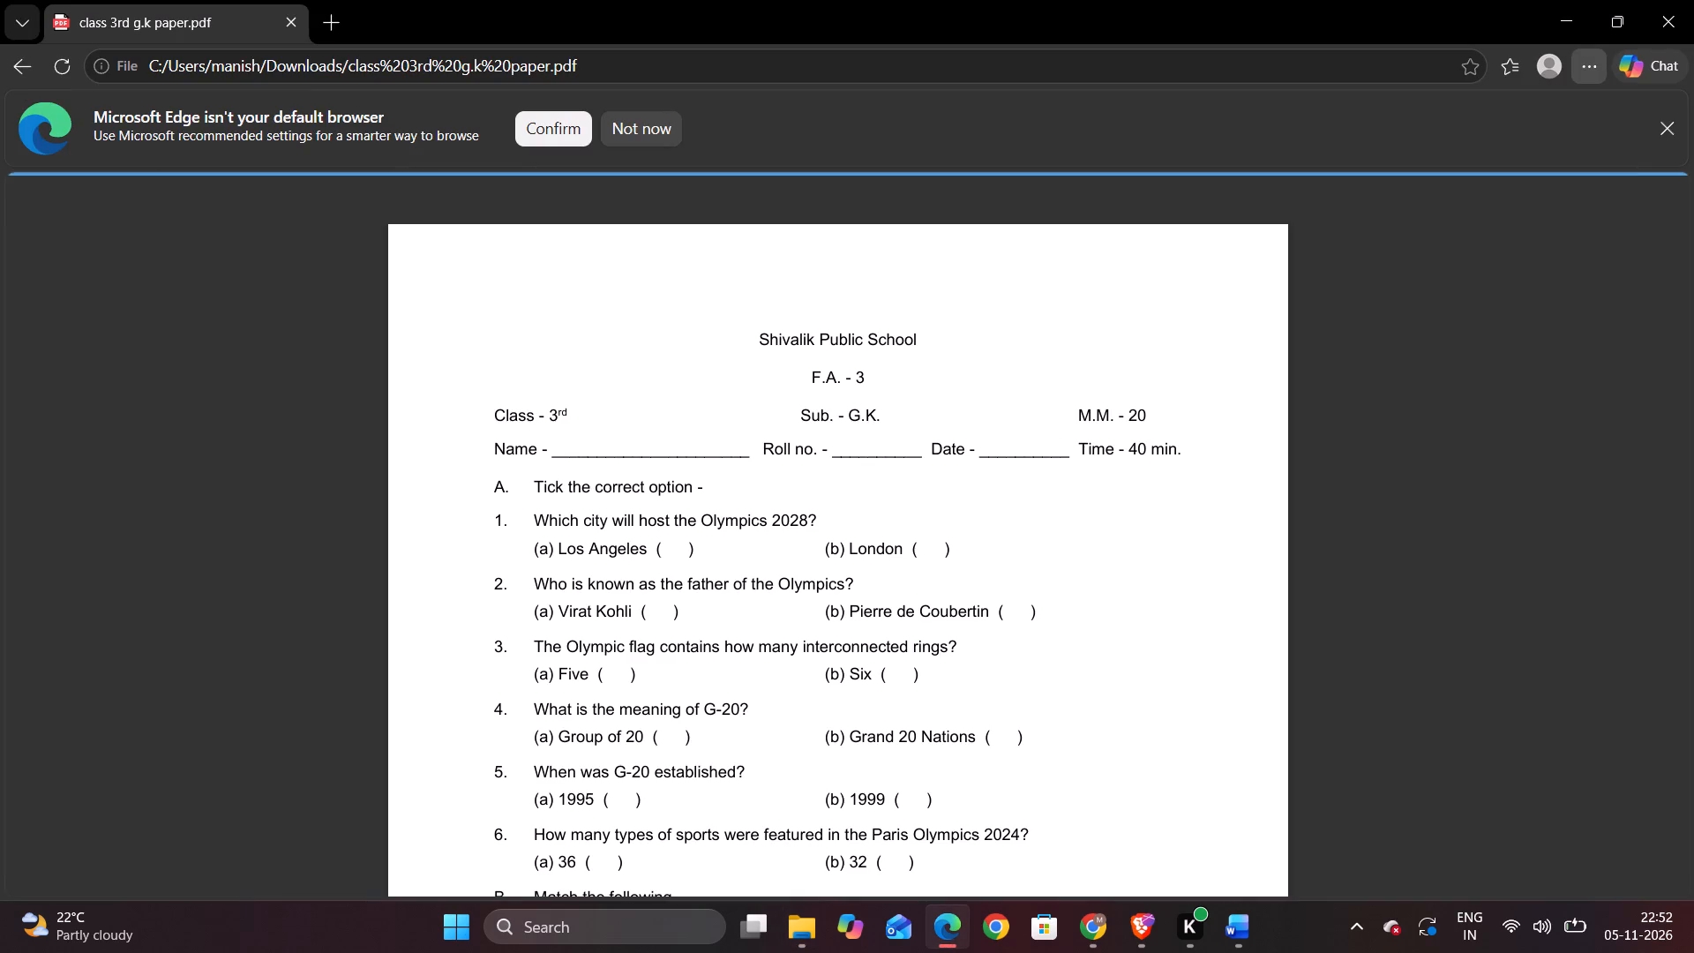
Examine both pages of the exported PDF from the header through section E for alignment and layout.
scroll(936, 394, down, 5)
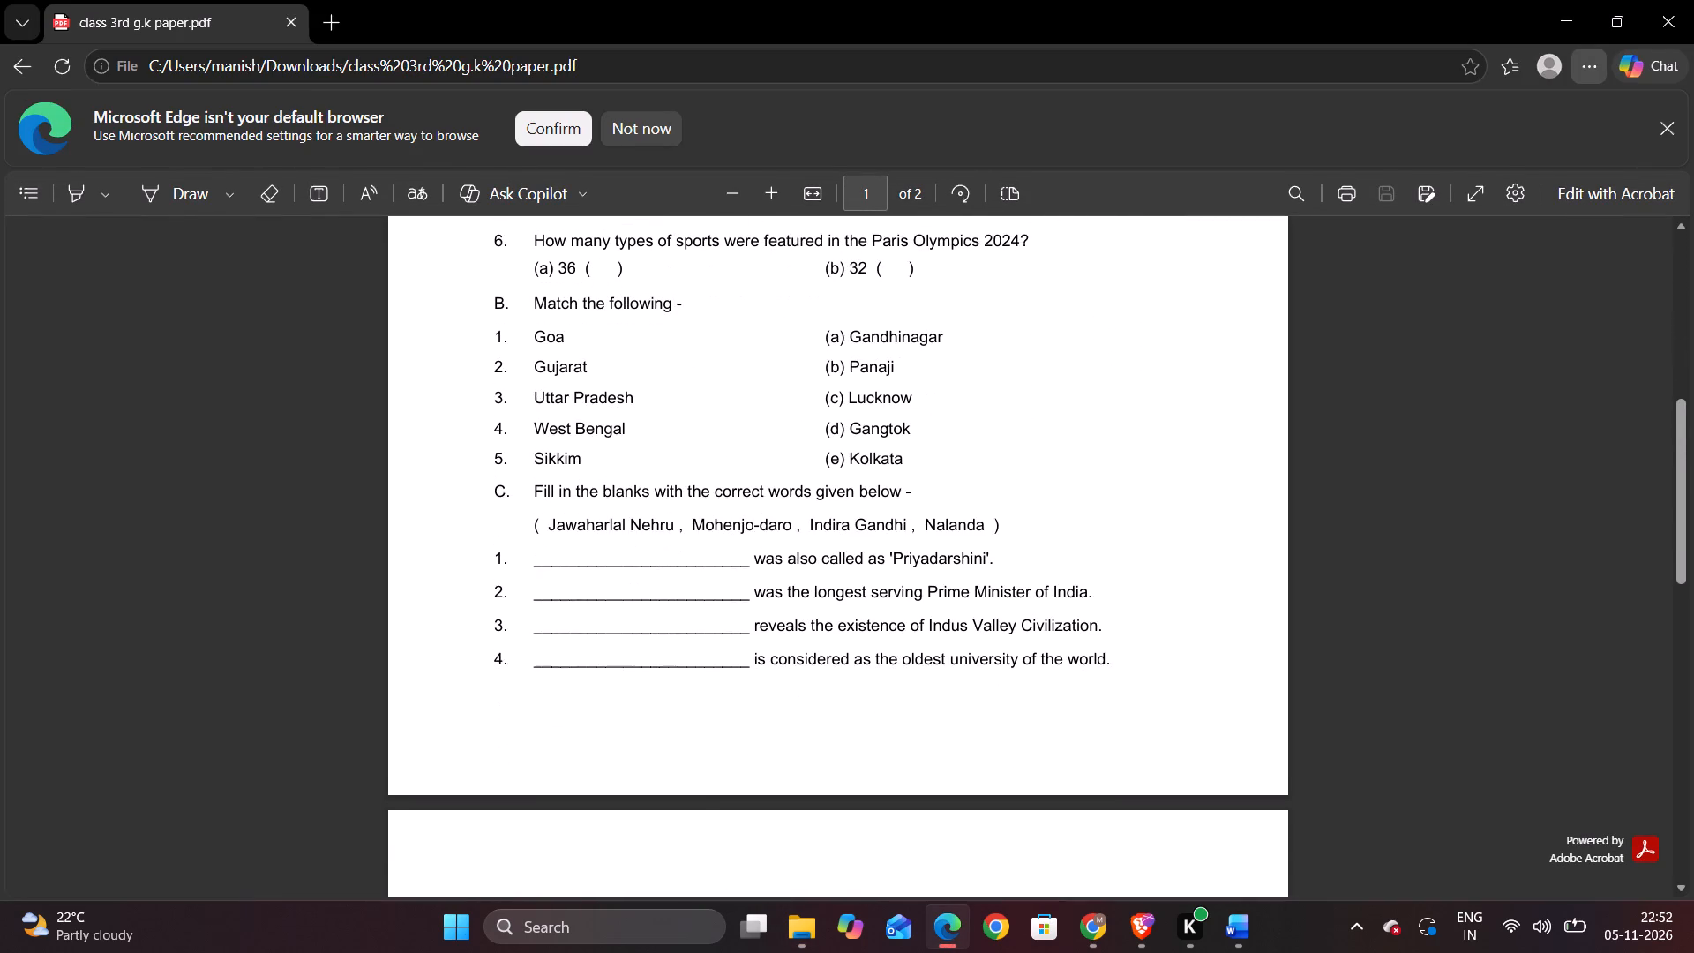
scroll(883, 441, up, 2)
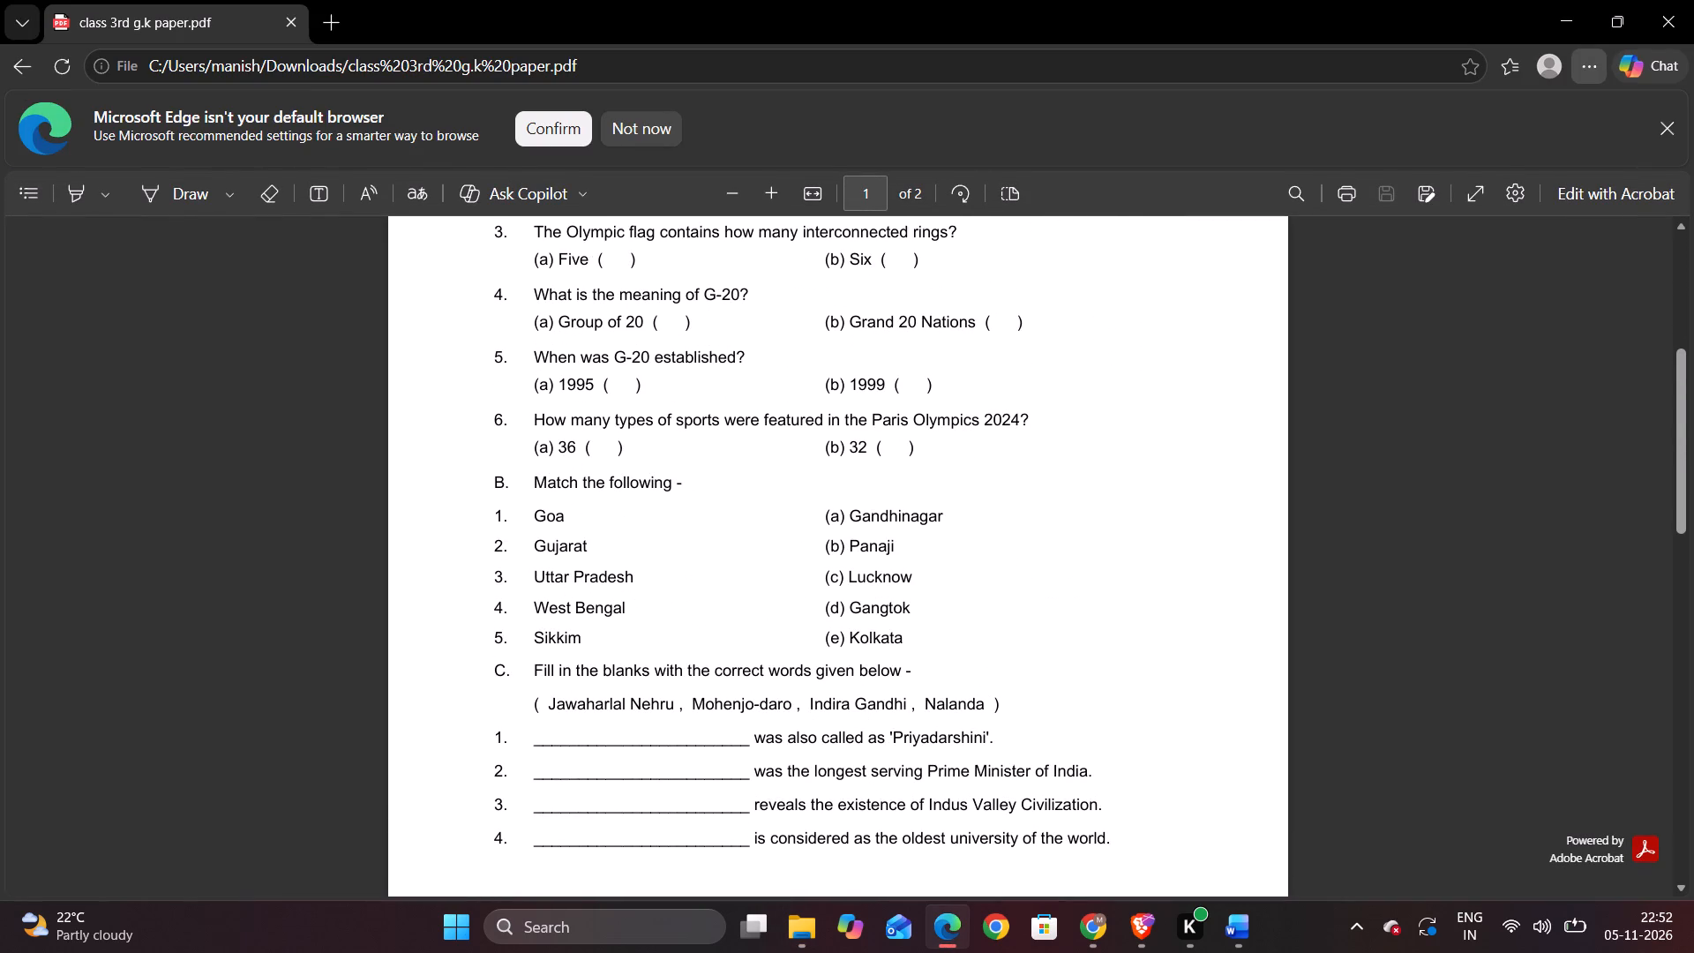
scroll(883, 441, up, 5)
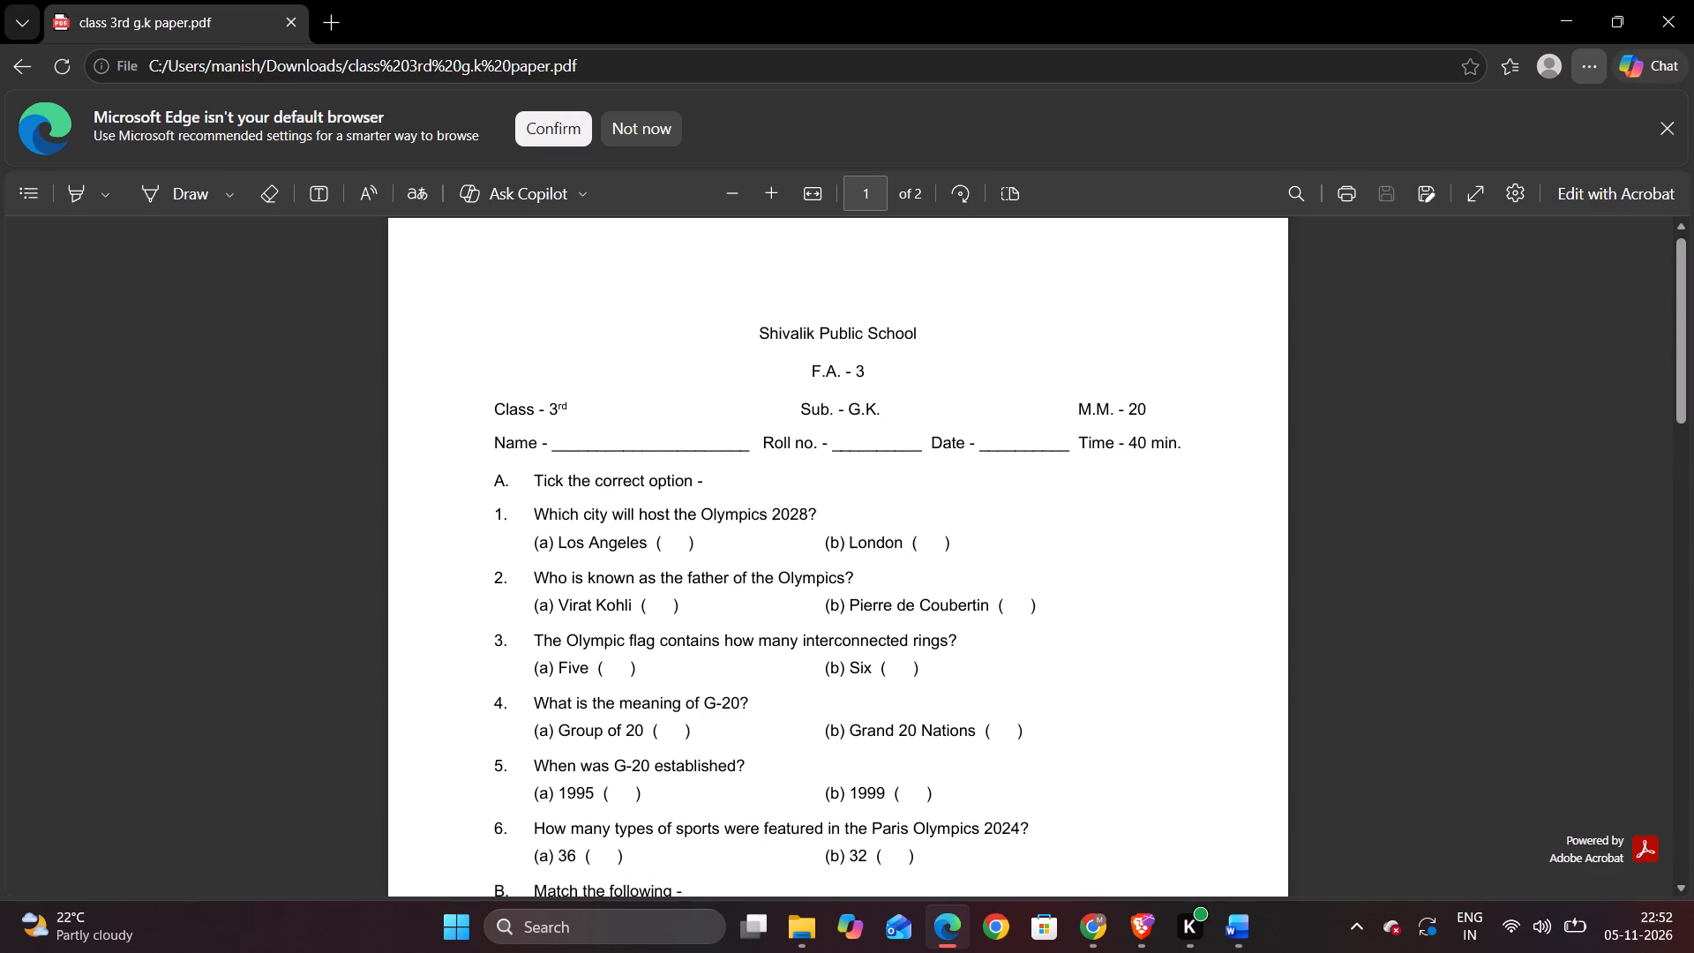
scroll(883, 441, down, 2)
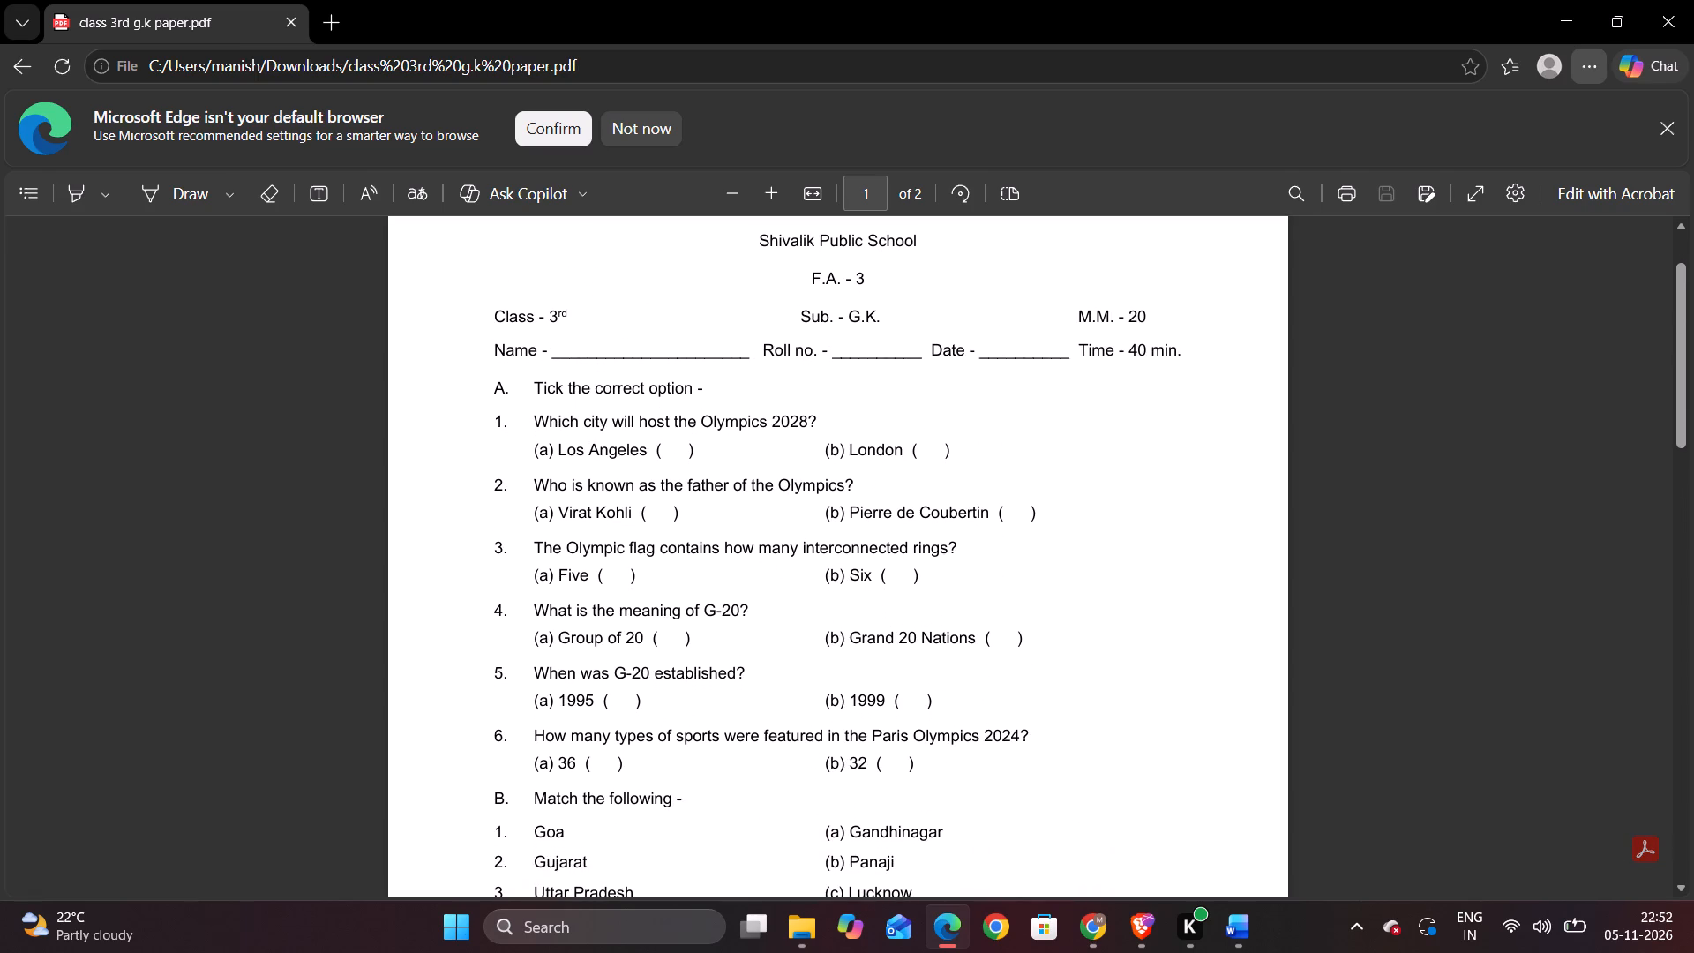
scroll(883, 441, down, 2)
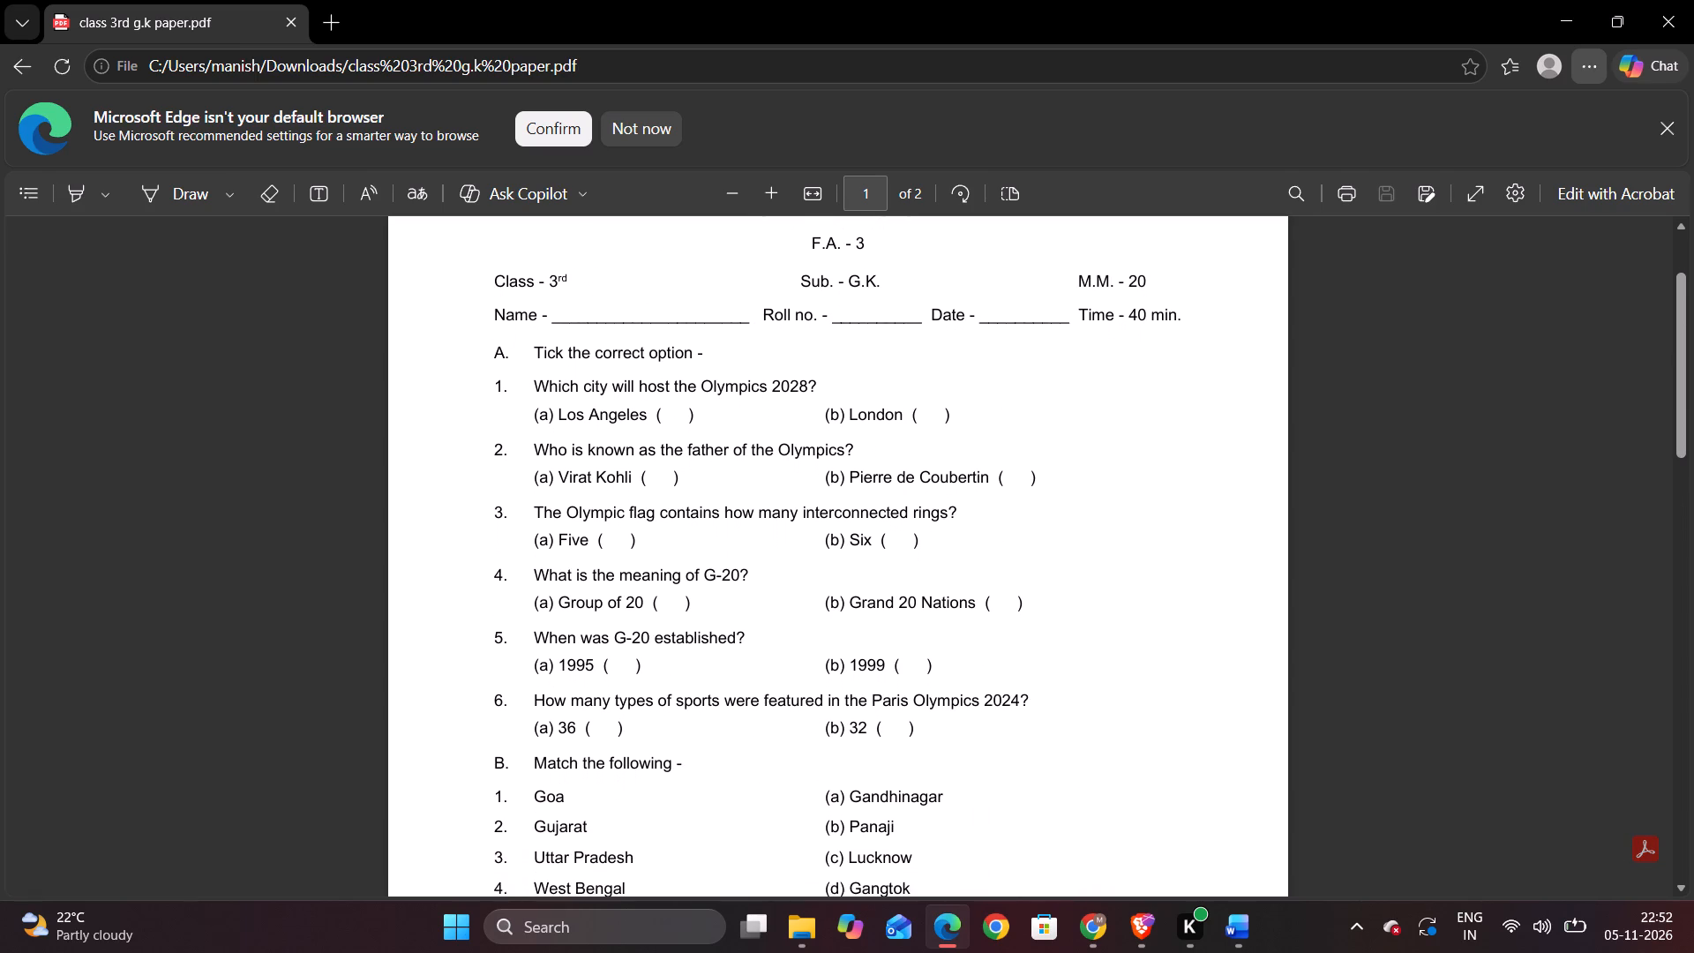
scroll(883, 441, down, 7)
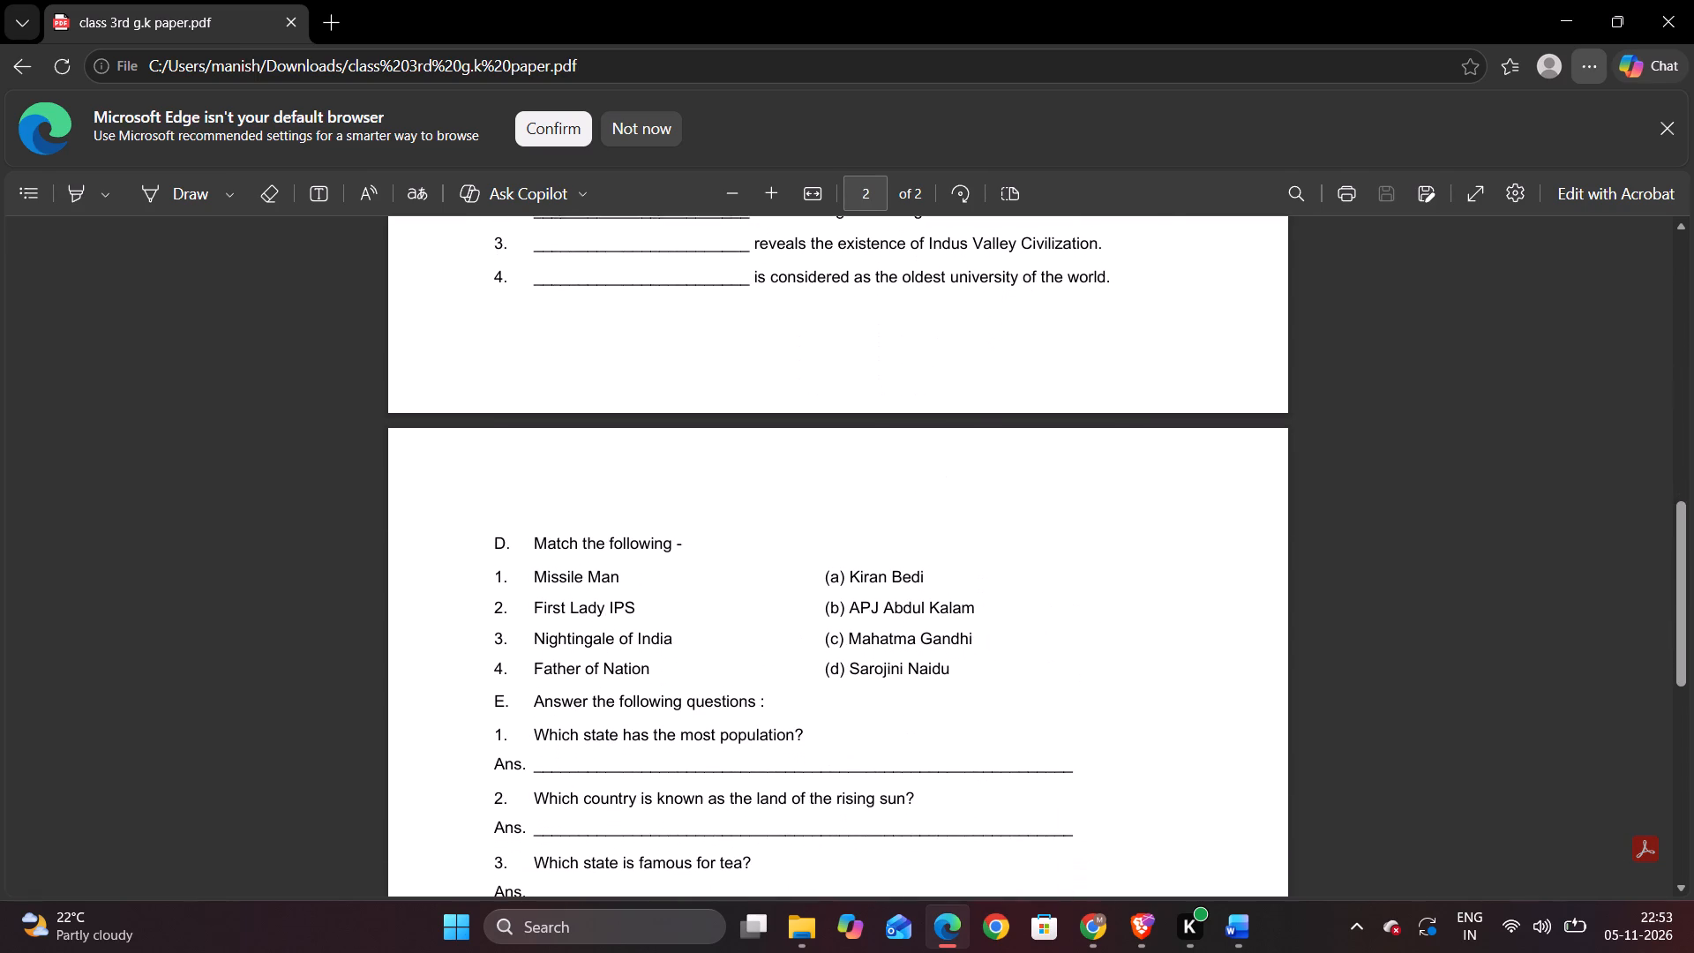
scroll(858, 492, down, 1)
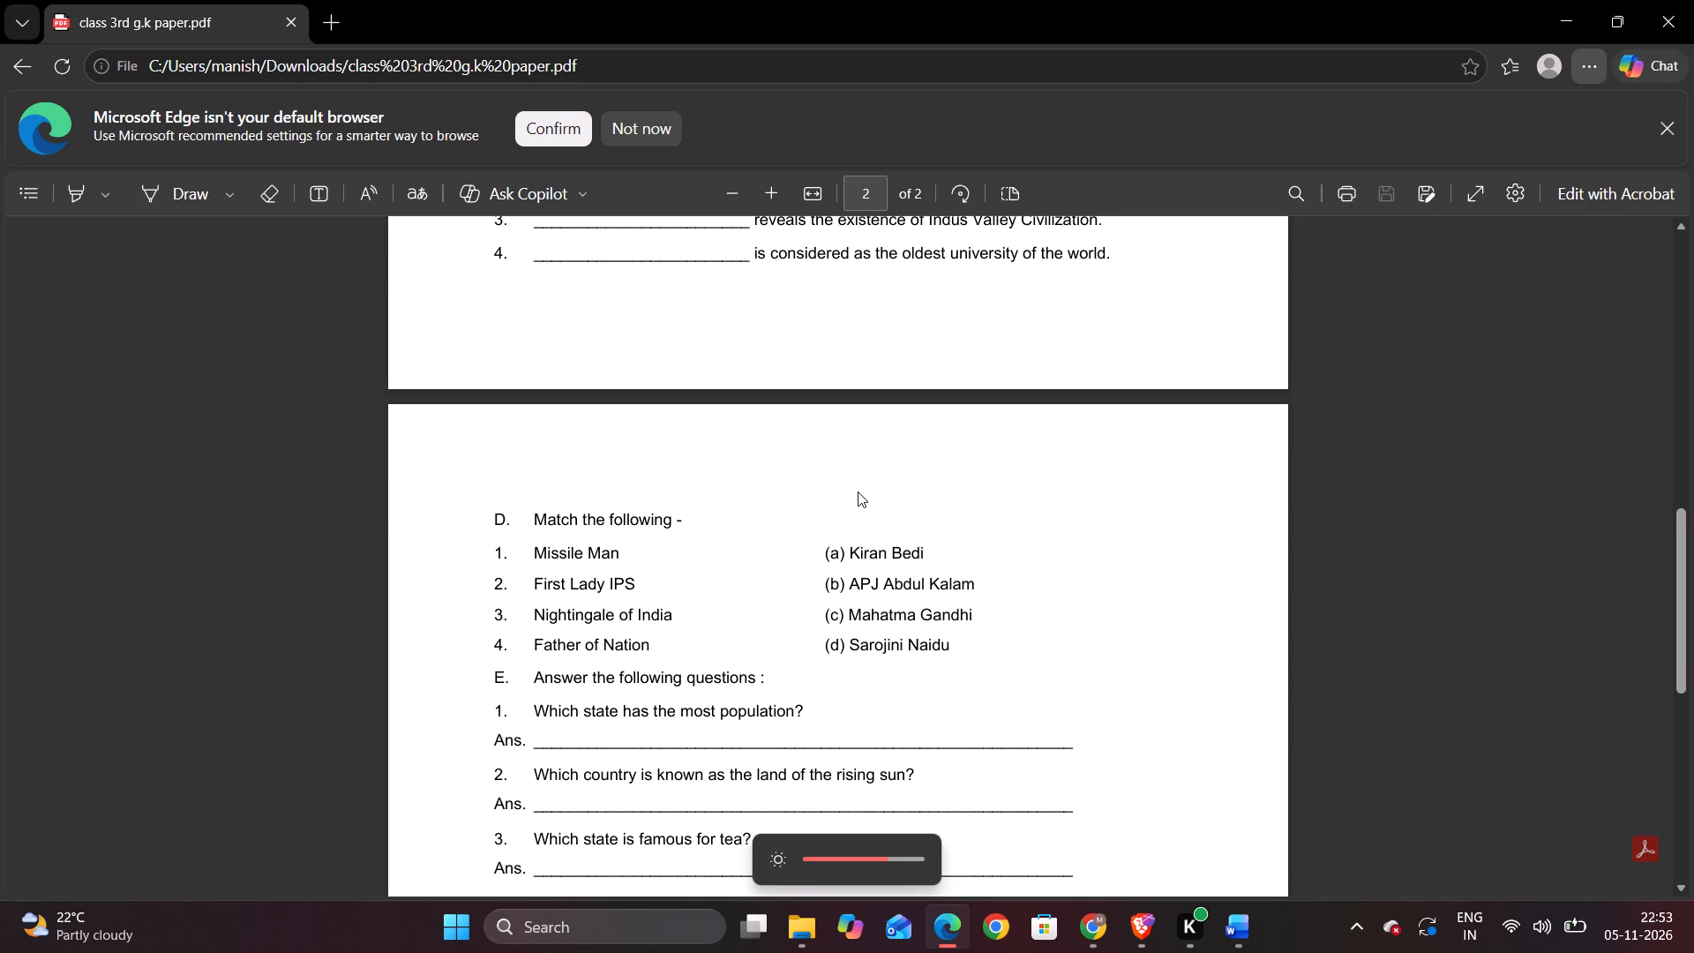
scroll(858, 492, down, 6)
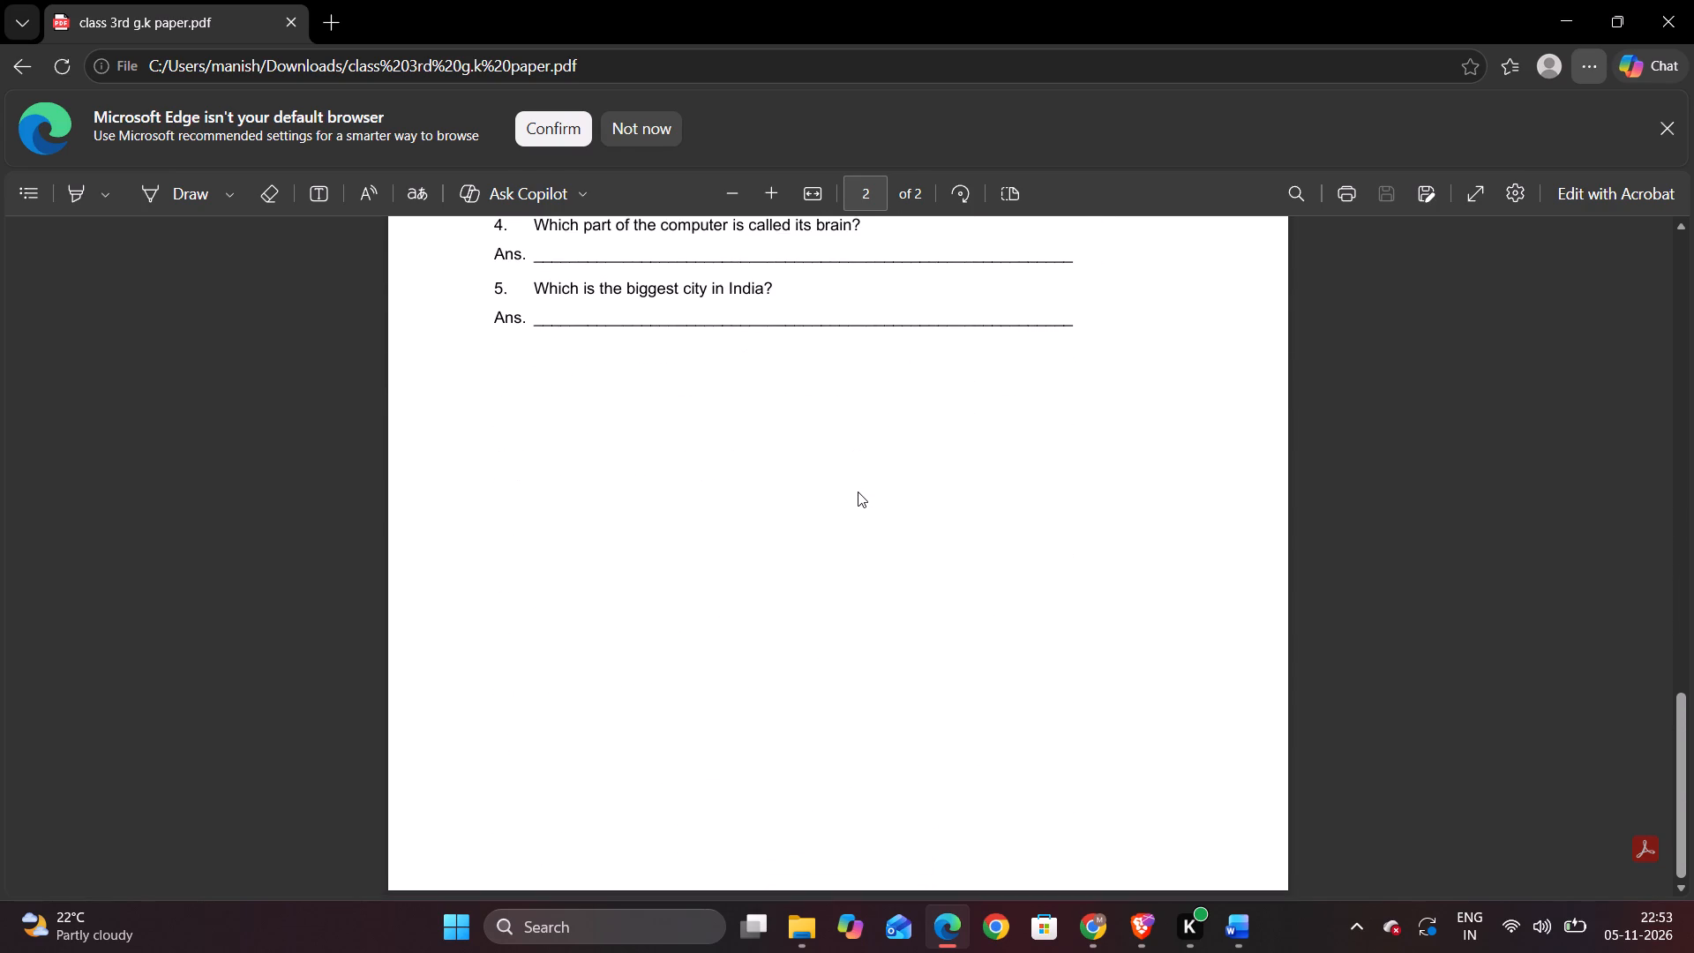
Minimize the PDF and File Explorer windows to return to the Class3_GK_FA3_Question_Paper document in Word.
scroll(858, 492, up, 8)
click(1585, 5)
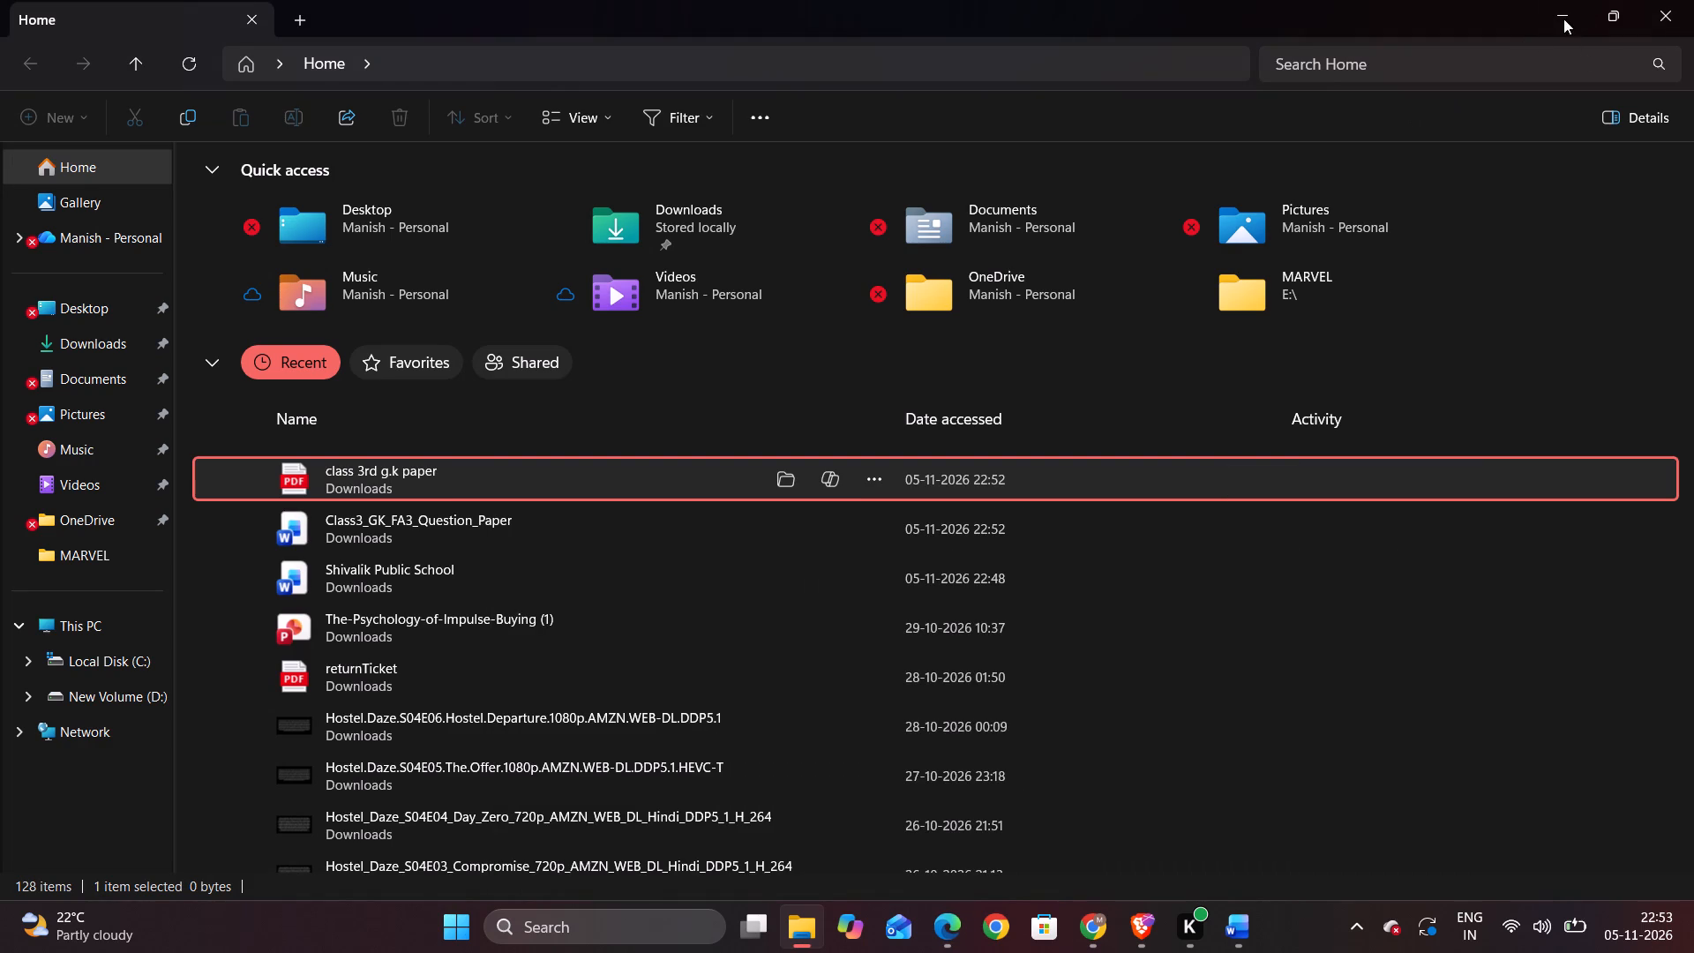
click(1585, 3)
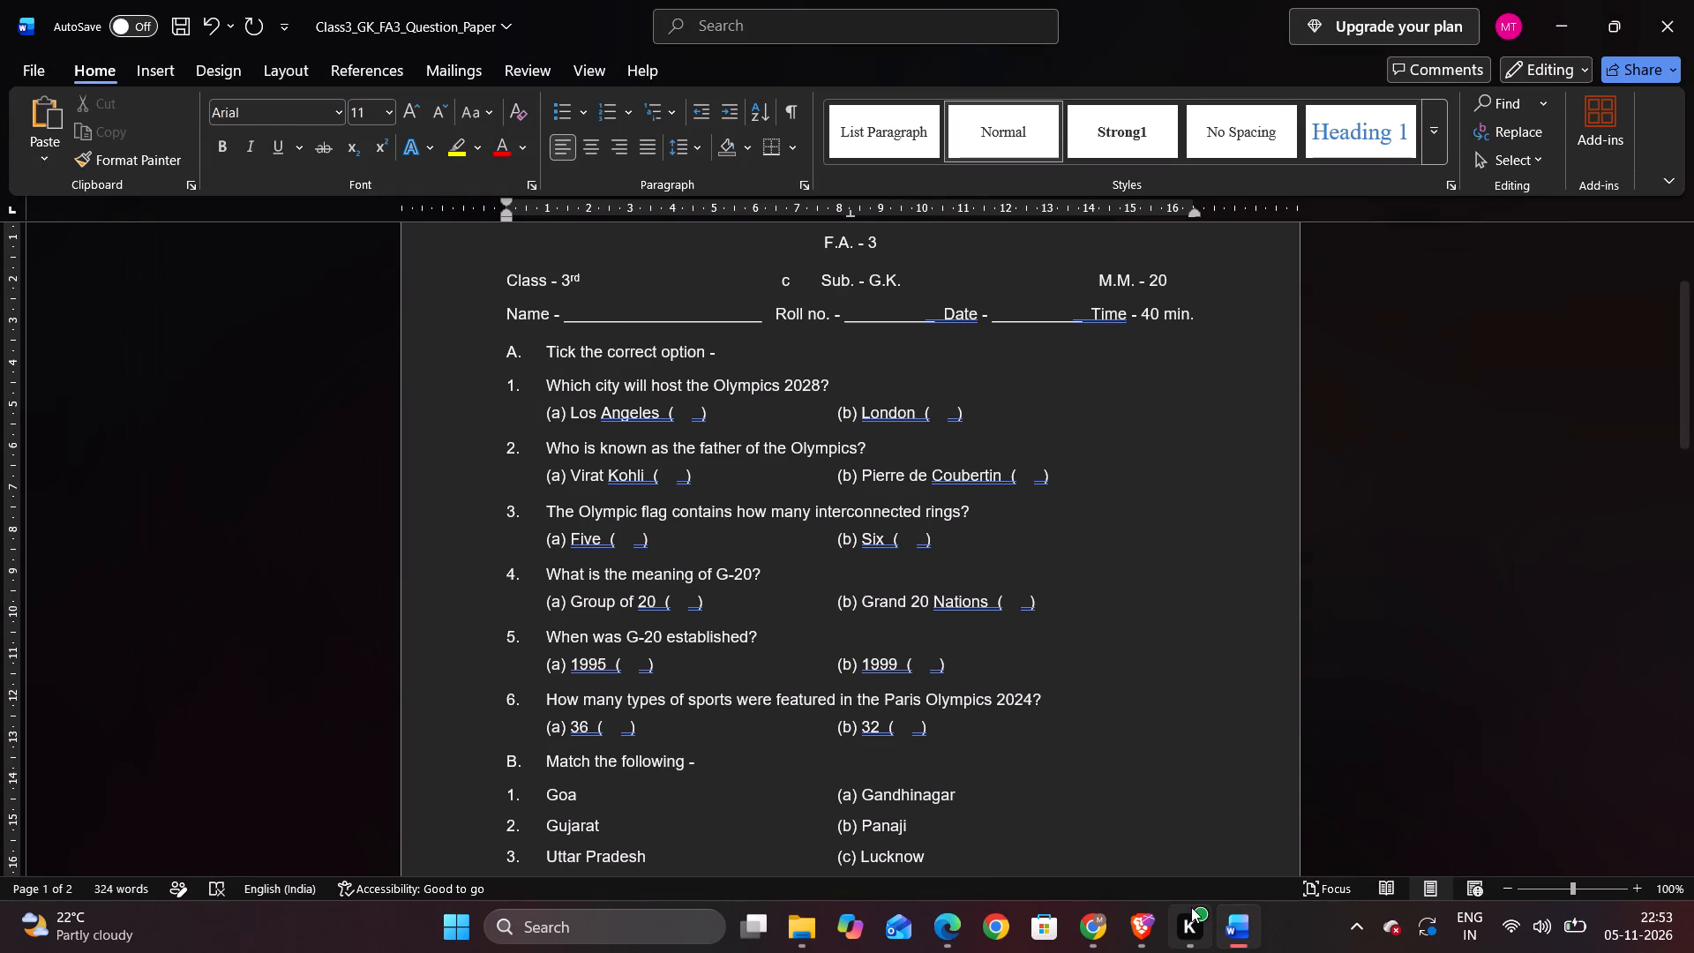
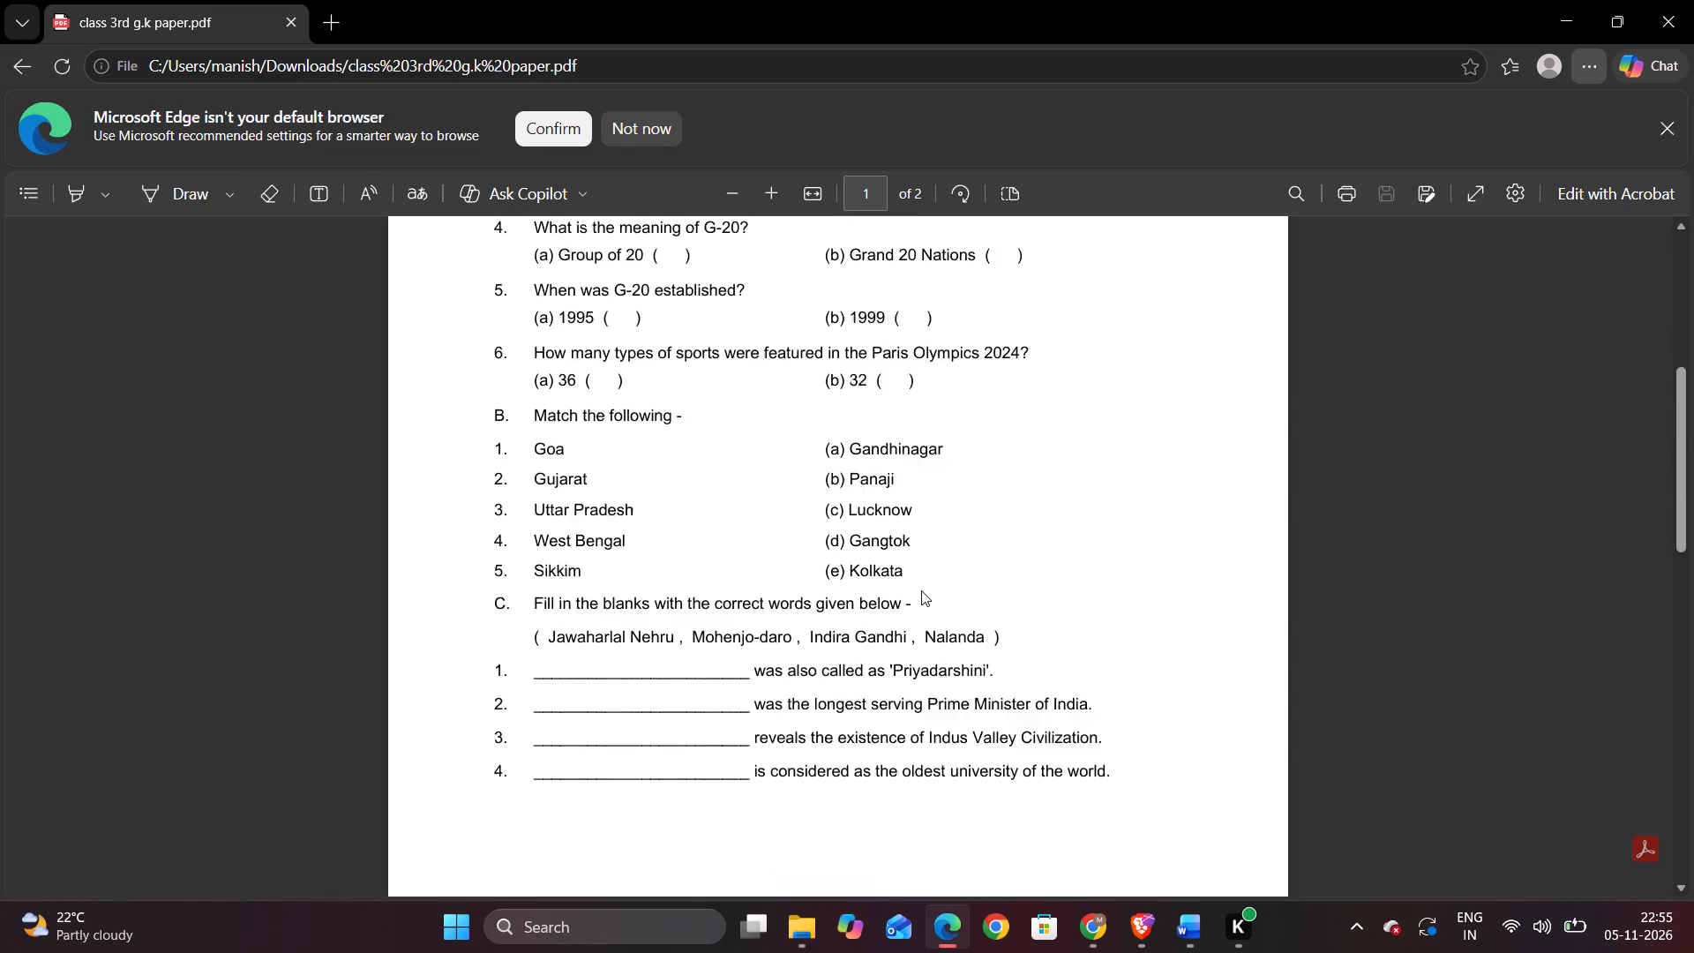
Review both pages of the exported PDF again, checking text size, alignment and the page break between sections C and D.
scroll(921, 590, down, 5)
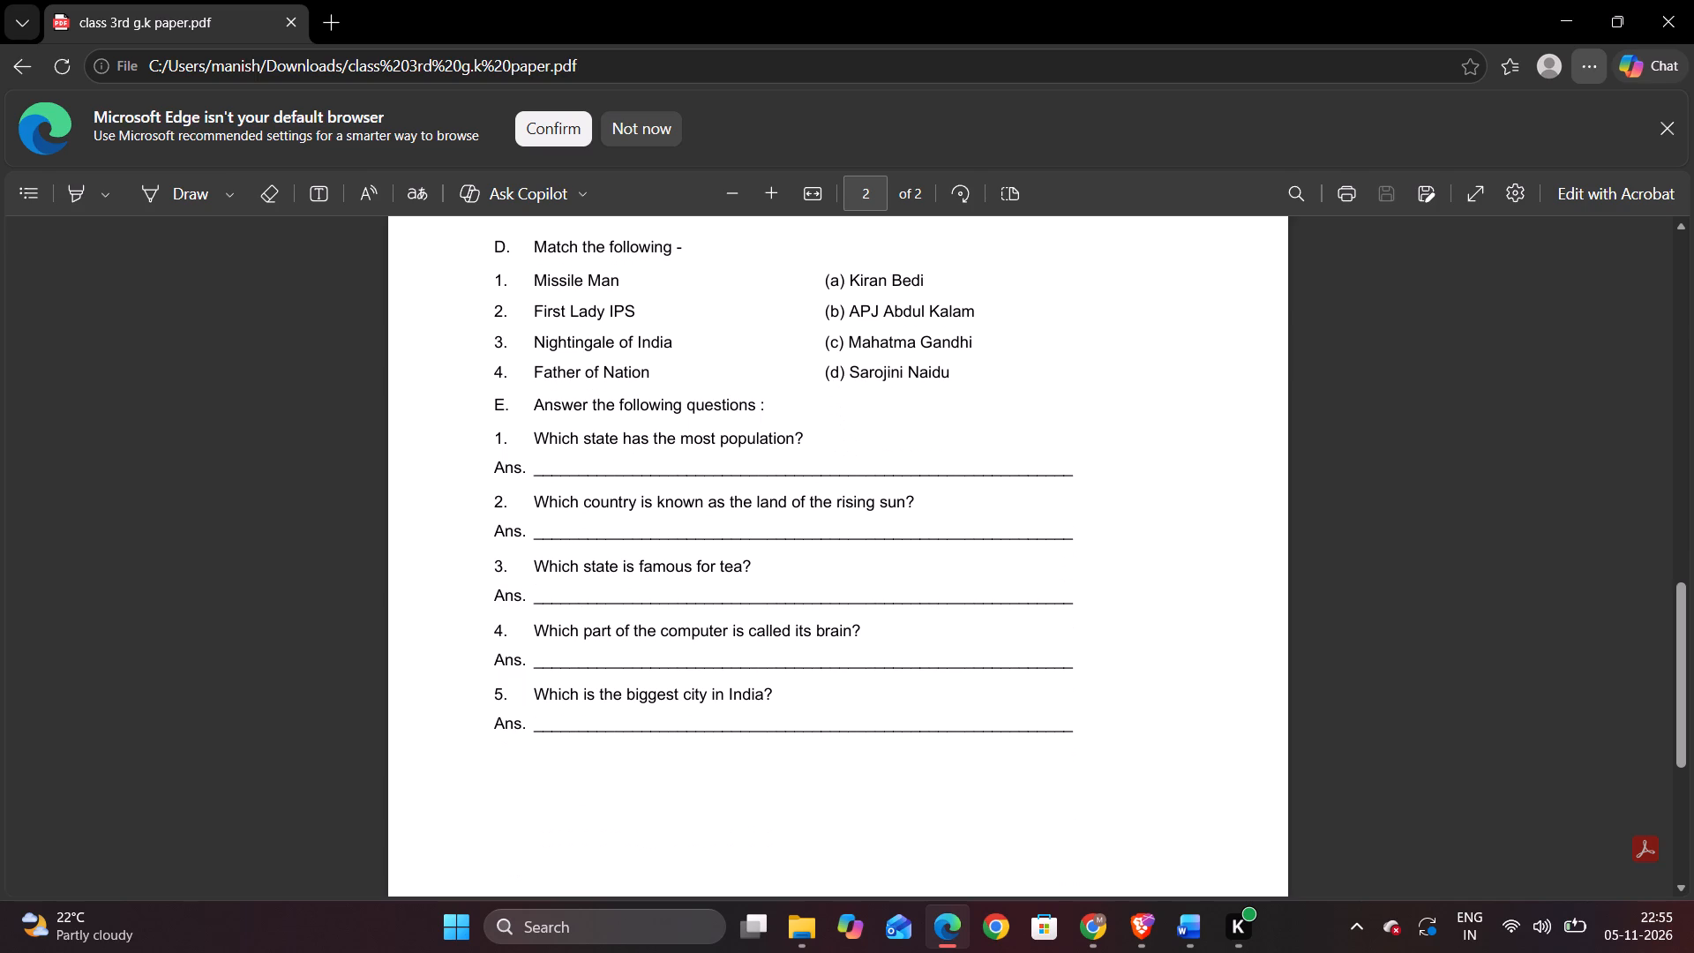
scroll(1115, 433, up, 5)
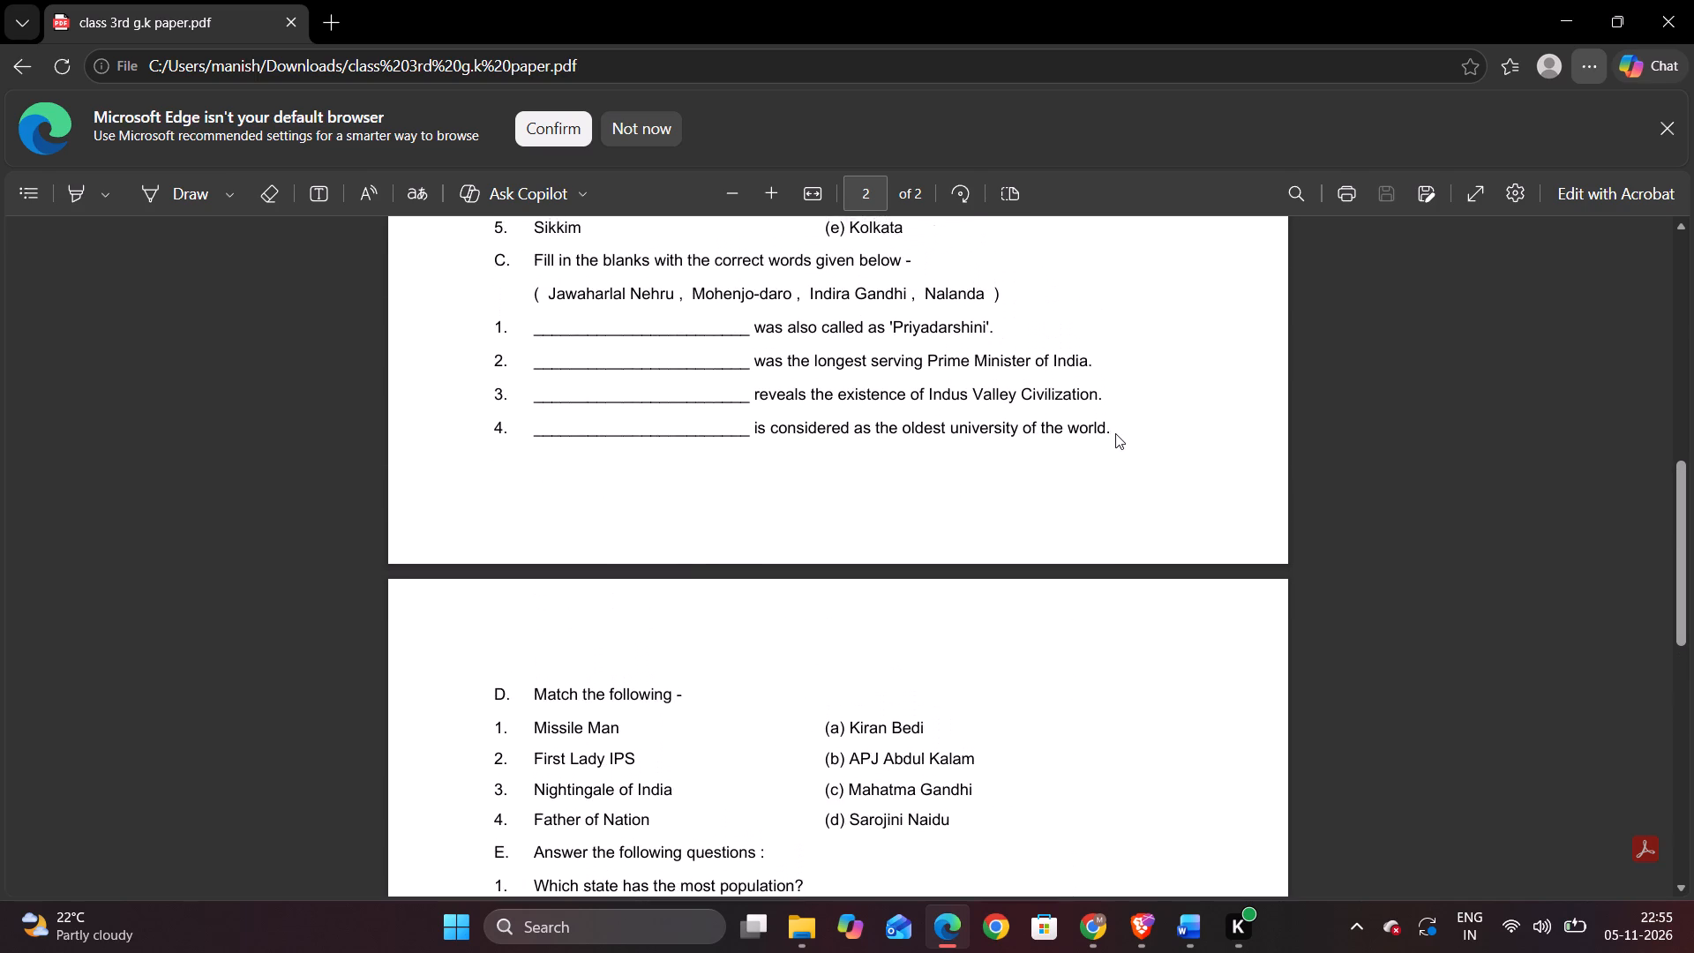
scroll(1115, 433, up, 8)
scroll(1115, 433, down, 7)
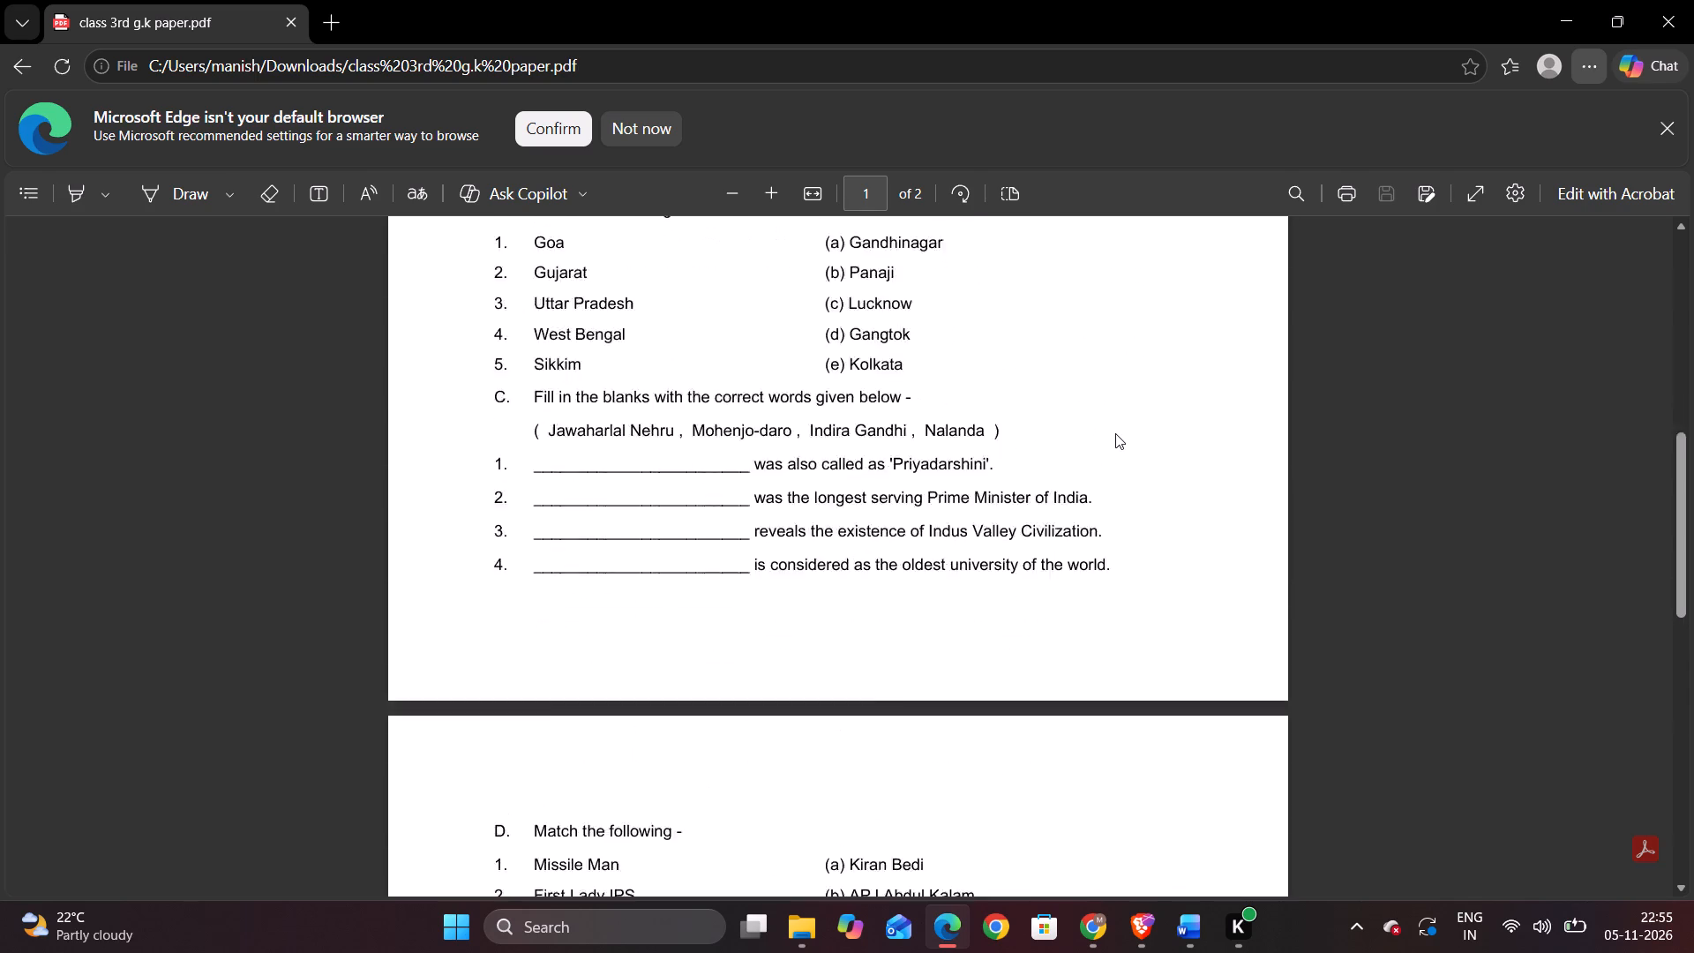
scroll(1115, 433, up, 1)
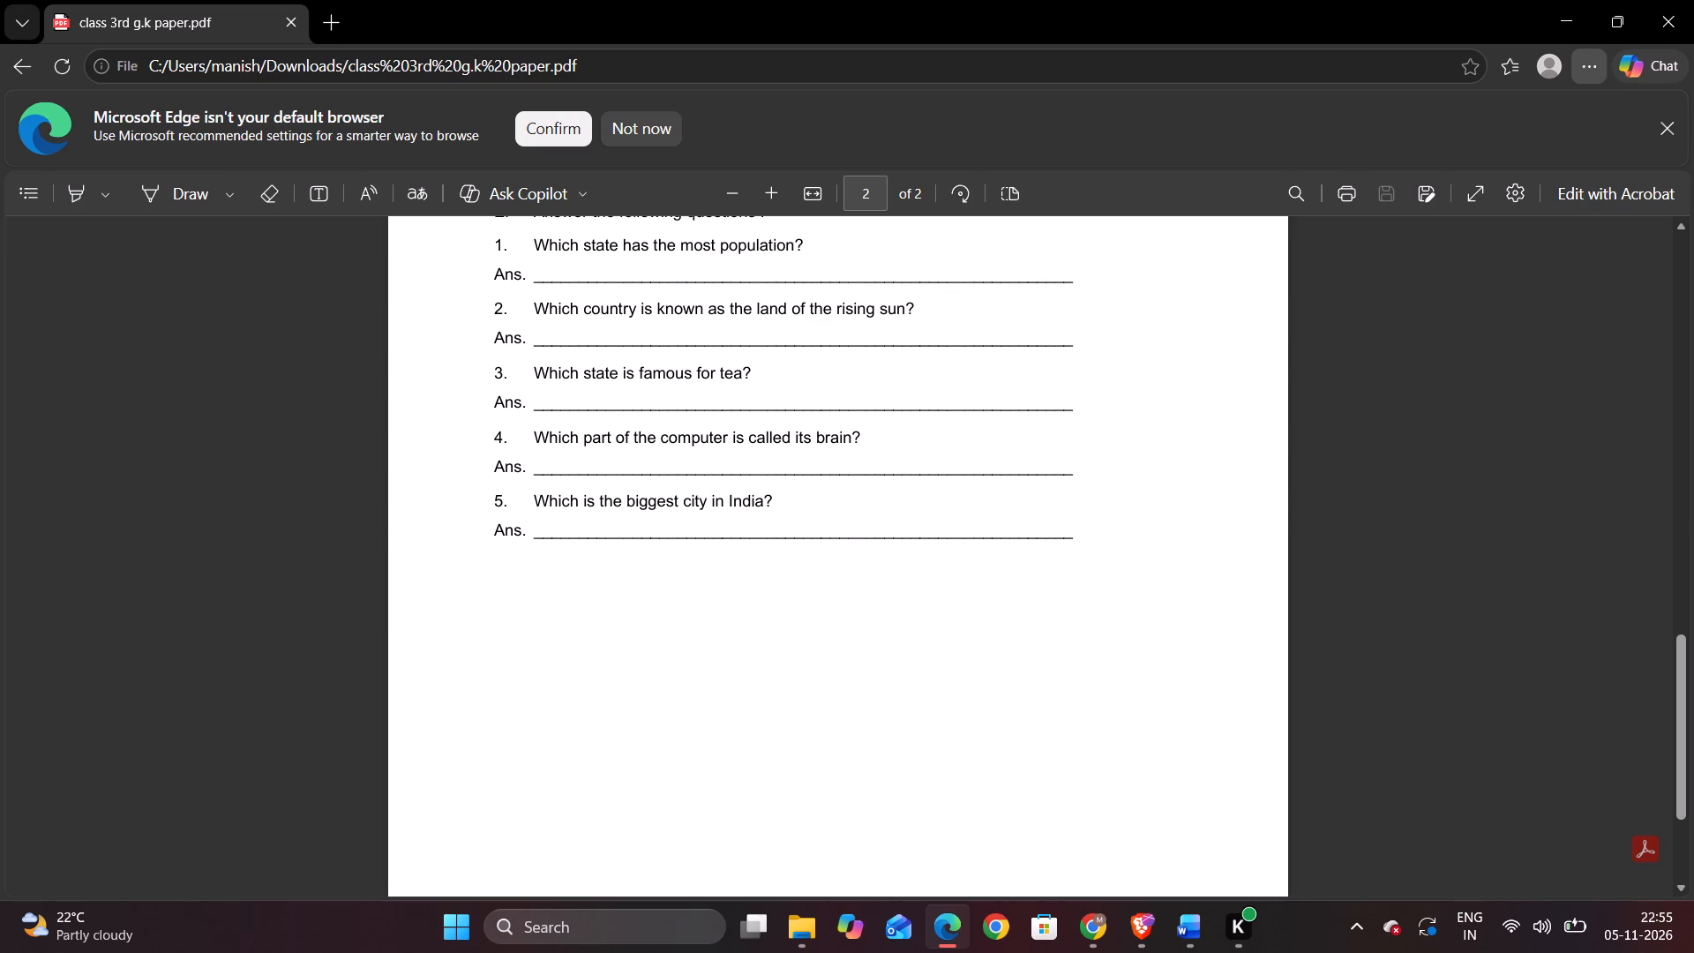
scroll(739, 370, up, 6)
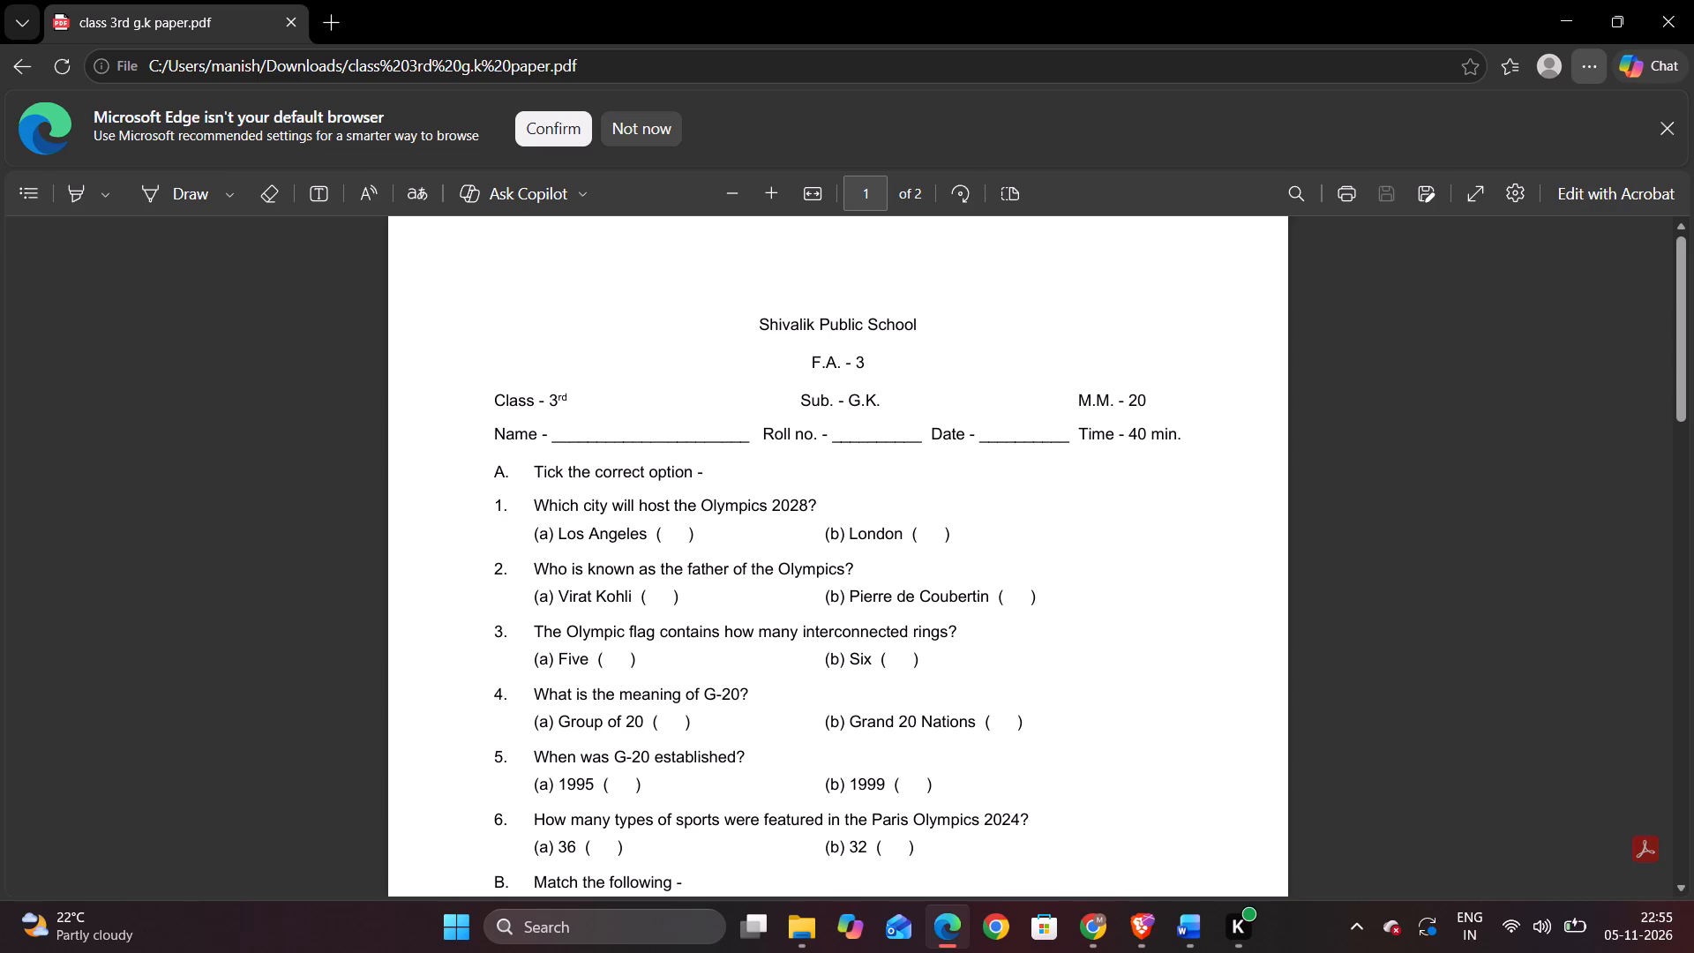
scroll(1127, 442, down, 3)
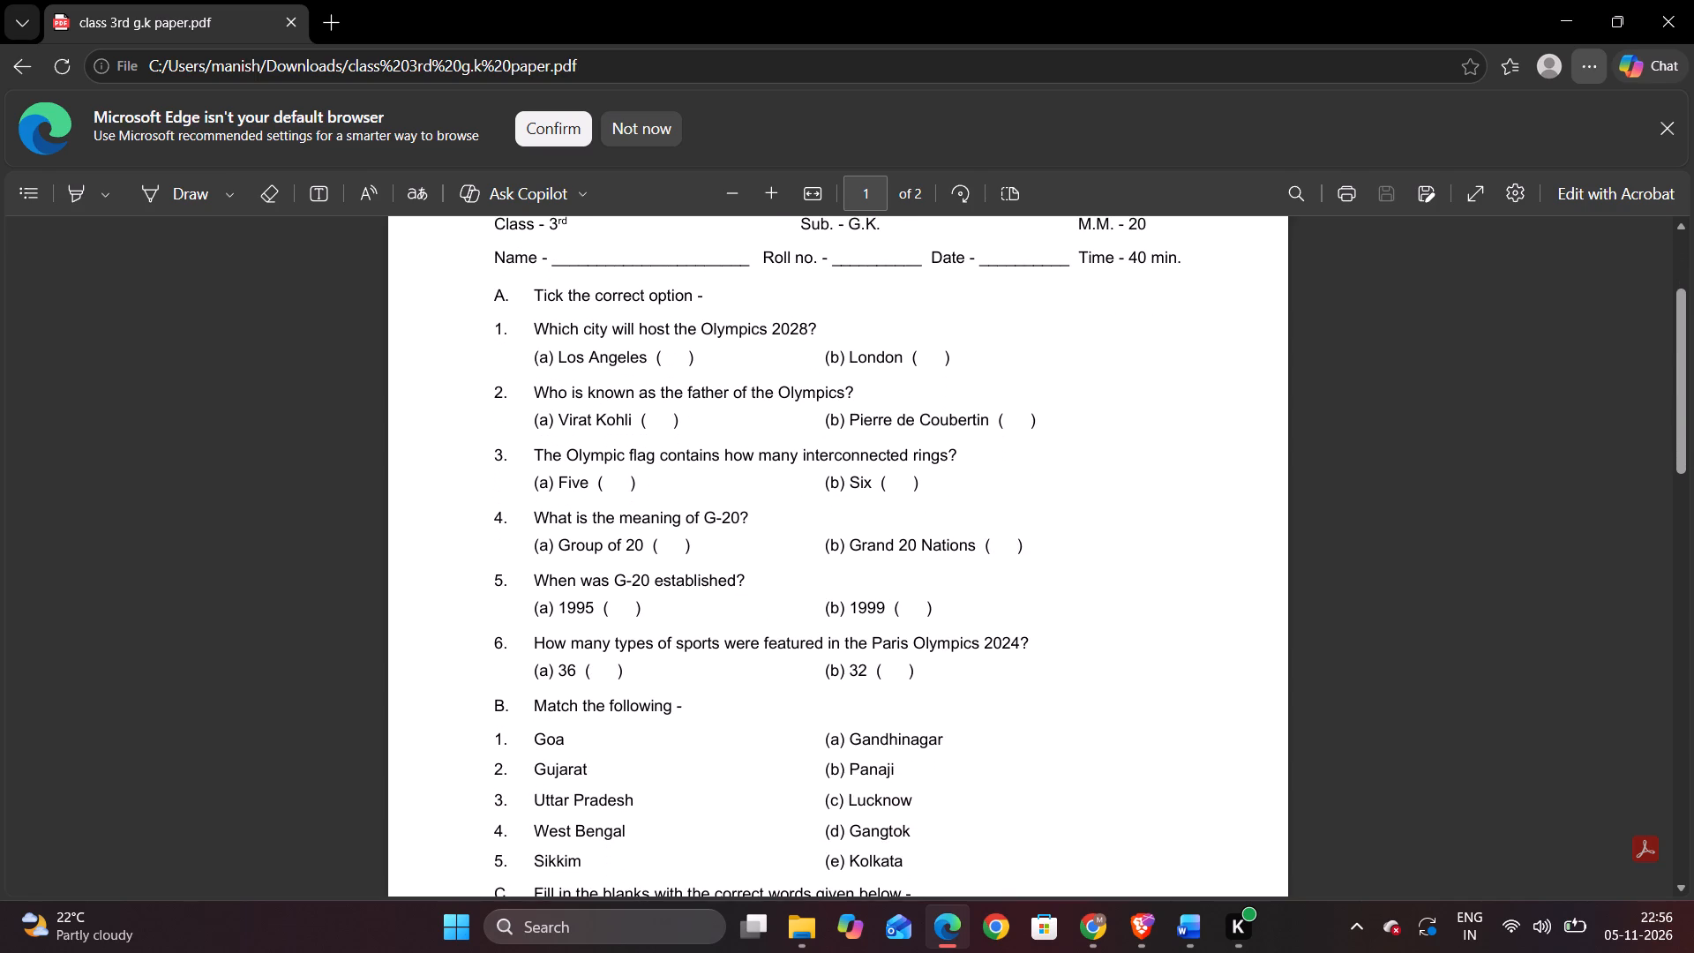
scroll(1127, 442, up, 1)
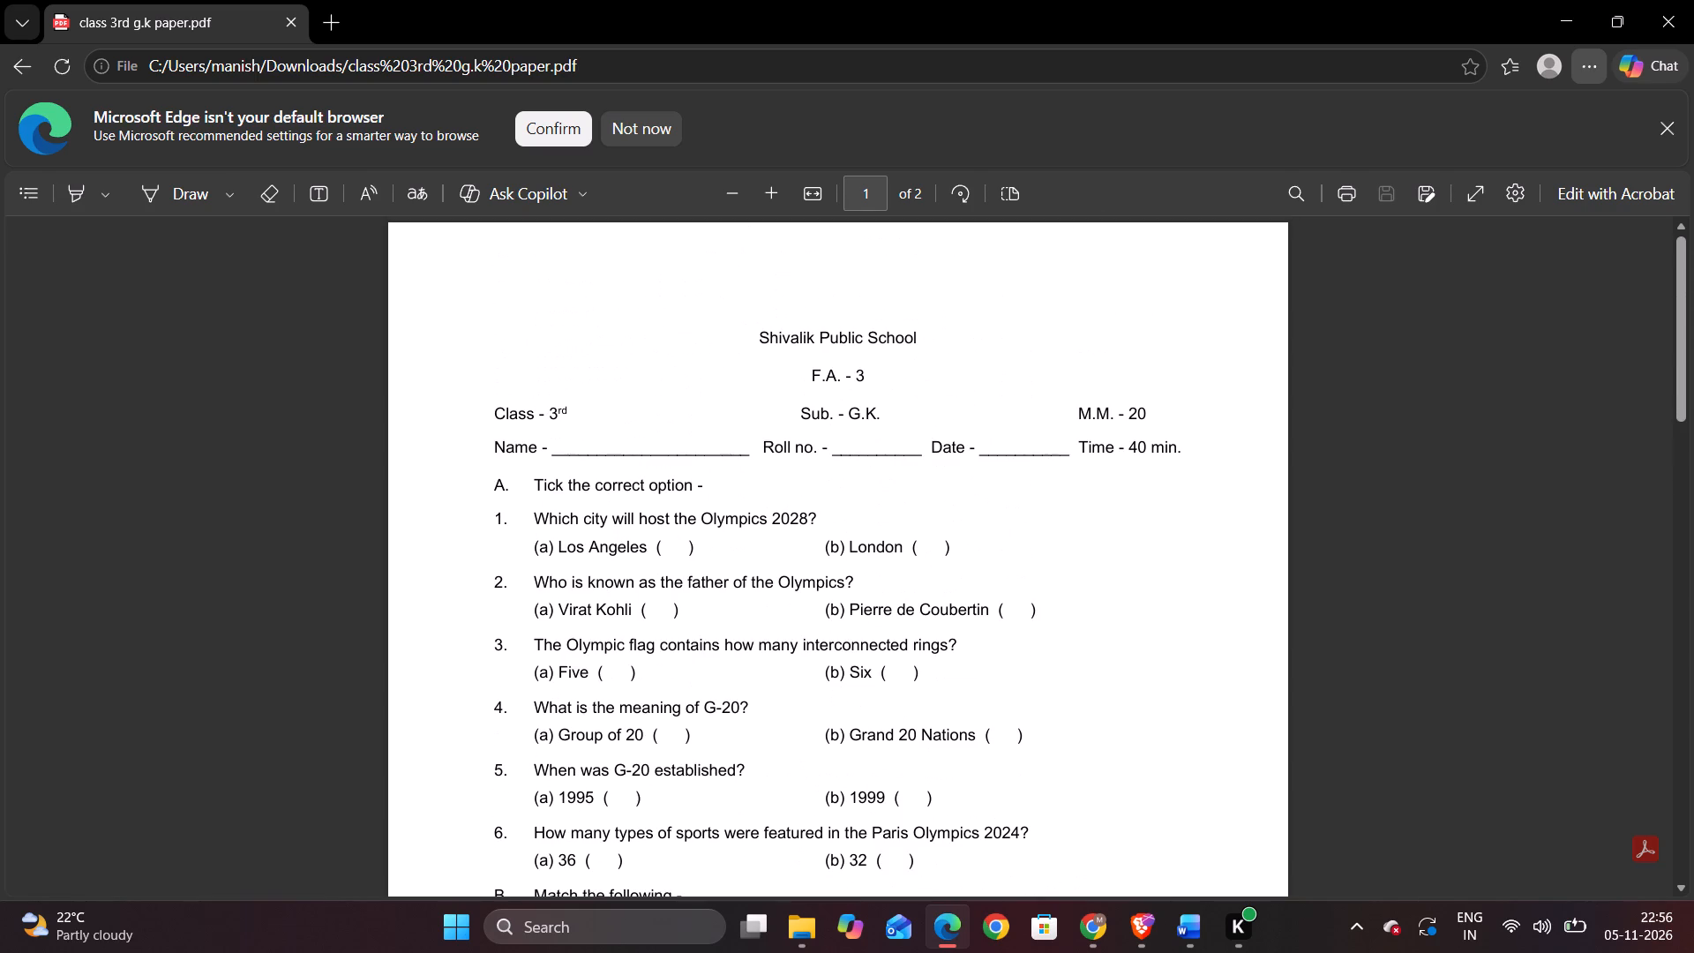
drag(724, 463, 868, 632)
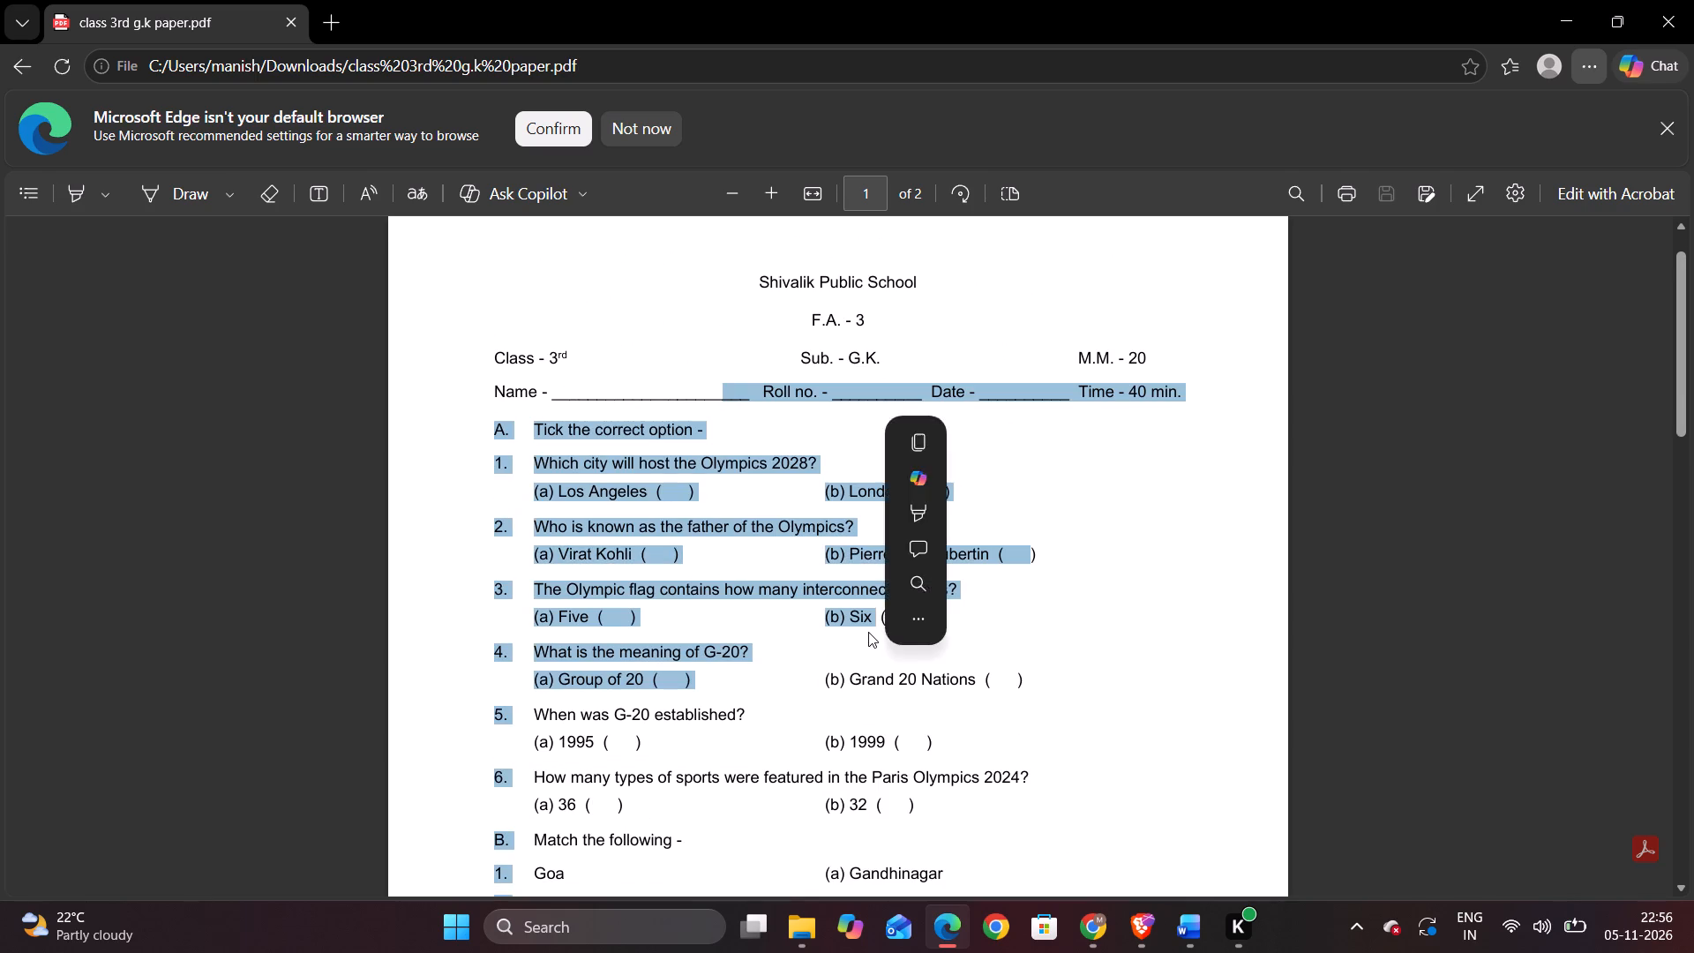
click(868, 632)
scroll(868, 632, down, 11)
scroll(868, 632, up, 8)
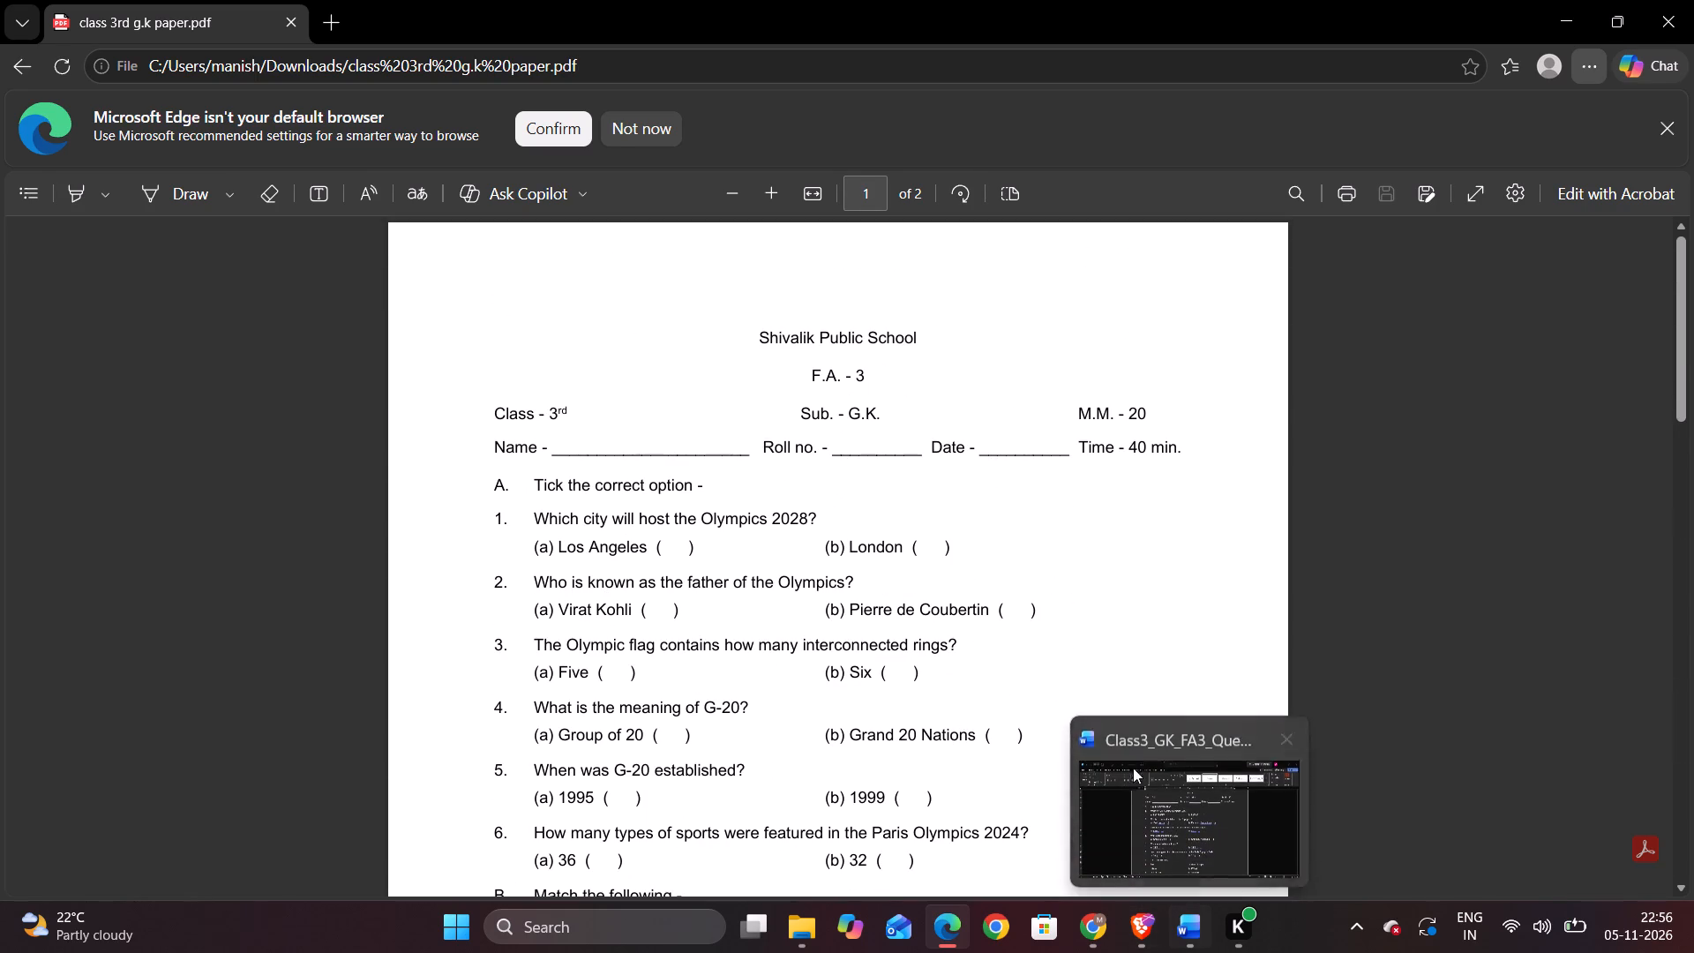
click(1077, 639)
scroll(1077, 639, down, 3)
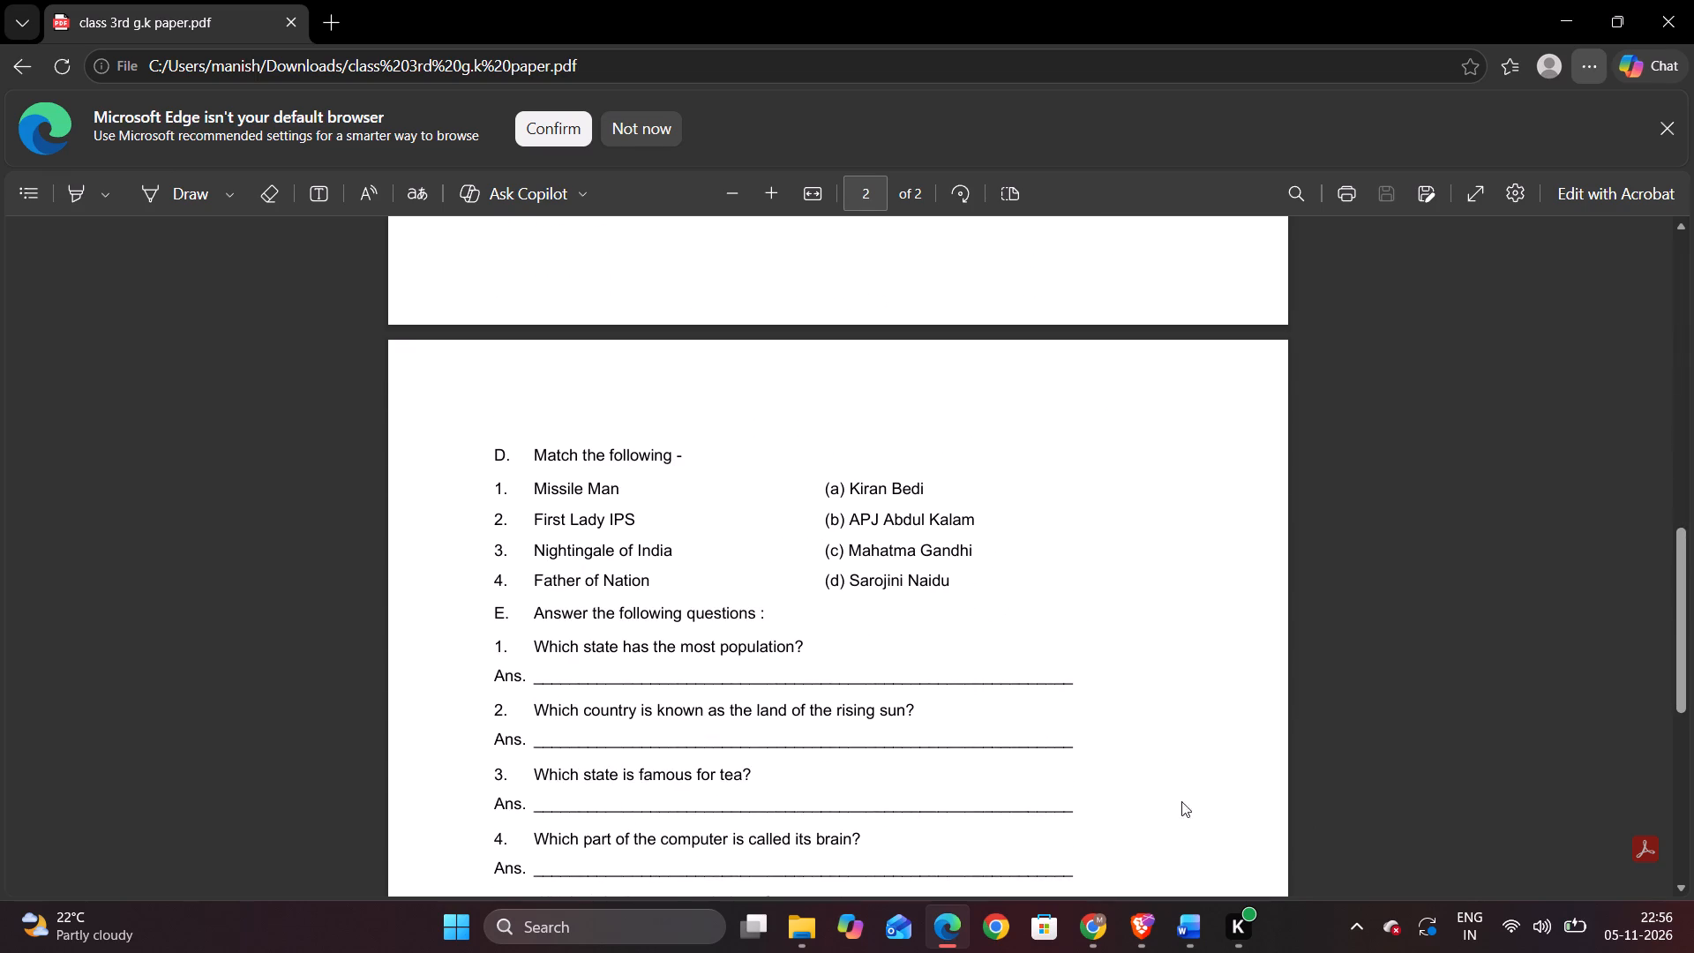
Switch to the question paper in Word and delete the stray "c" before "Sub. - G.K." in the header.
click(1177, 945)
scroll(1018, 581, down, 6)
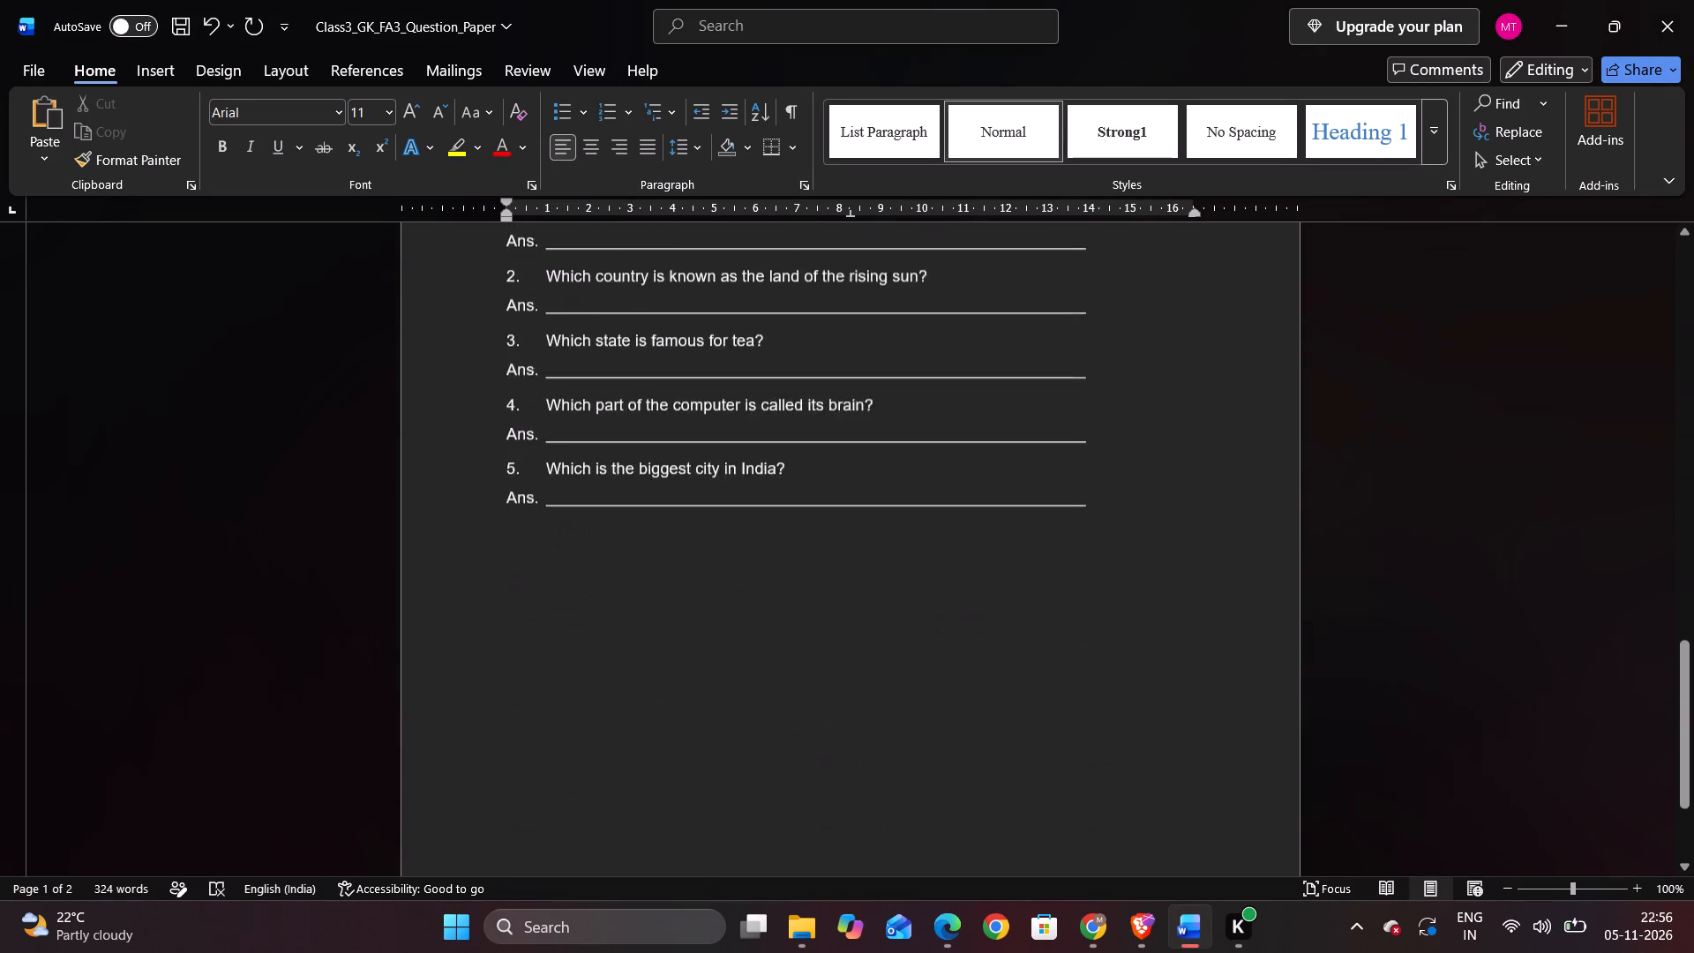
scroll(1018, 581, up, 9)
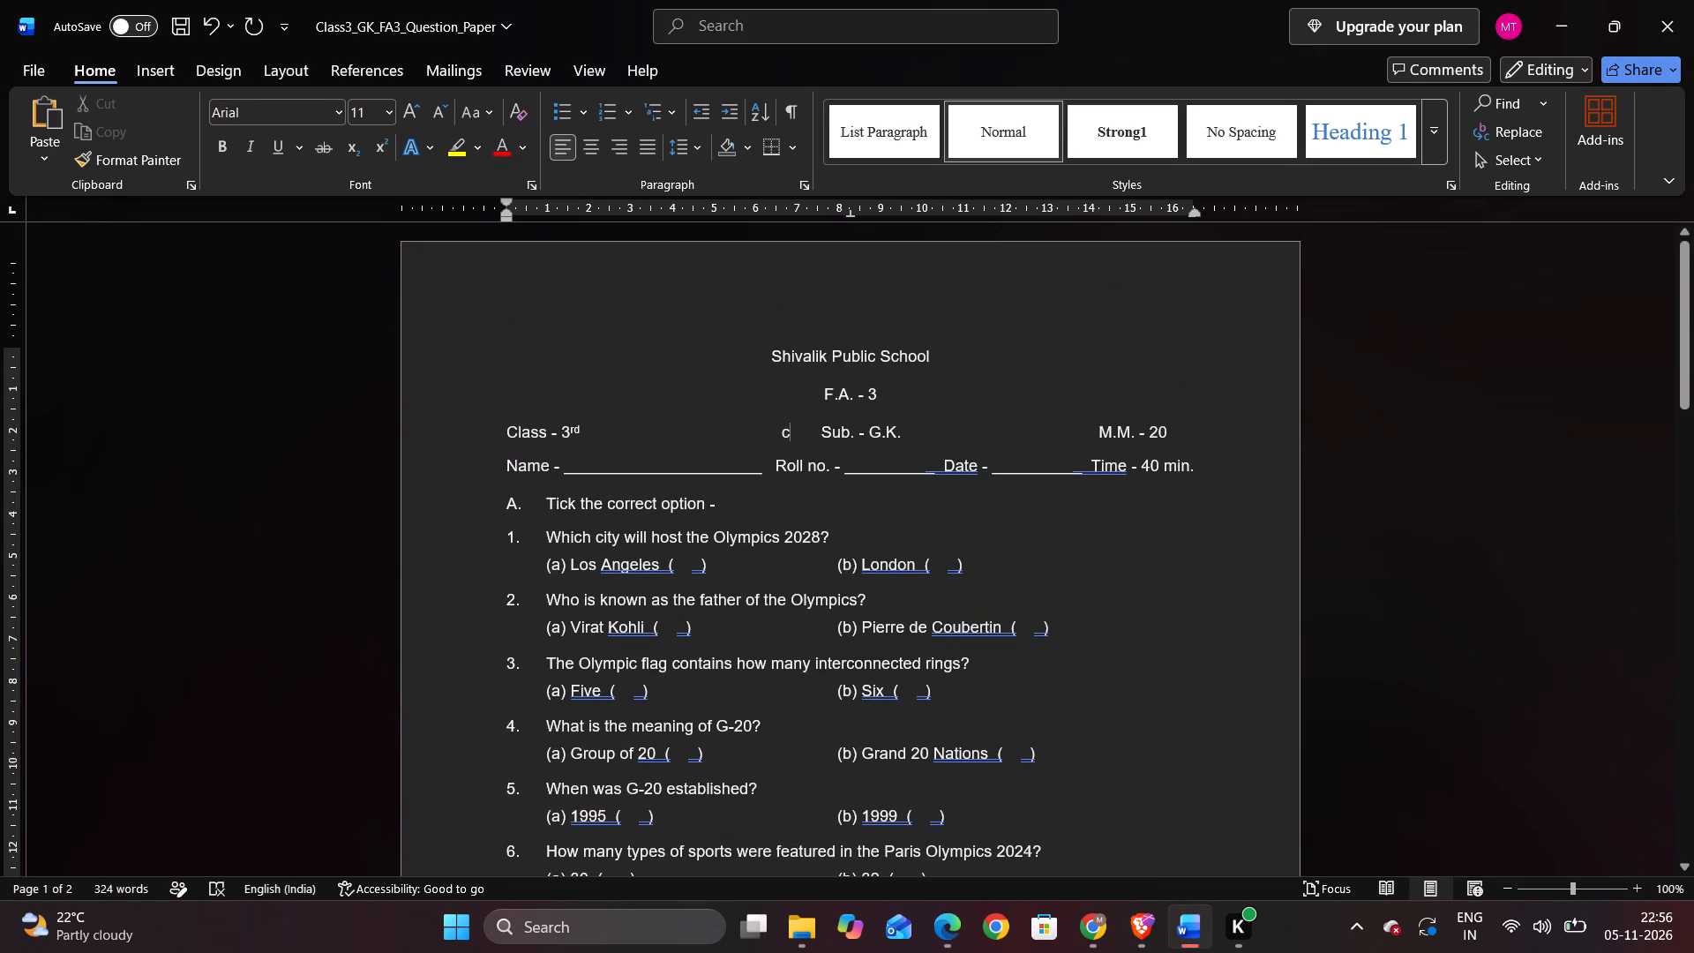
key(BackSpace)
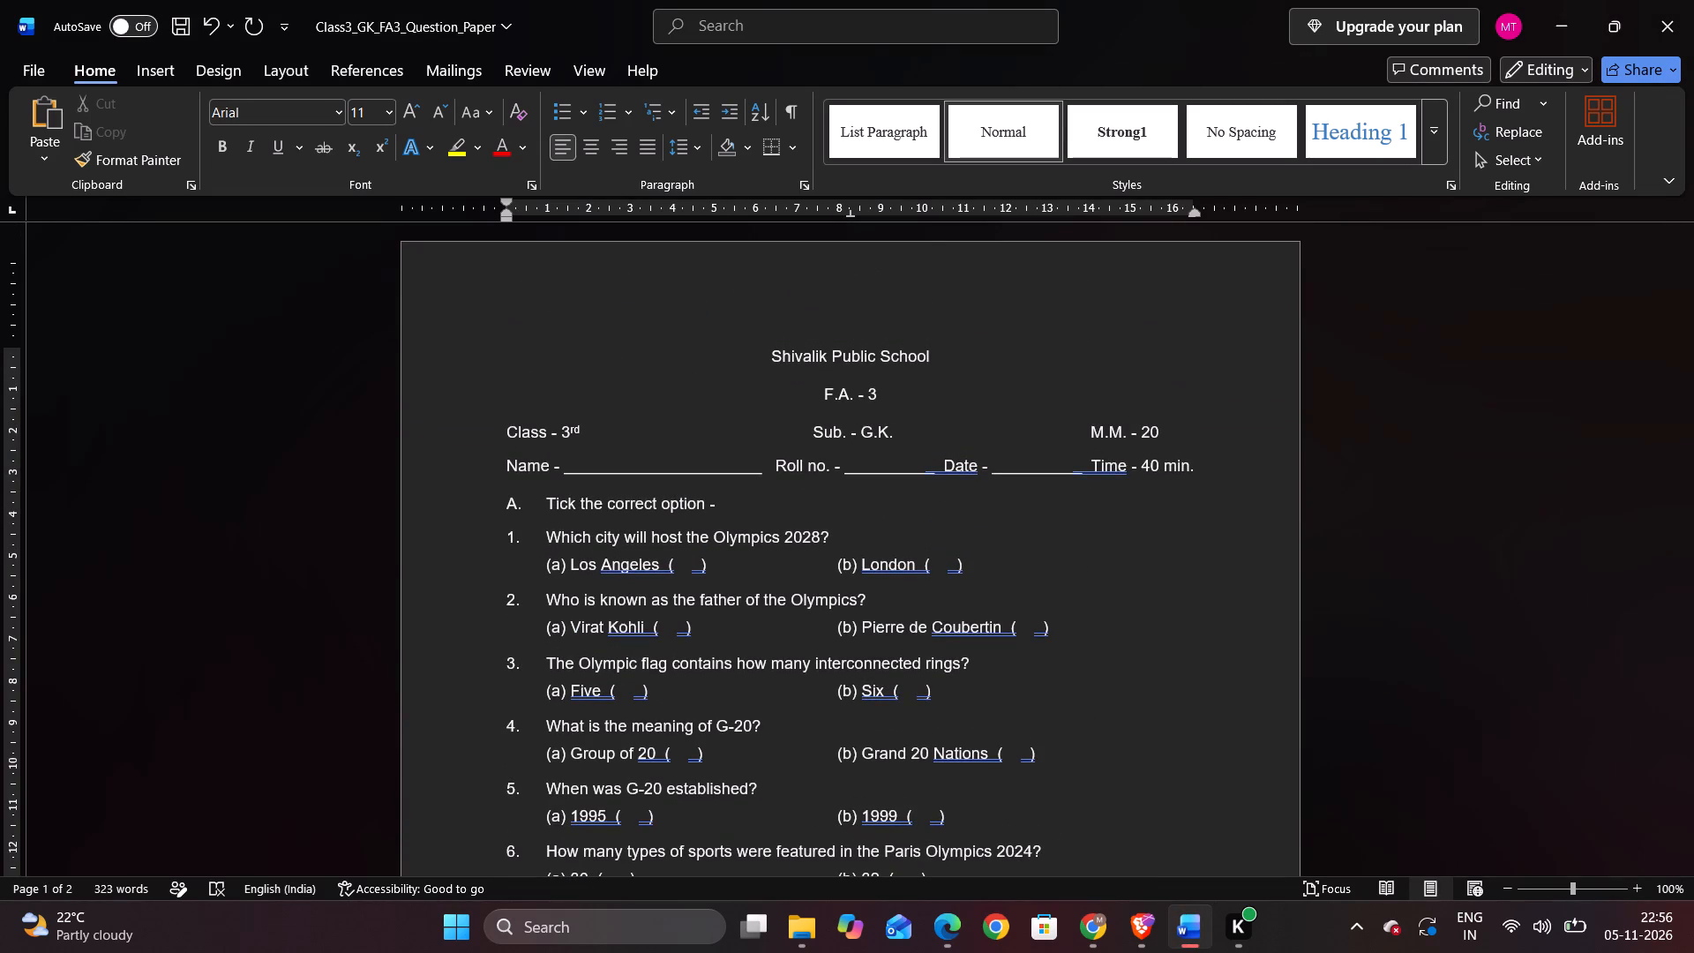
Set the font size of the entire question paper, from the school name to the last answer line, to 12.
scroll(1115, 507, down, 5)
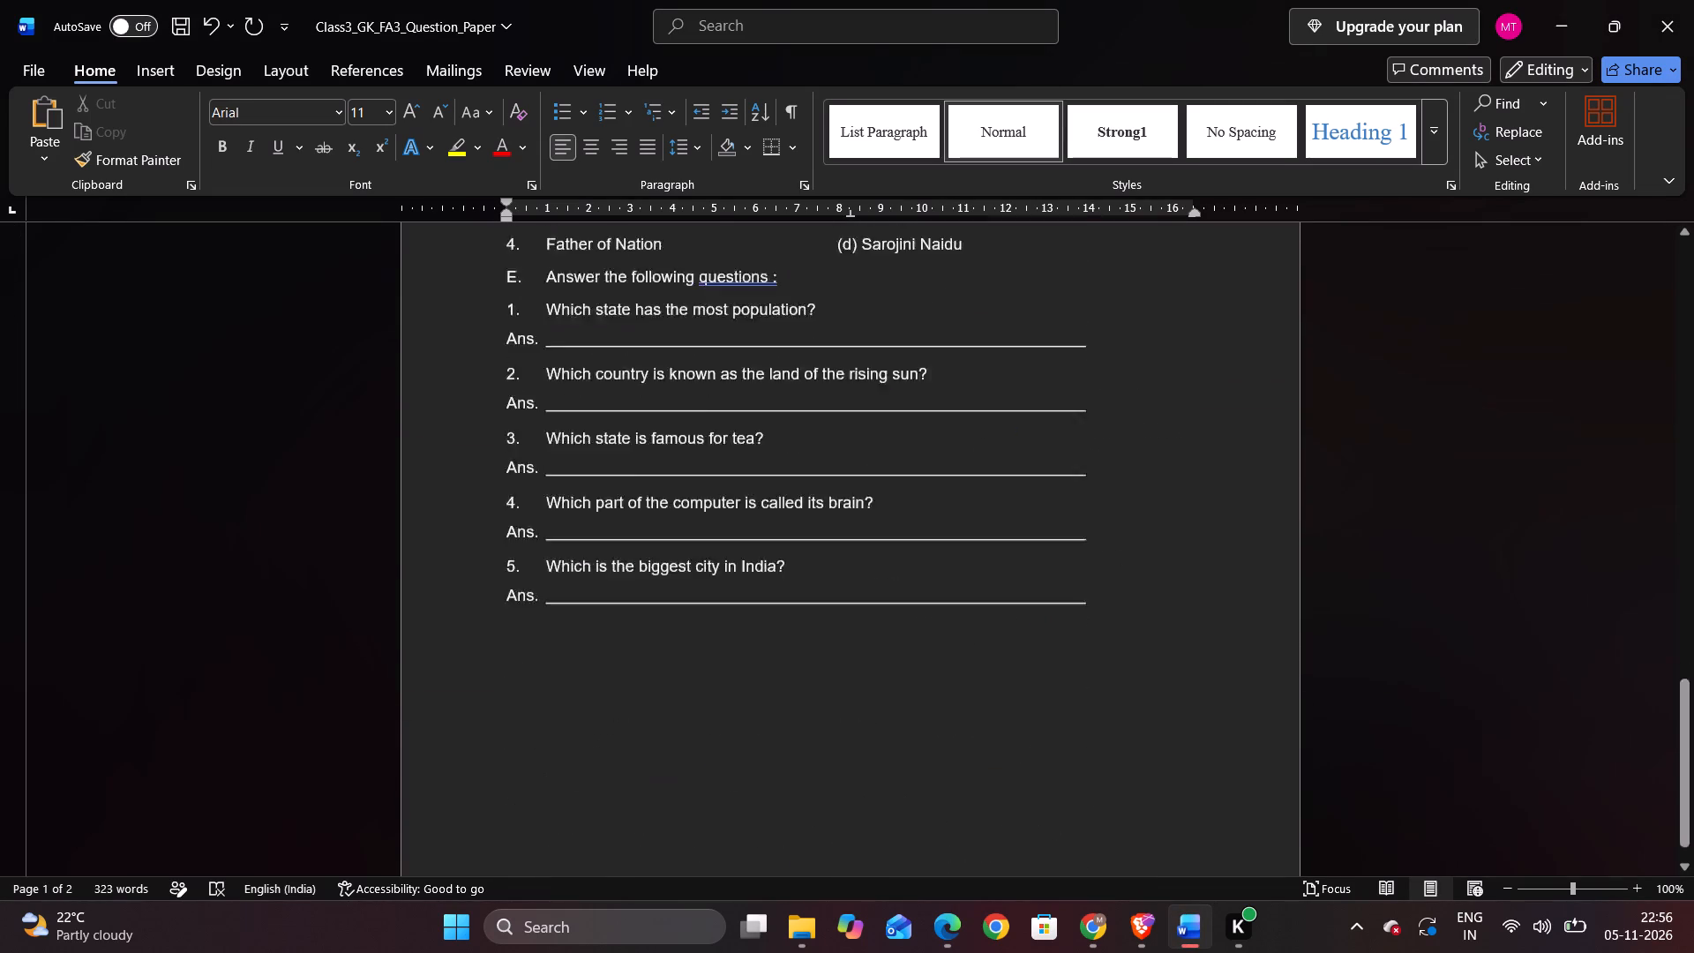
scroll(888, 436, up, 7)
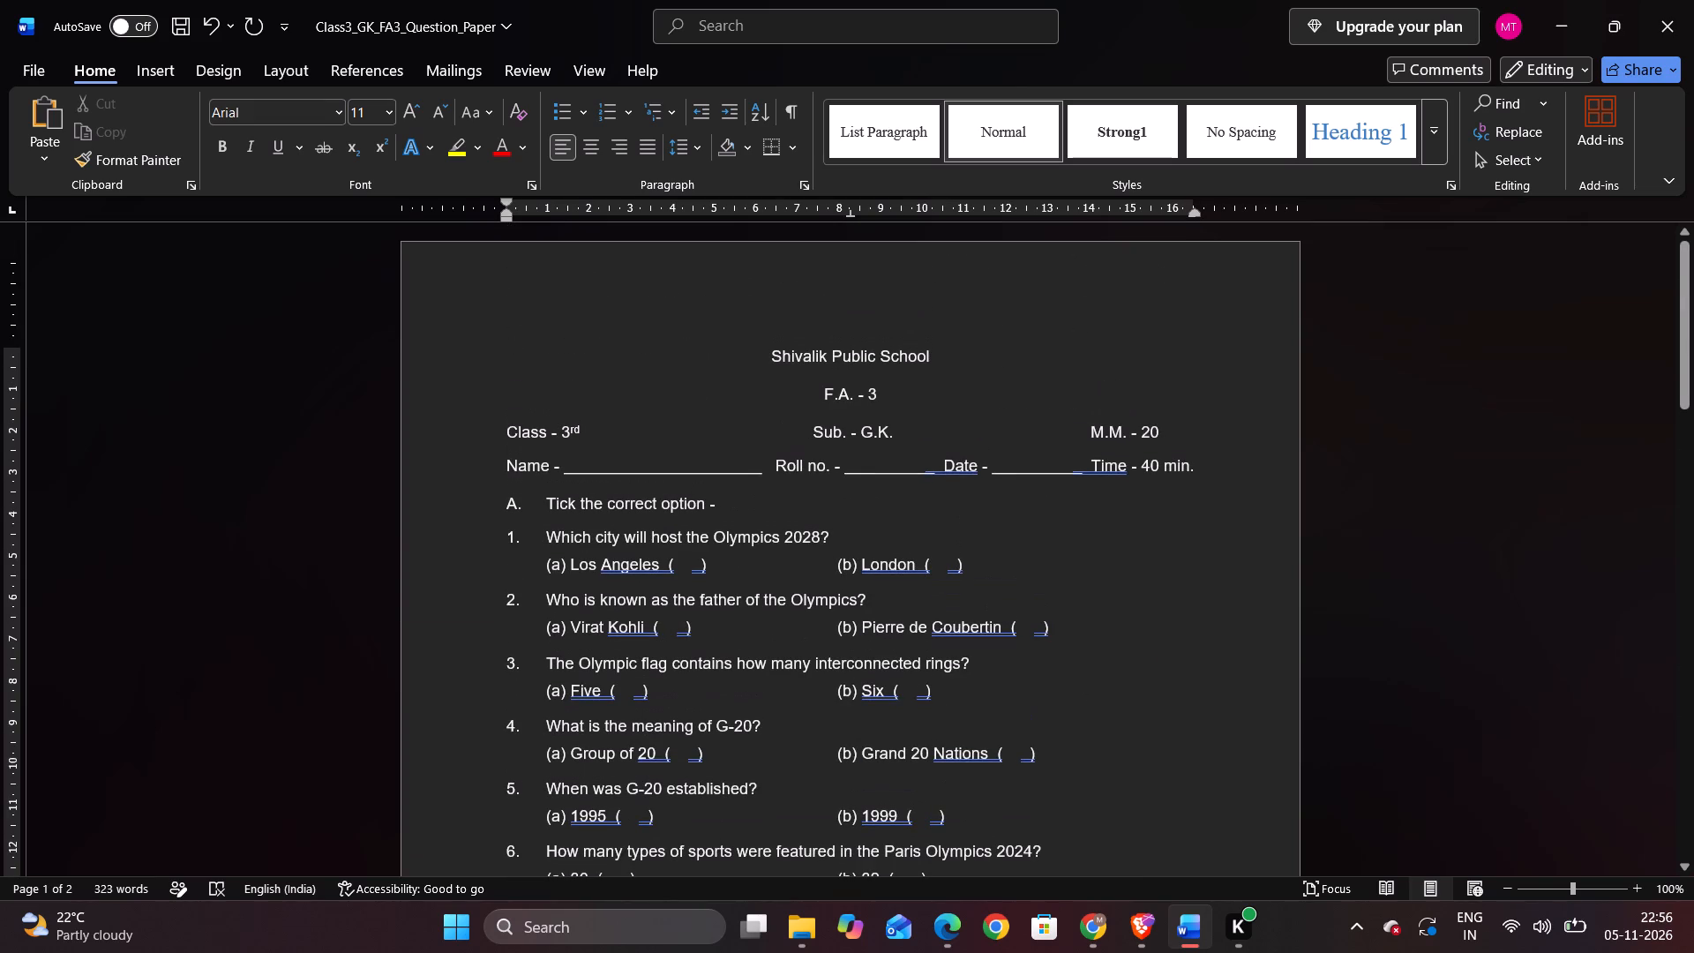
drag(551, 322, 841, 691)
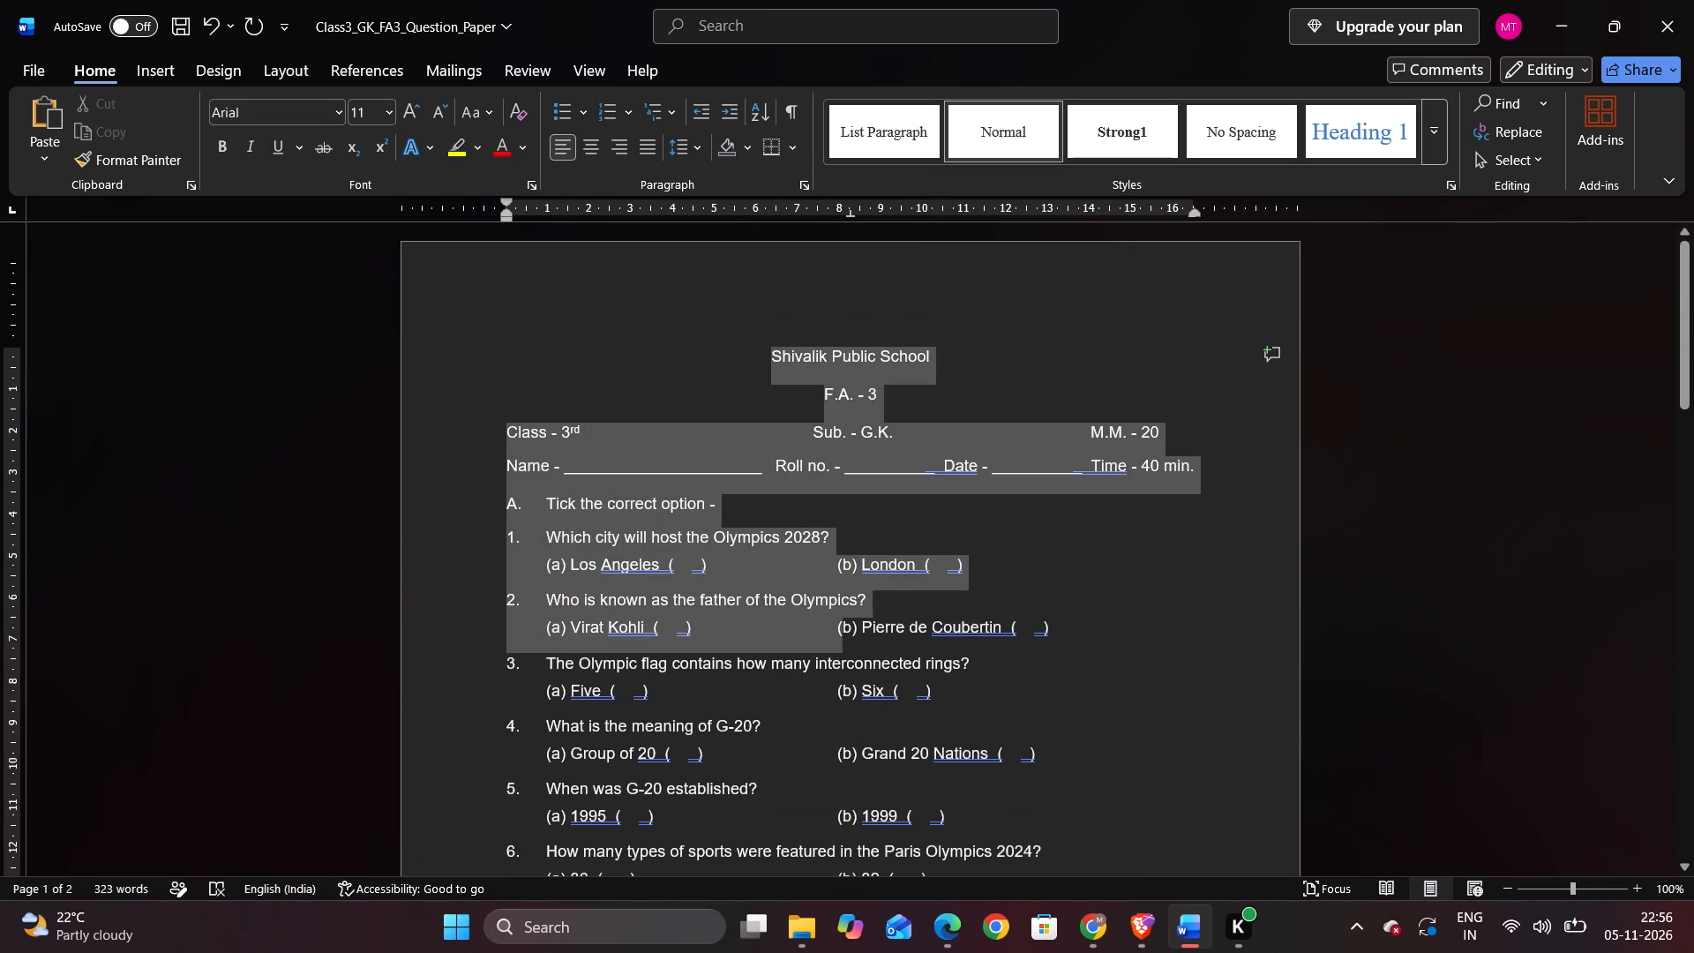
drag(841, 691, 937, 933)
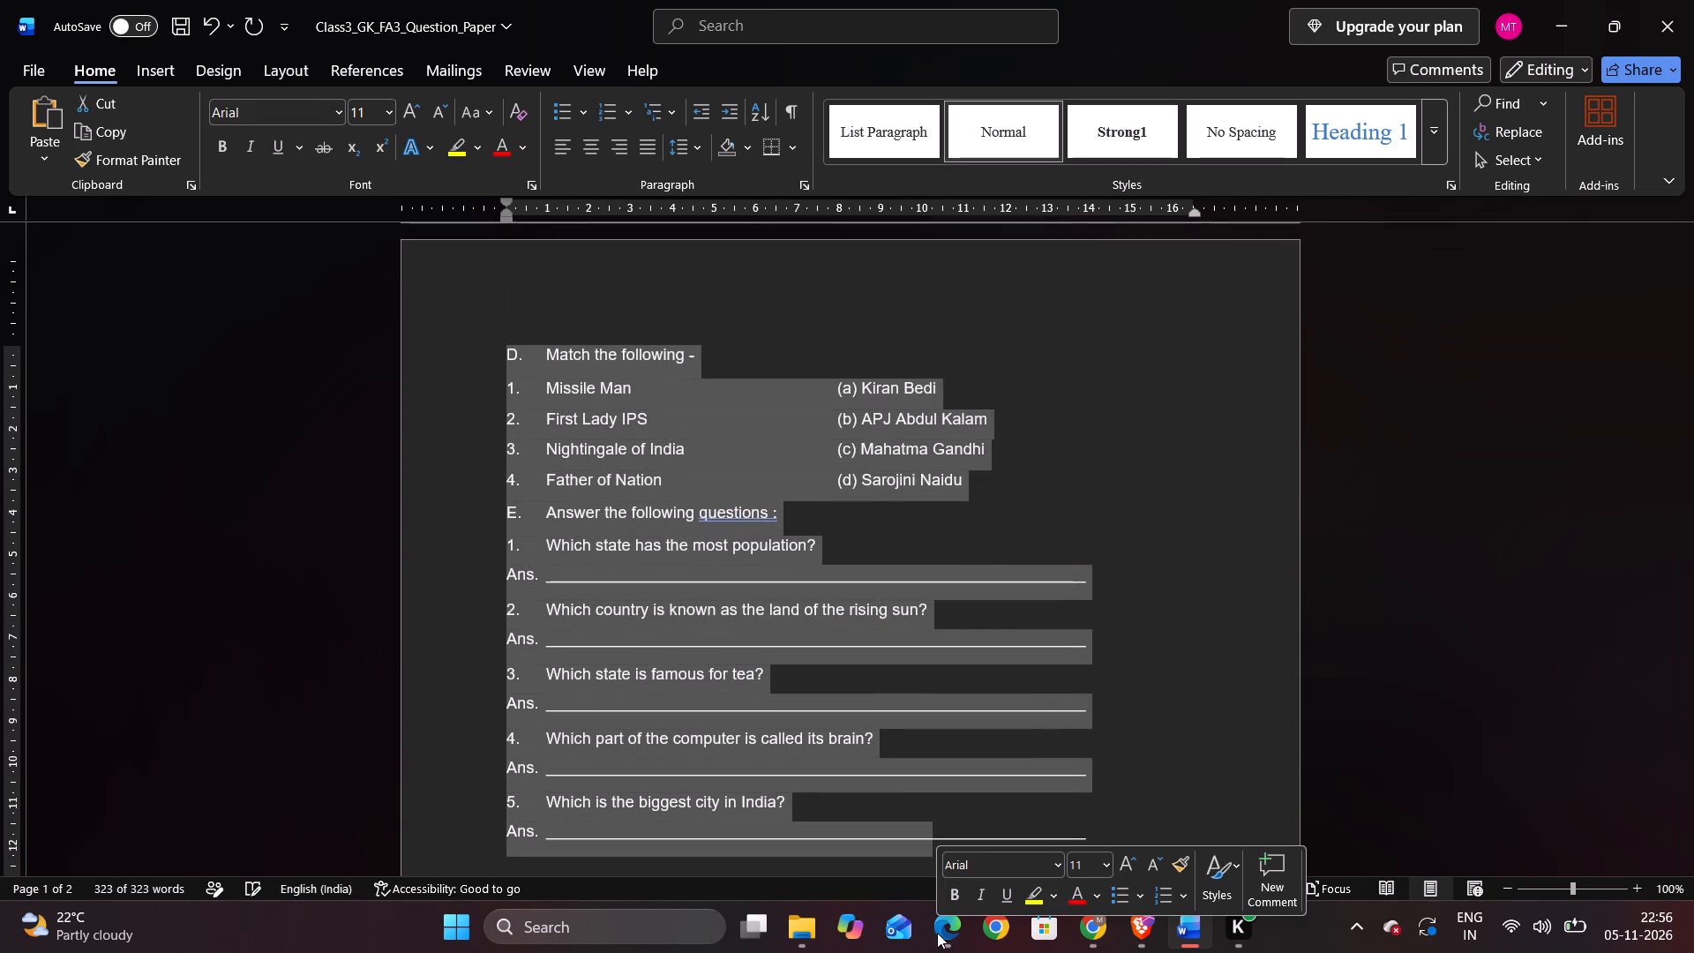
scroll(1125, 586, down, 3)
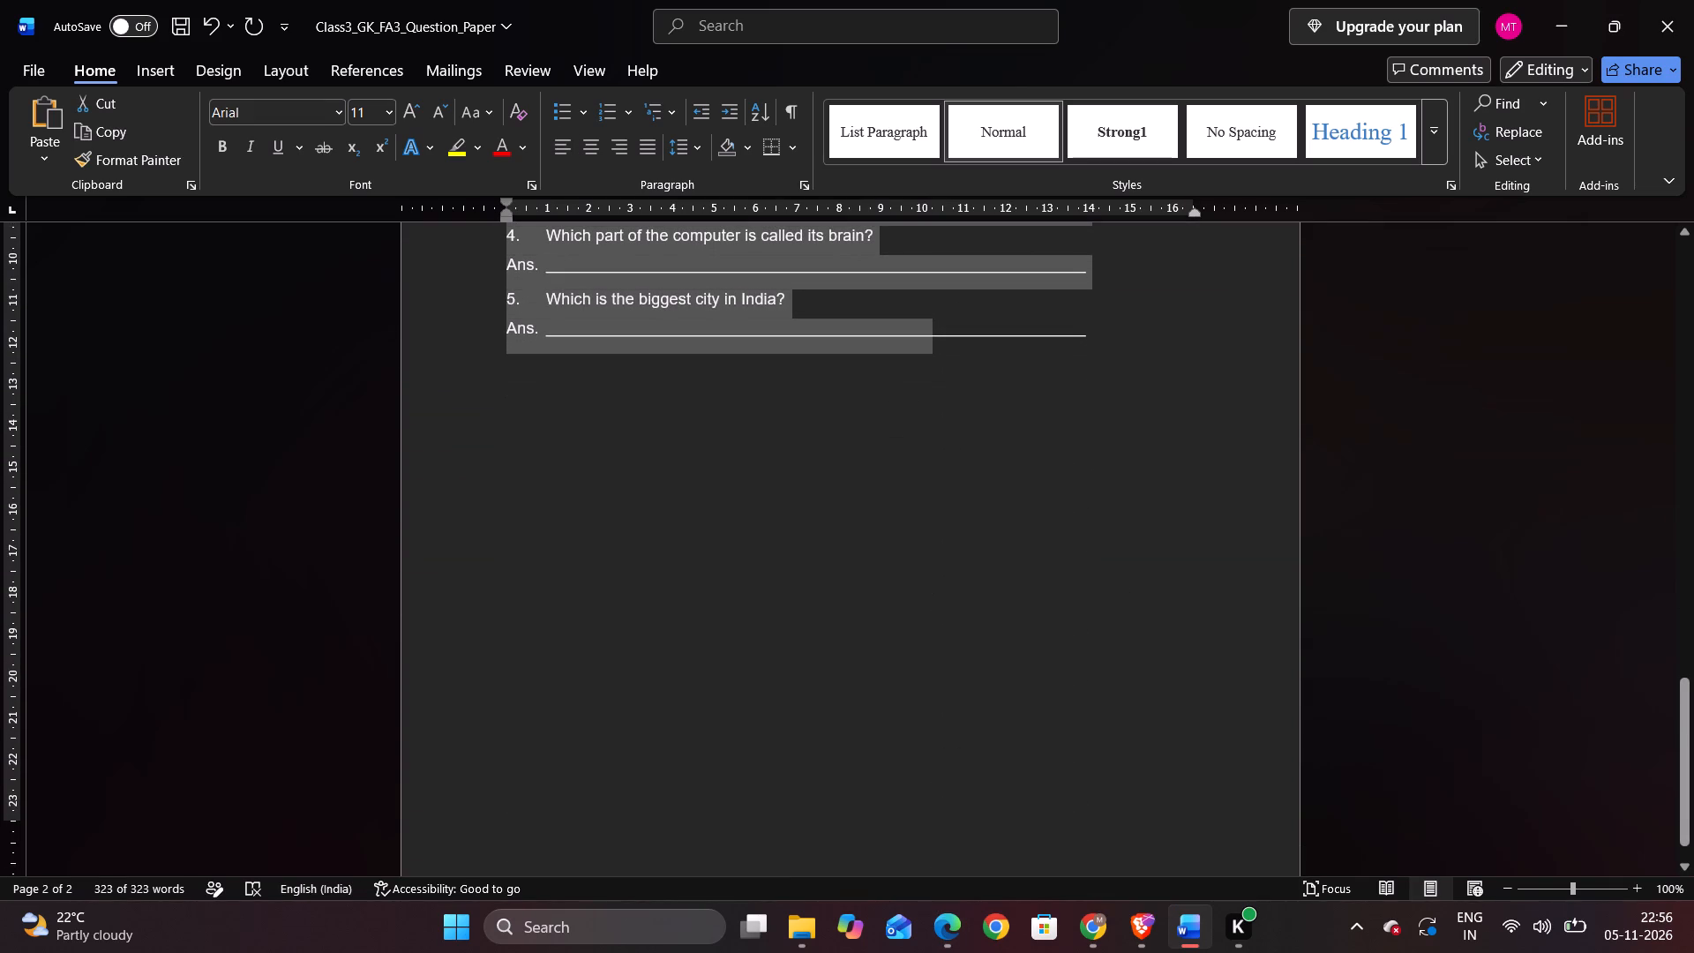
key(shift+Down)
scroll(1125, 586, up, 3)
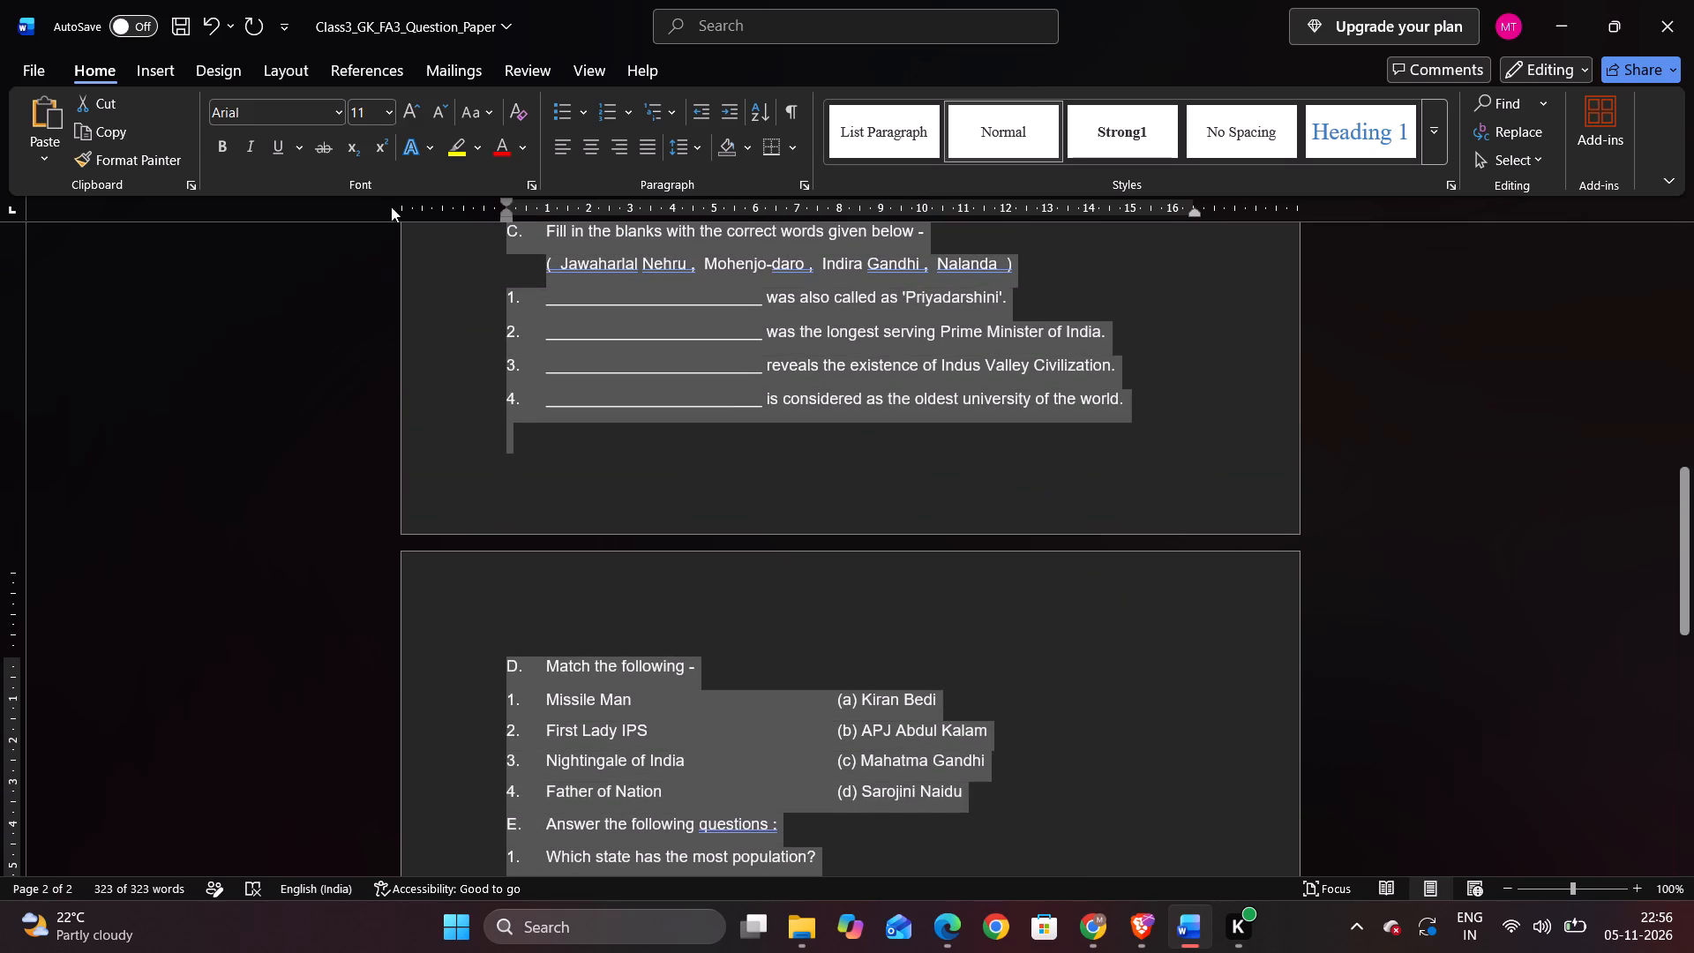
click(389, 114)
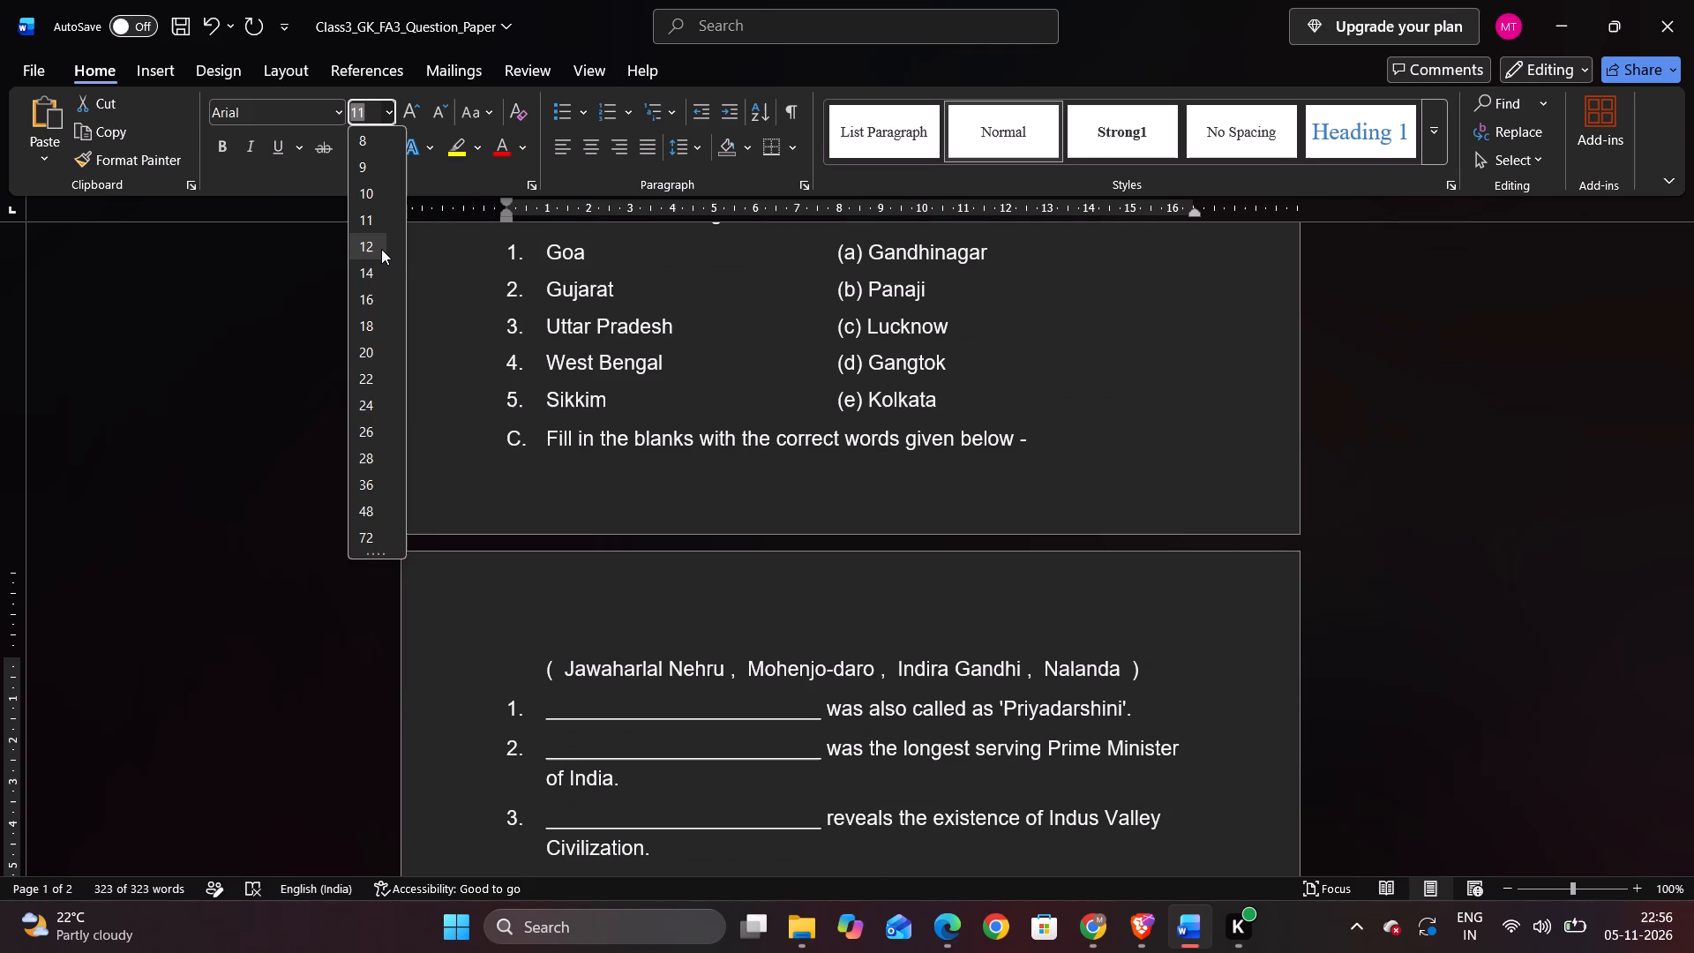
click(381, 249)
click(1384, 587)
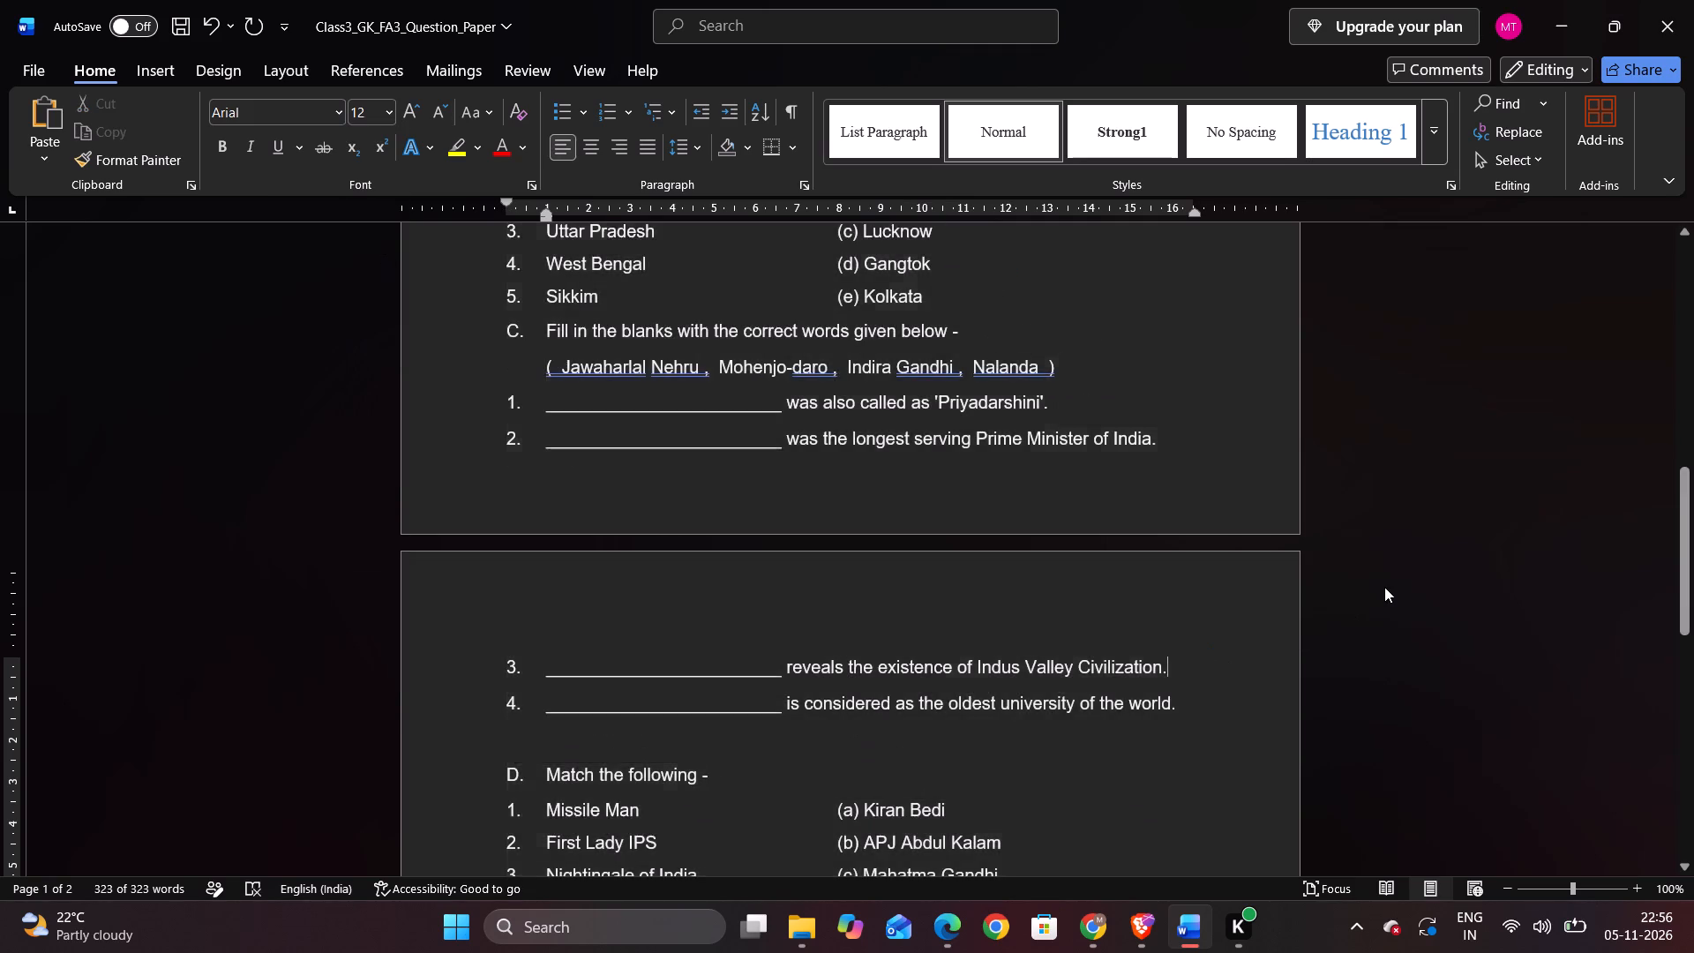
Remove extra spaces before "Sub. - G.K." so the Class, Sub. and M.M. - 20 entries fit on one header line.
scroll(1384, 587, up, 7)
scroll(1157, 610, down, 1)
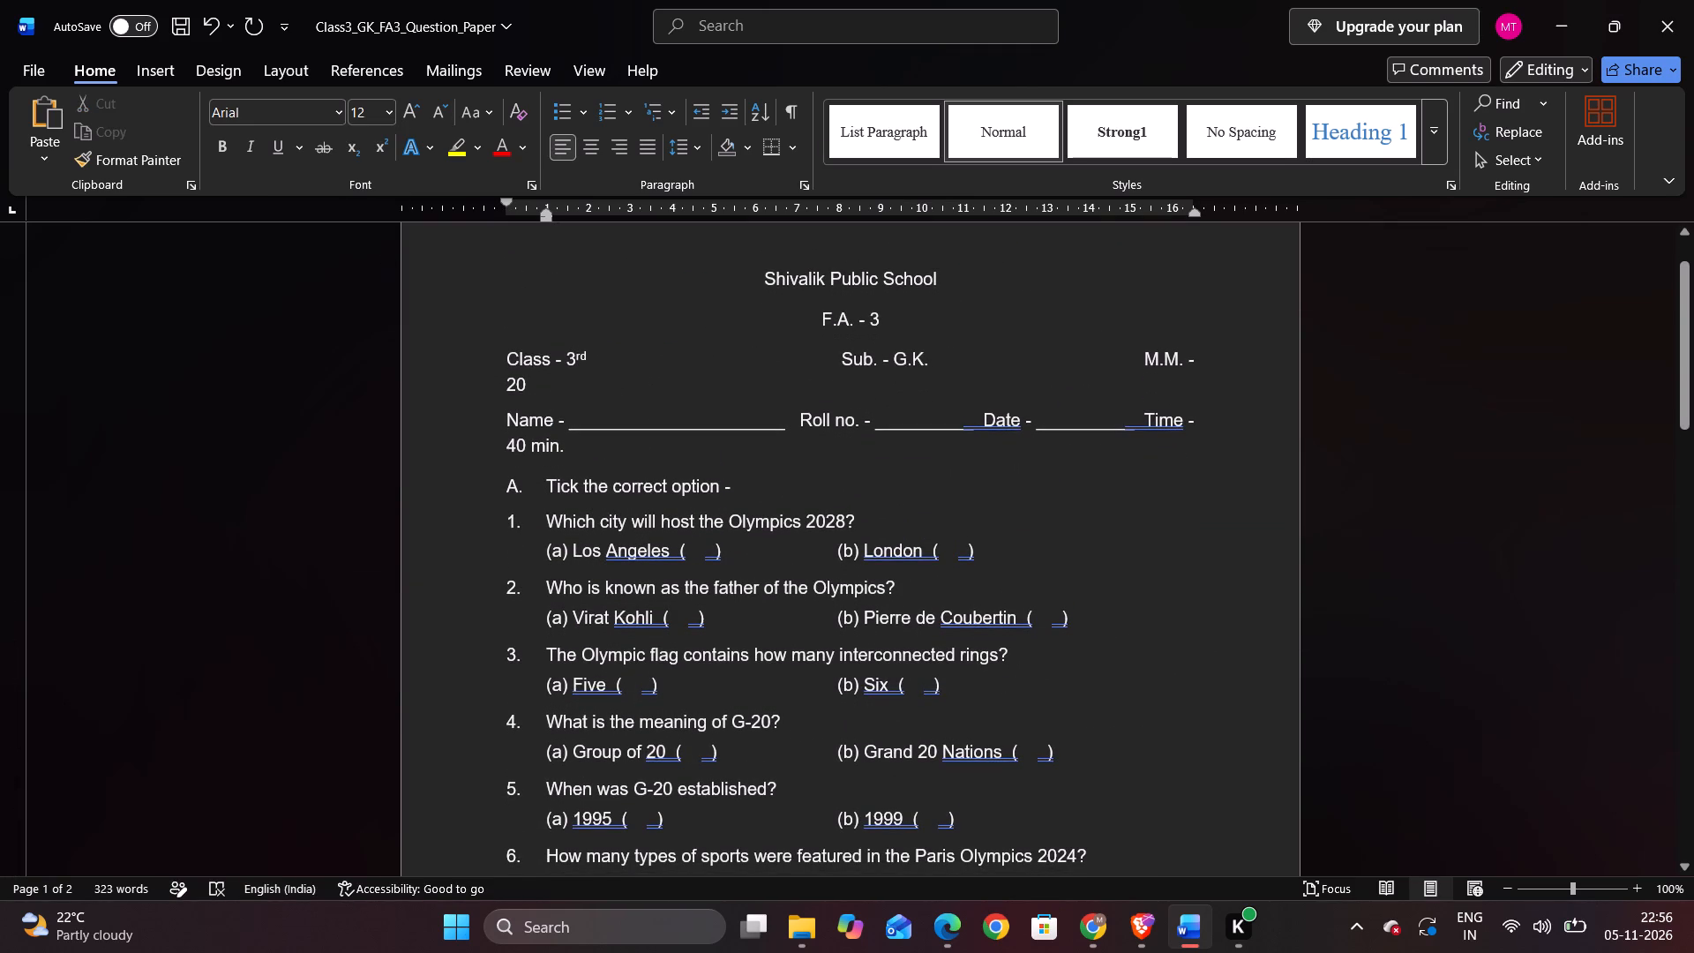
click(839, 354)
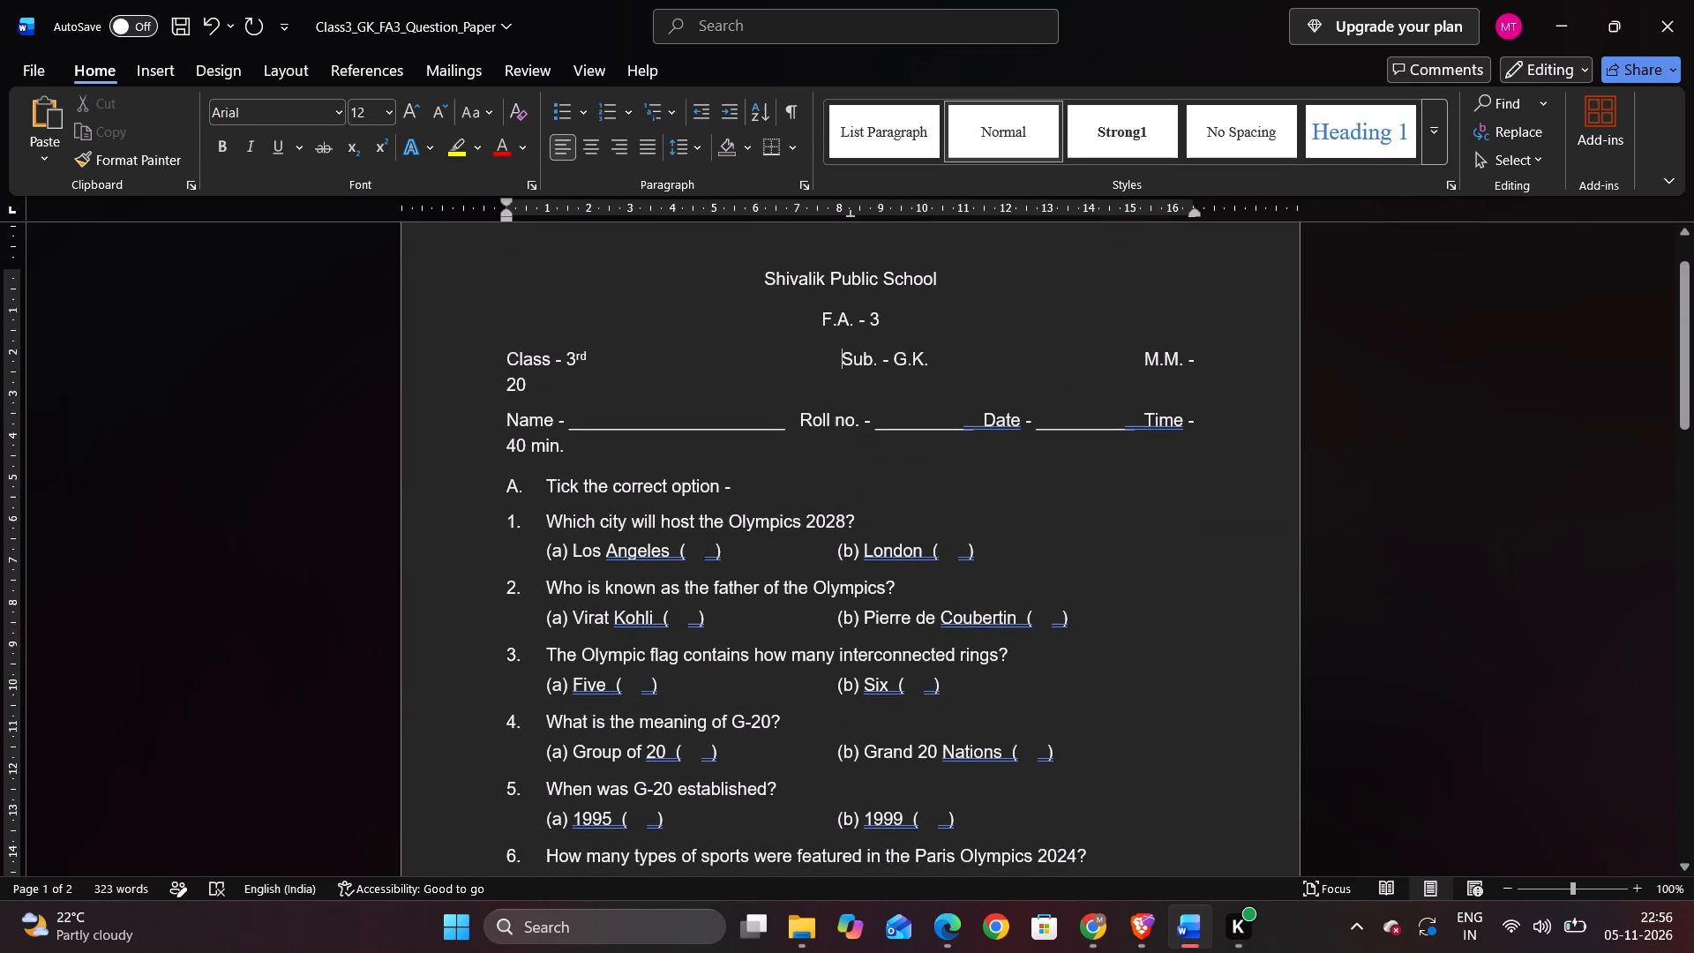
key(BackSpace)
key(BackSpace)
key(BackSpace)
key(BackSpace)
key(BackSpace)
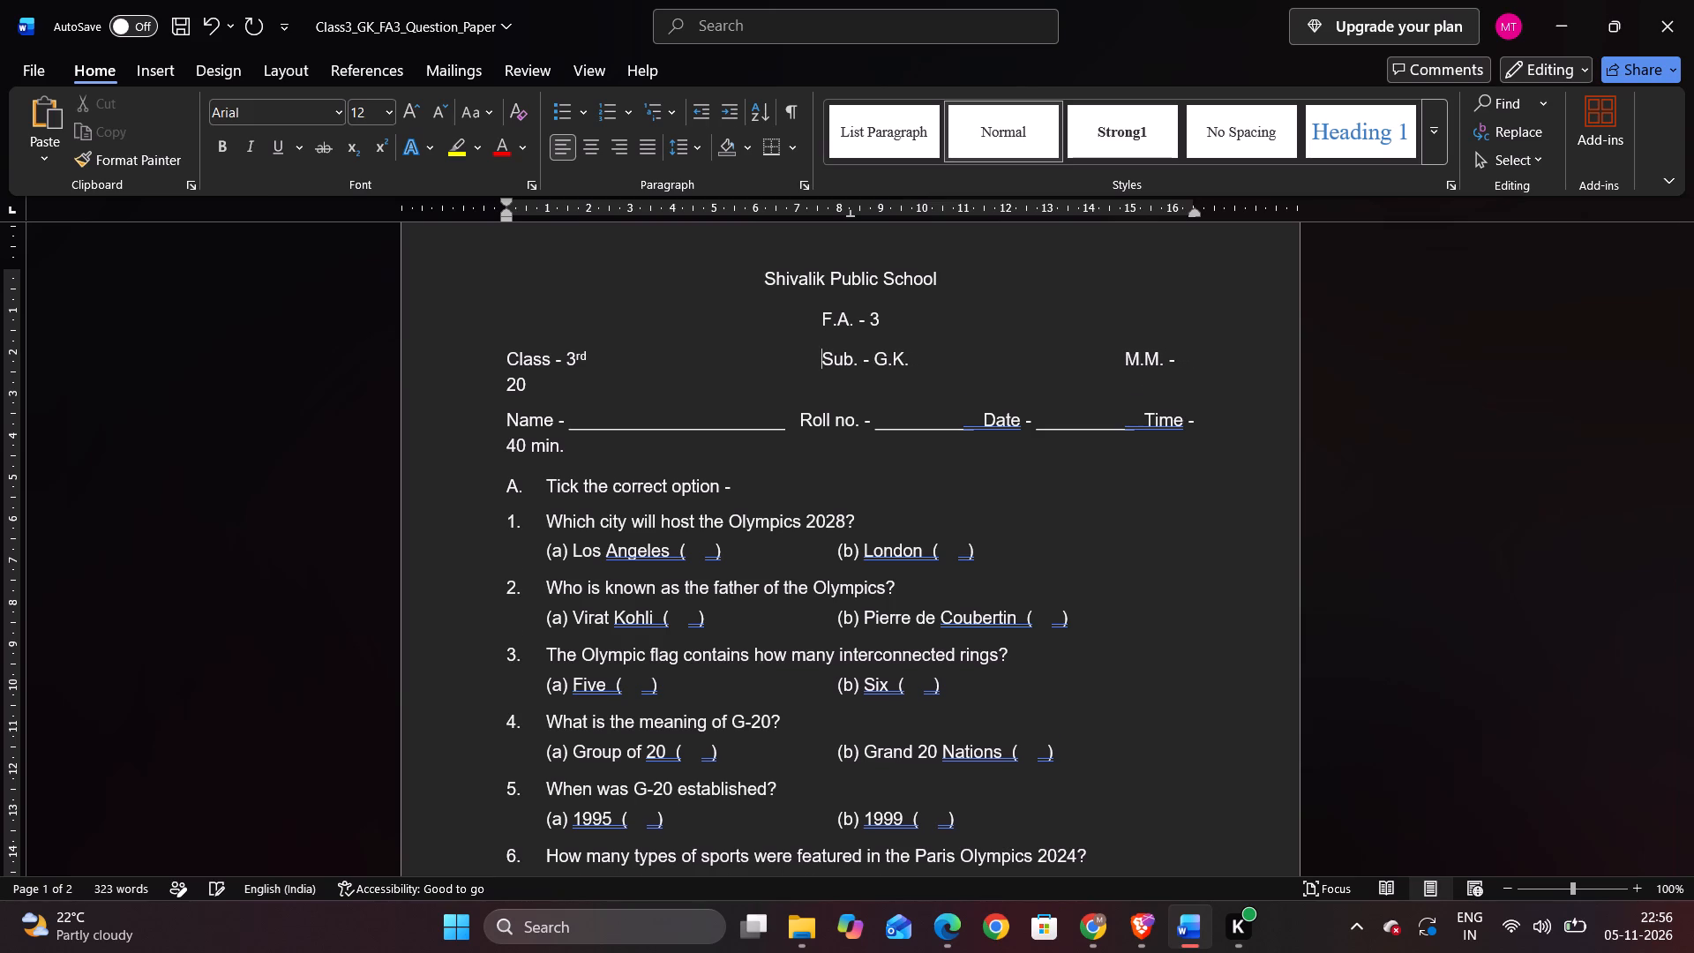
key(BackSpace)
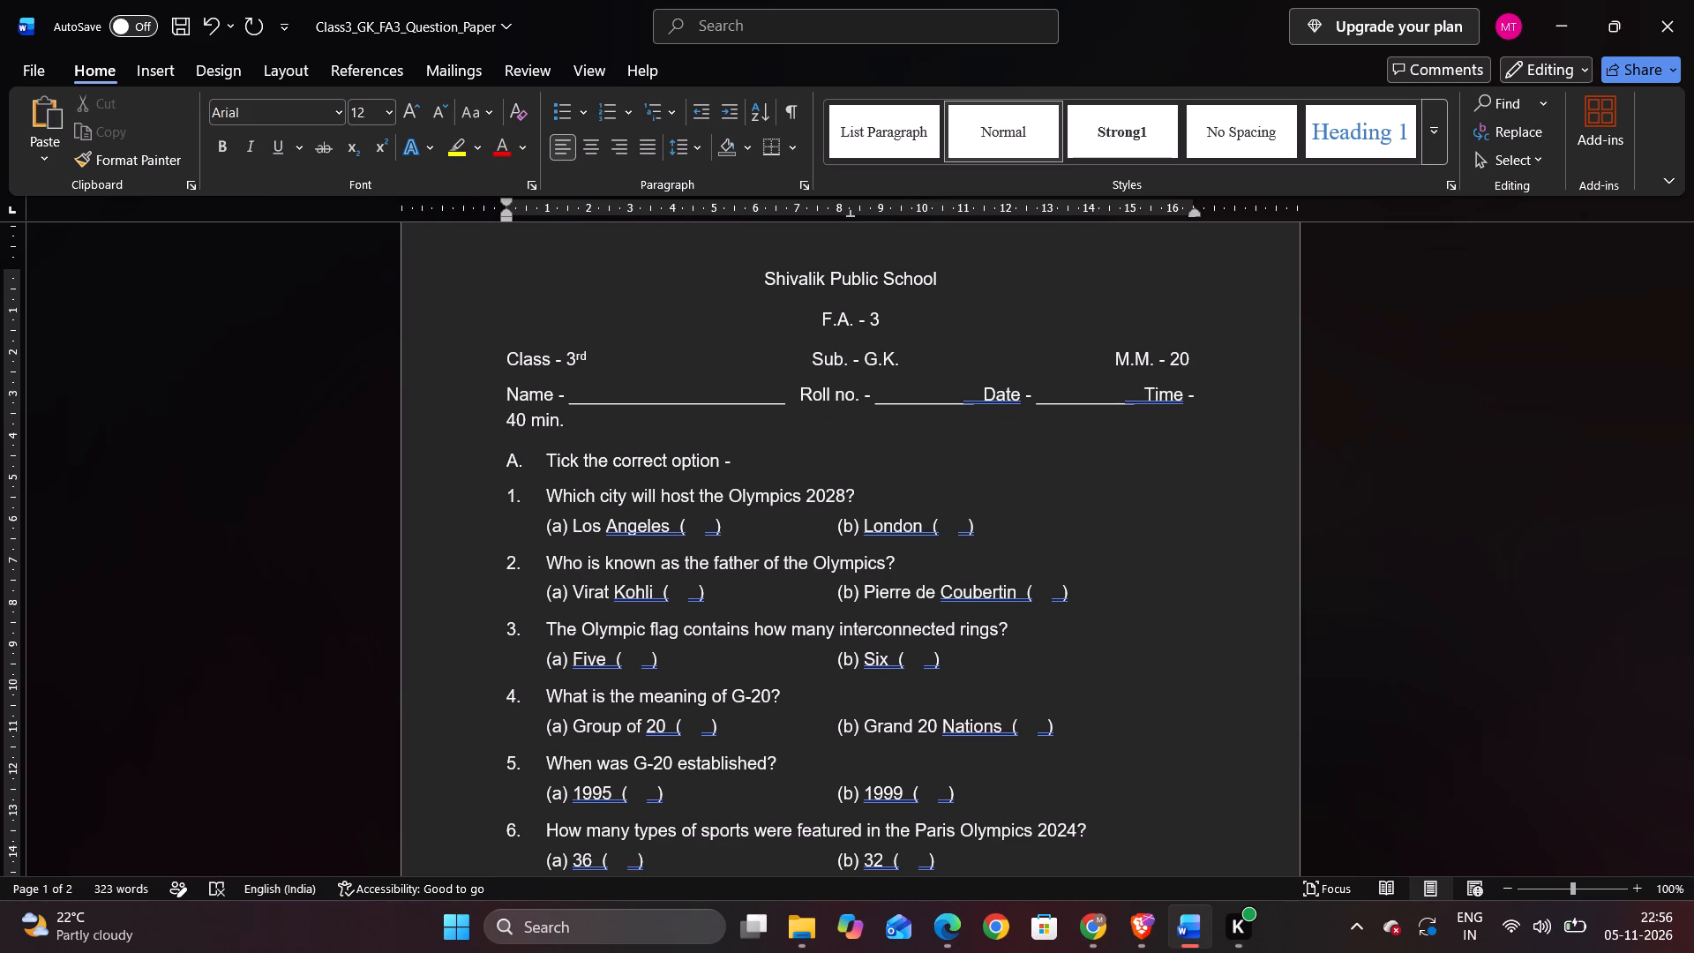
Shorten the Name, Roll no. and Date blanks and the gaps between them so "Time - 40 min." fits on the same line.
click(1137, 382)
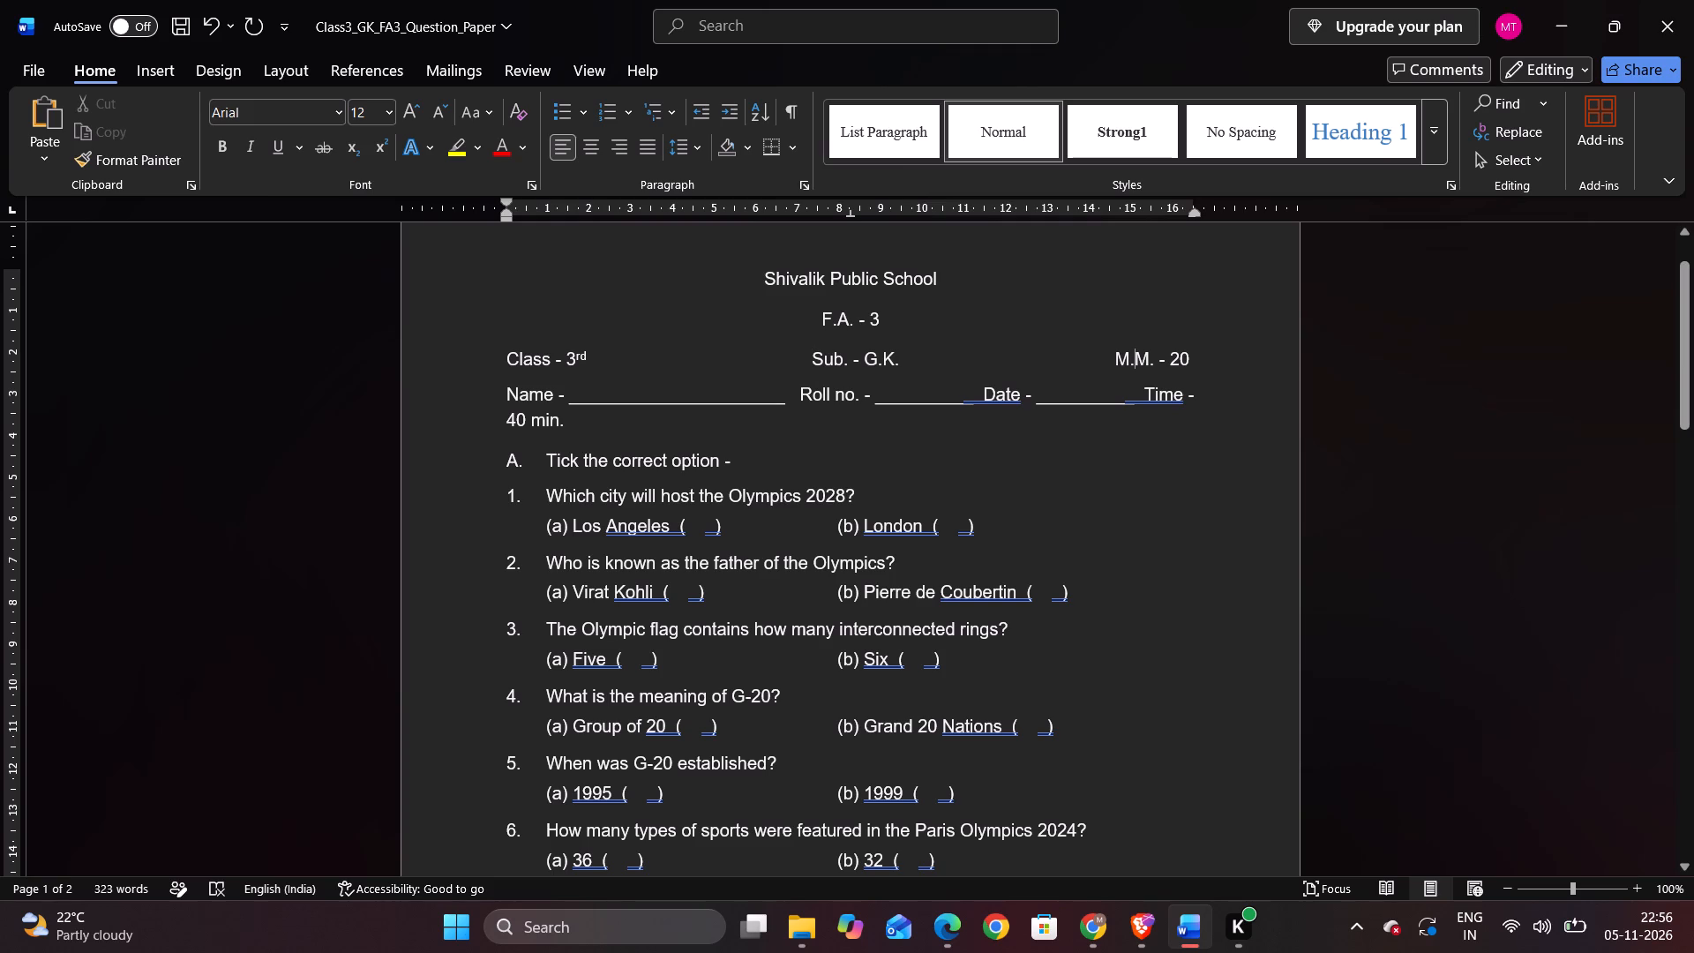
click(1144, 389)
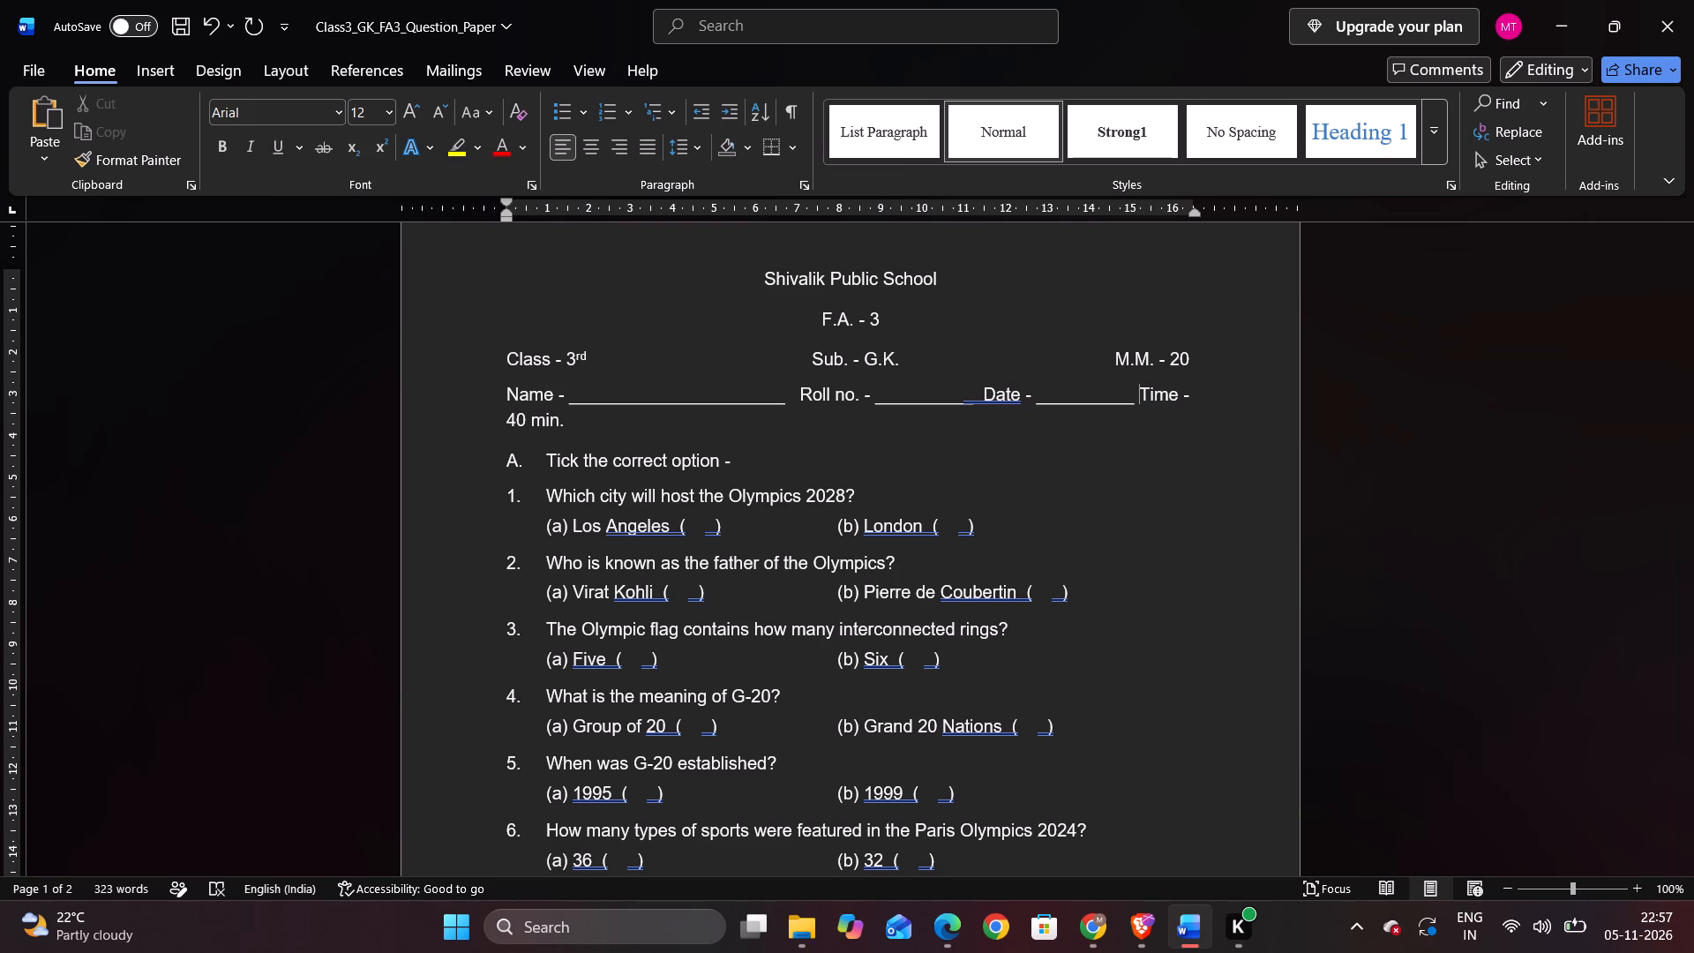
key(BackSpace)
key(BackSpace)
key(Left)
key(Left)
key(Left)
key(Left)
key(Left)
key(Left)
key(Left)
key(Left)
key(Left)
key(Left)
key(Left)
key(Left)
key(Left)
key(Left)
key(Left)
key(Left)
key(Left)
key(Left)
key(Left)
key(Left)
key(BackSpace)
key(BackSpace)
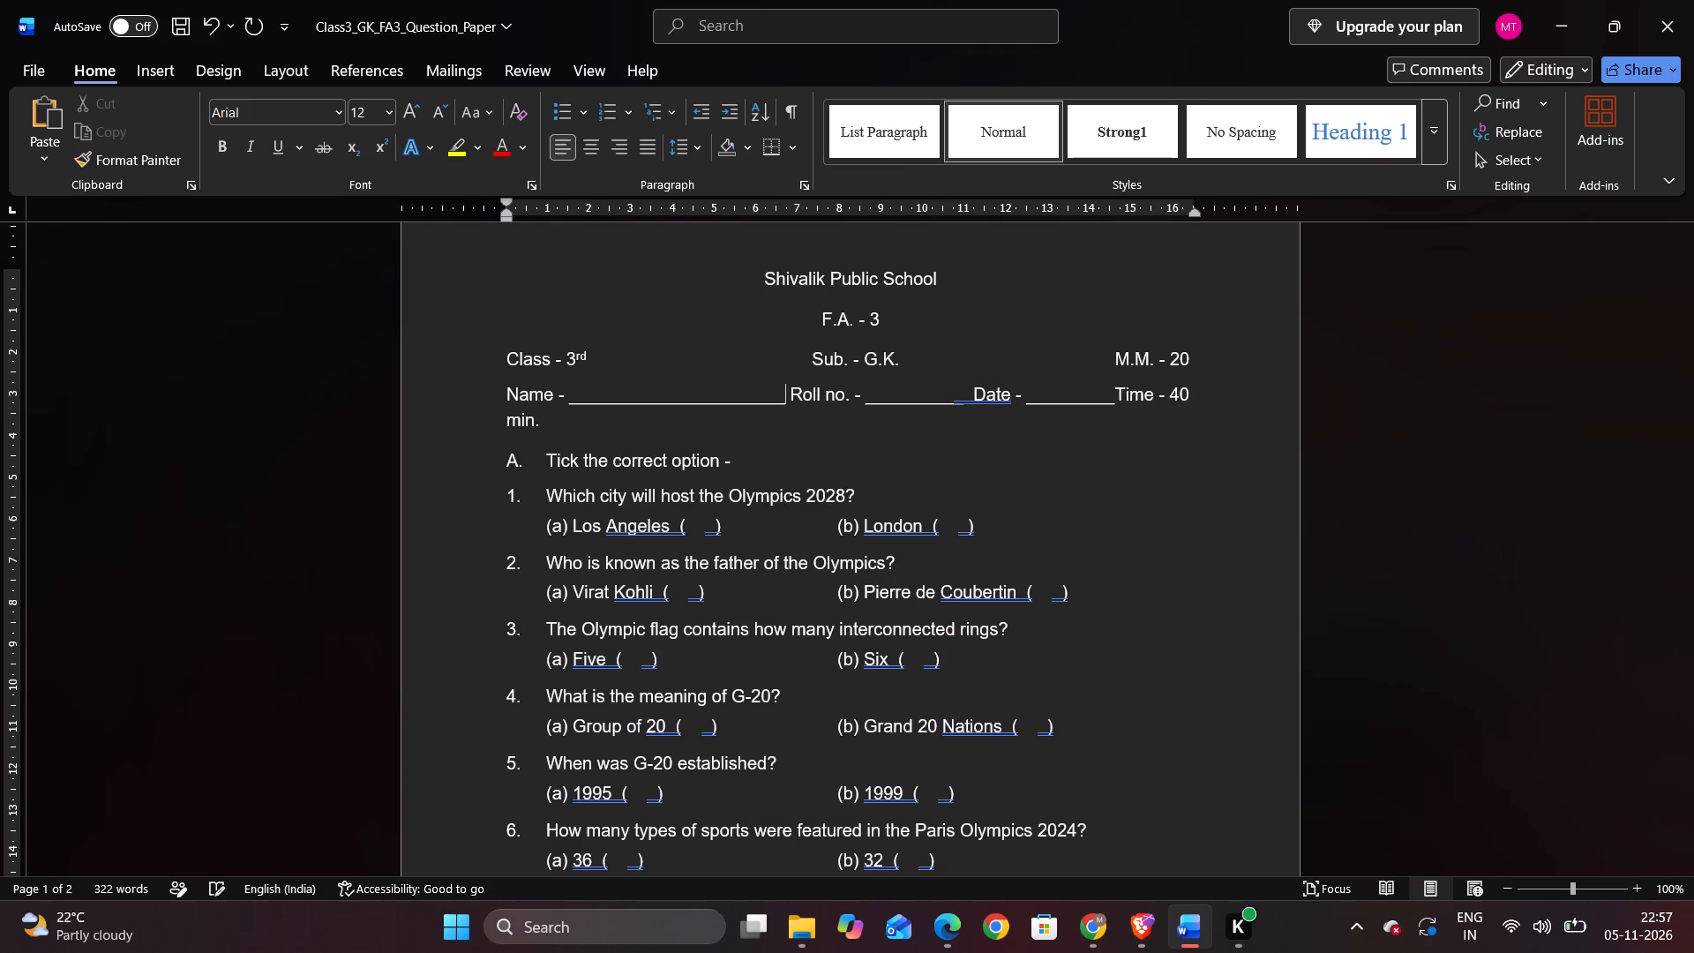
key(BackSpace)
key(BackSpace)
key(BackSpace)
key(BackSpace)
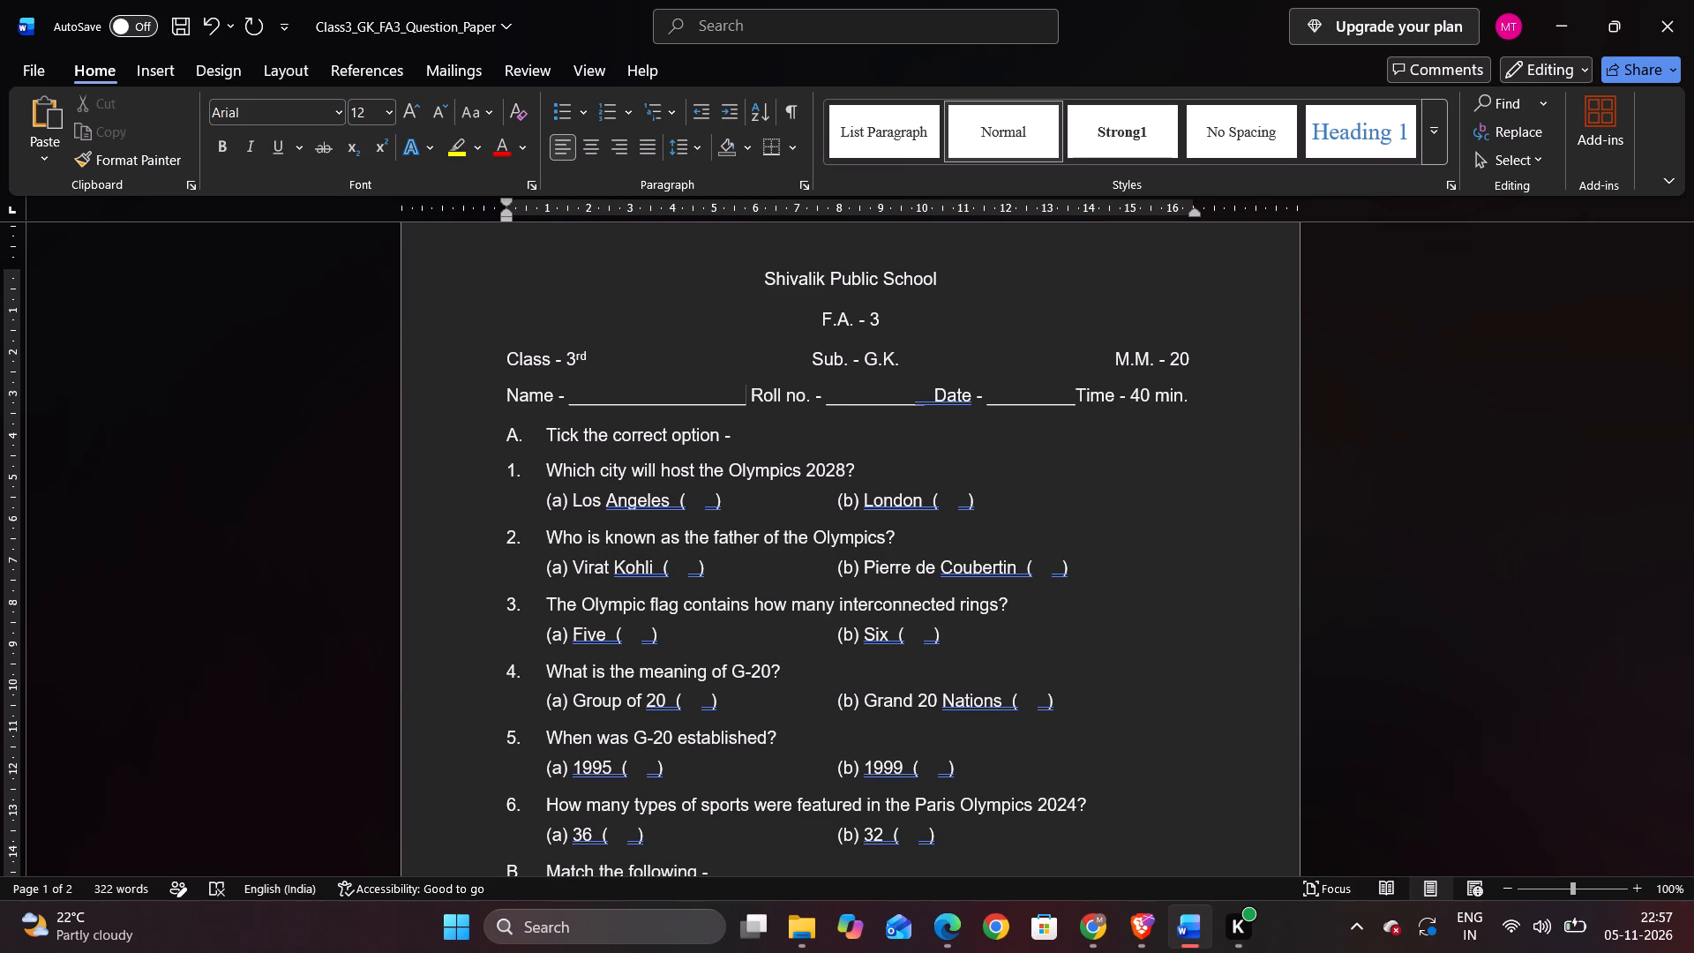
Delete eight spaces between "Sub. - G.K." and "M.M. - 20" to line "M.M. - 20" up above "Time - 40 min.".
key(Right)
key(Up)
key(Right)
key(Right)
key(Right)
key(Right)
key(Right)
key(Right)
key(Right)
key(Right)
key(Right)
key(Right)
key(Right)
key(Right)
key(Right)
key(Right)
key(Right)
key(Right)
key(Right)
key(Right)
key(Right)
key(Right)
key(Left)
key(Left)
key(Right)
key(Delete)
key(Delete)
key(Delete)
key(Delete)
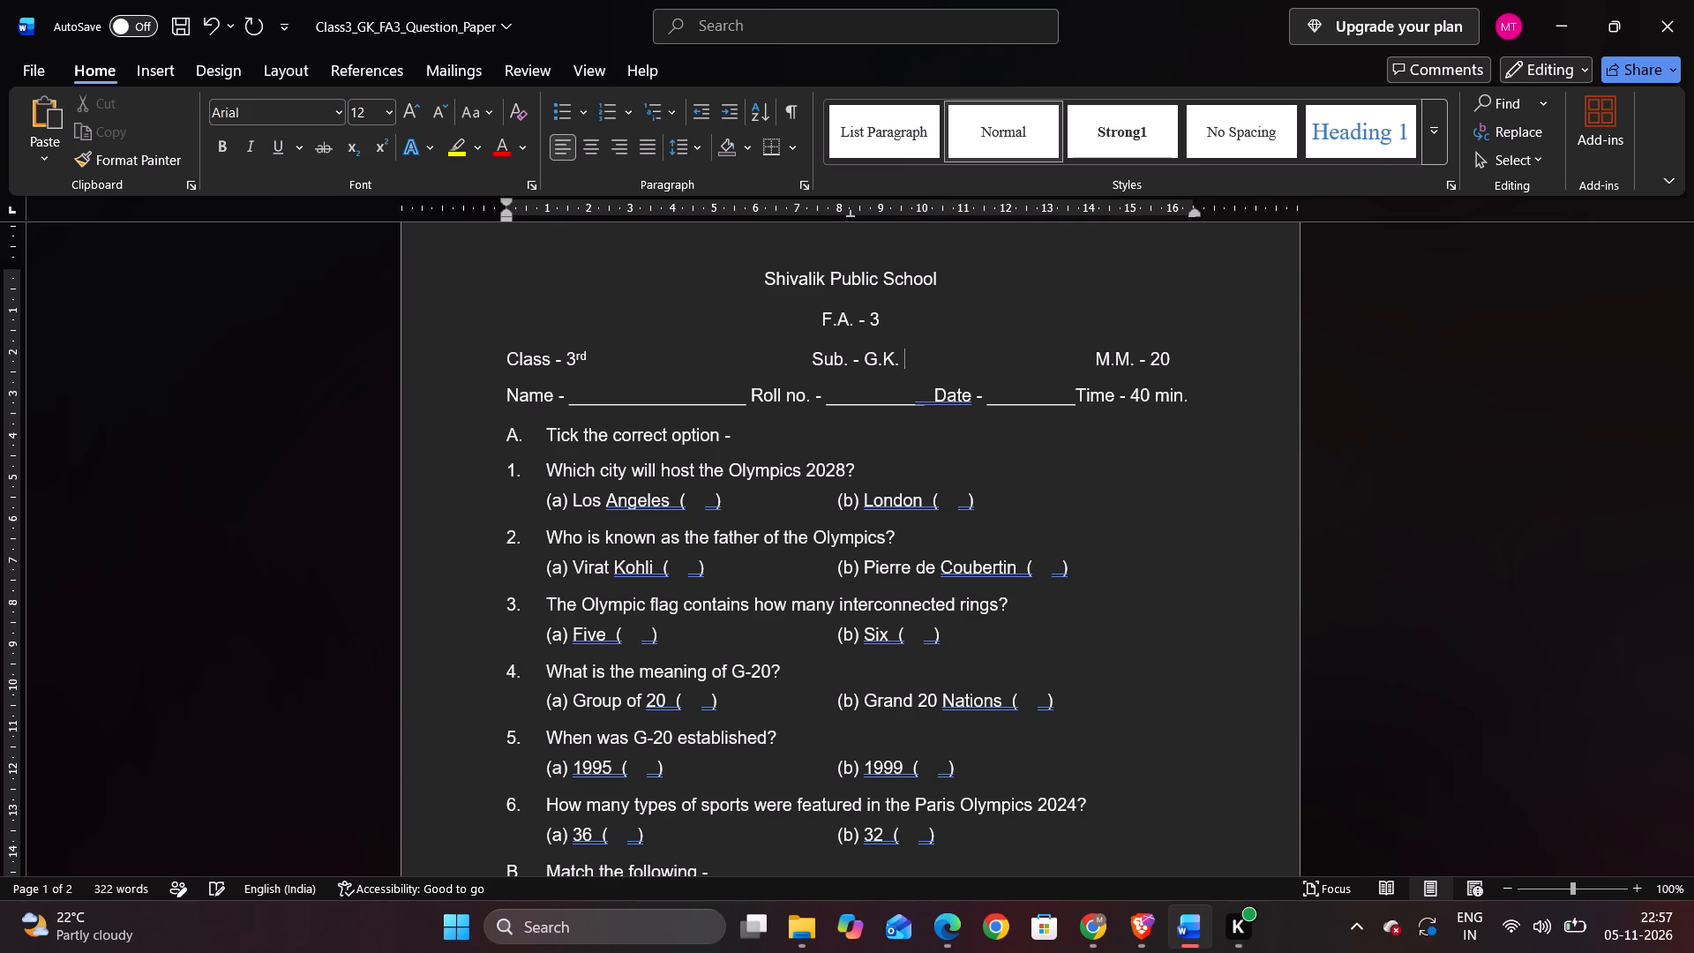
key(Delete)
key(Delete)
key(Delete)
key(Delete)
Insert one space before "Time - 40 min." and one before "M.M. - 20" in the header.
key(Right)
key(Right)
key(Right)
key(Right)
key(Right)
key(Right)
key(Right)
key(Right)
key(Right)
key(Right)
key(Right)
key(Right)
key(Right)
key(Right)
key(Right)
key(Right)
key(Right)
key(Right)
key(Right)
key(Right)
key(Right)
key(Right)
key(Right)
key(Right)
key(Right)
key(Right)
key(Right)
key(Right)
key(Right)
key(Right)
key(Right)
key(Down)
key(Down)
key(Down)
key(Down)
key(Up)
key(Up)
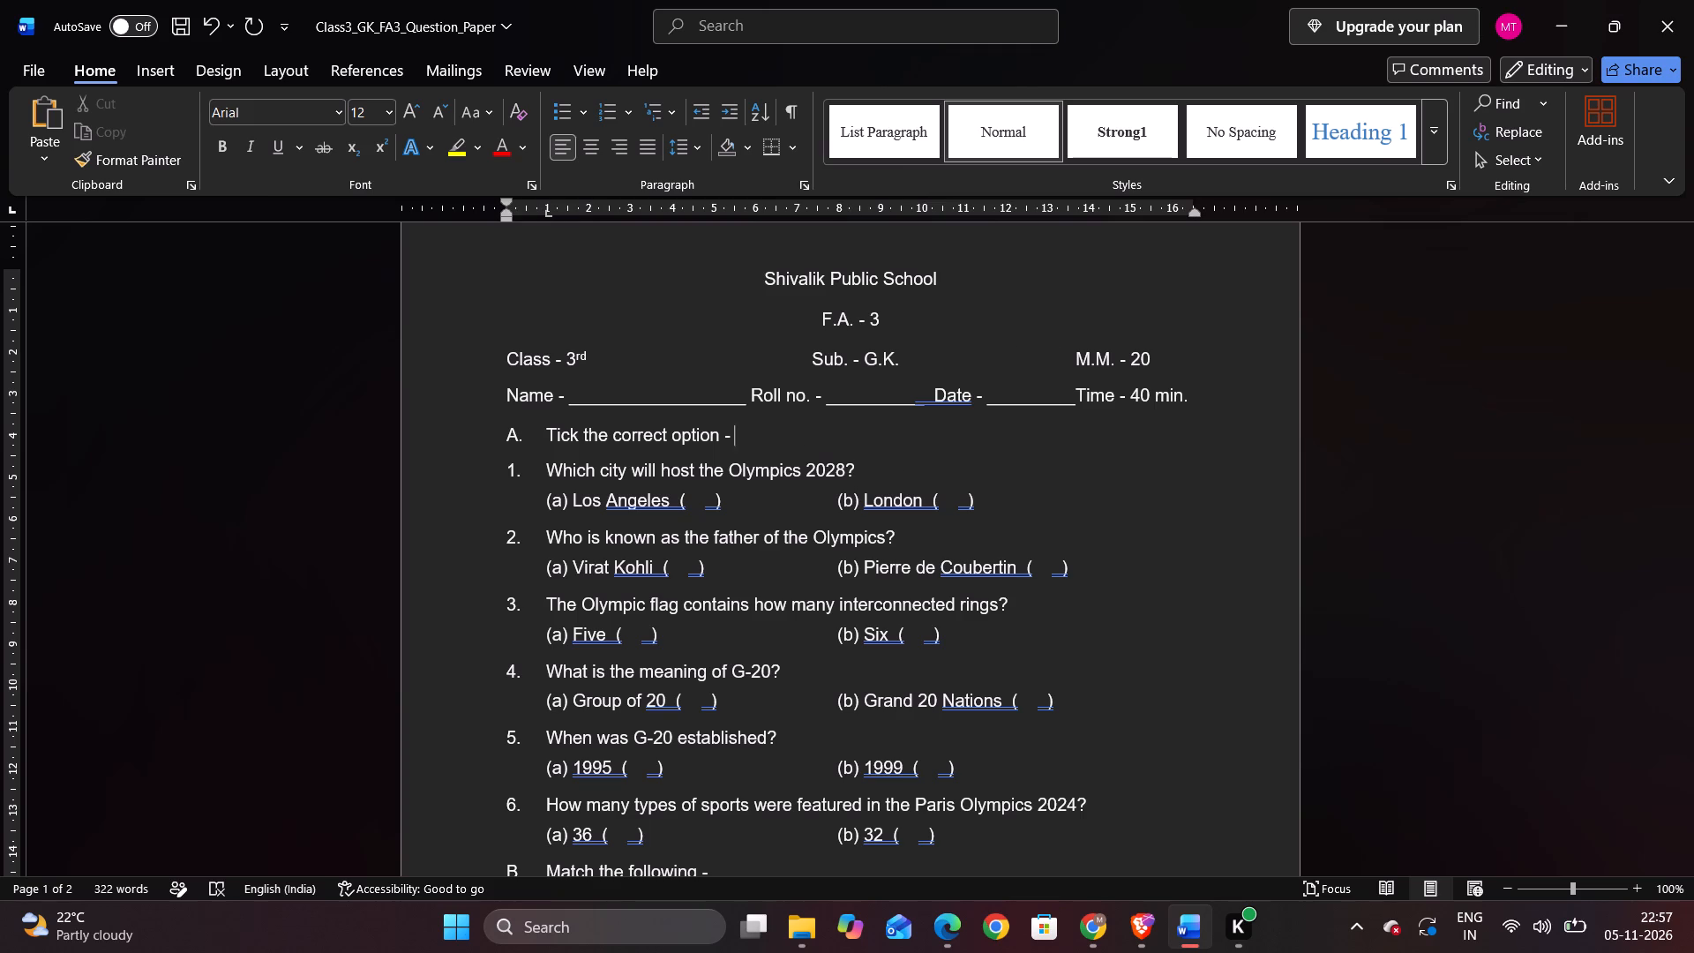
key(Up)
key(Right)
key(Right)
key(Right)
key(Left)
key(space)
key(space)
key(BackSpace)
key(Up)
key(space)
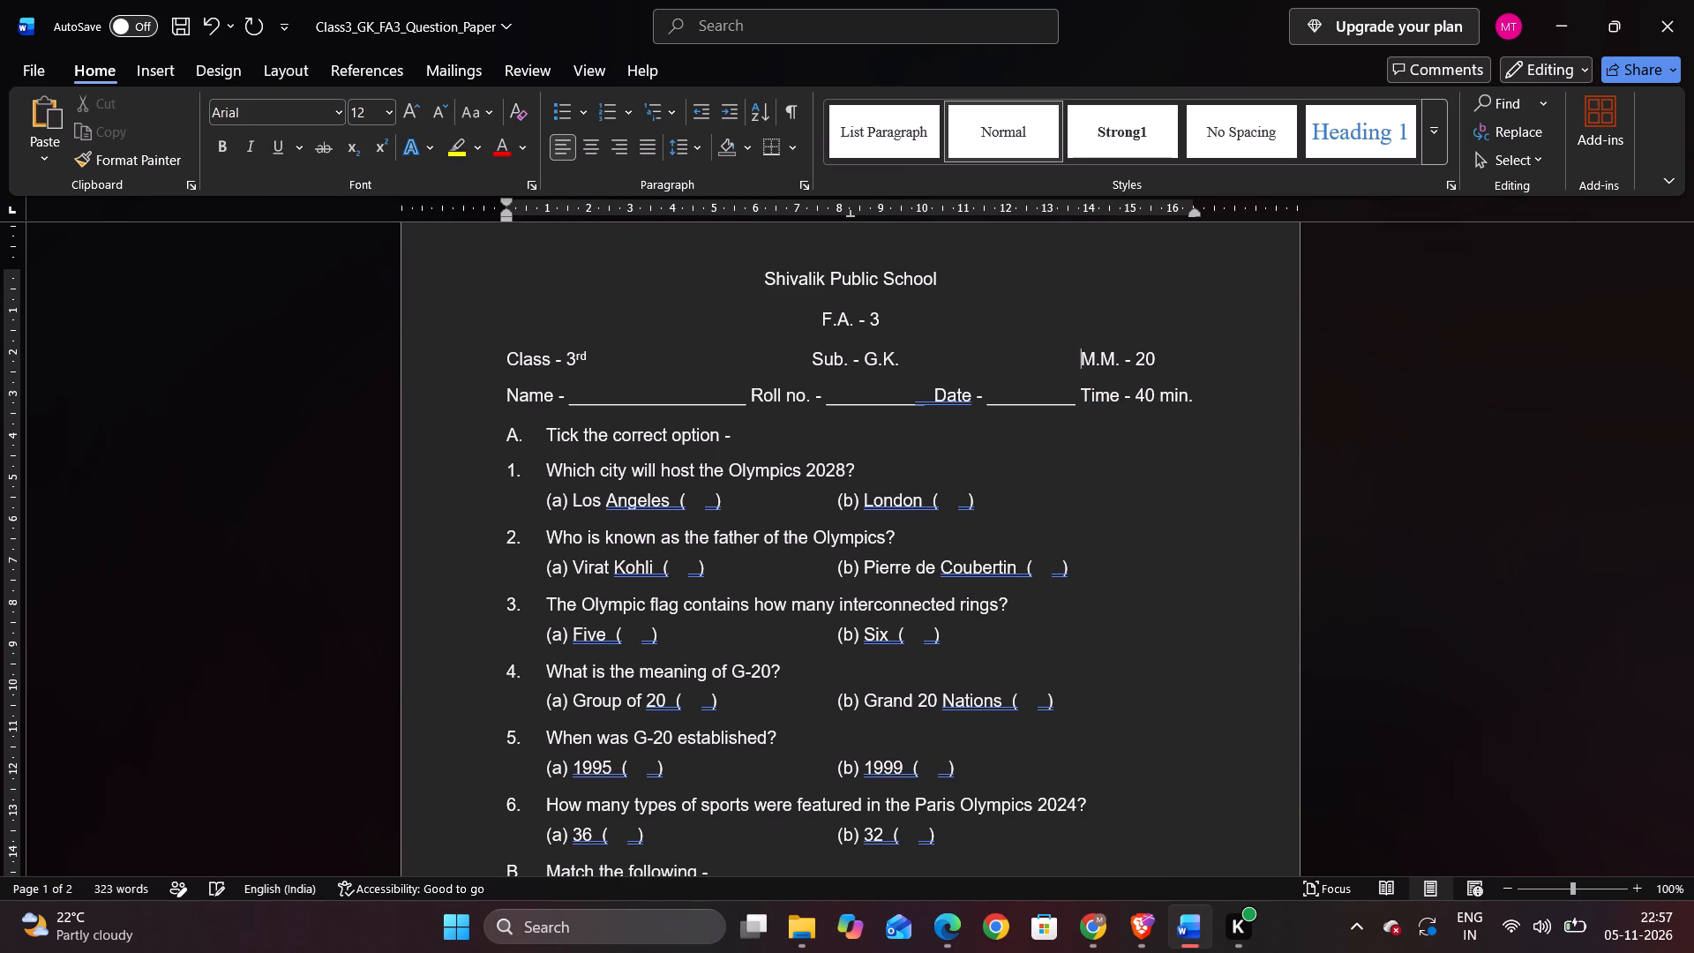
Review the layout of the question paper across both pages, from the header to the last answer line.
scroll(1034, 486, down, 1)
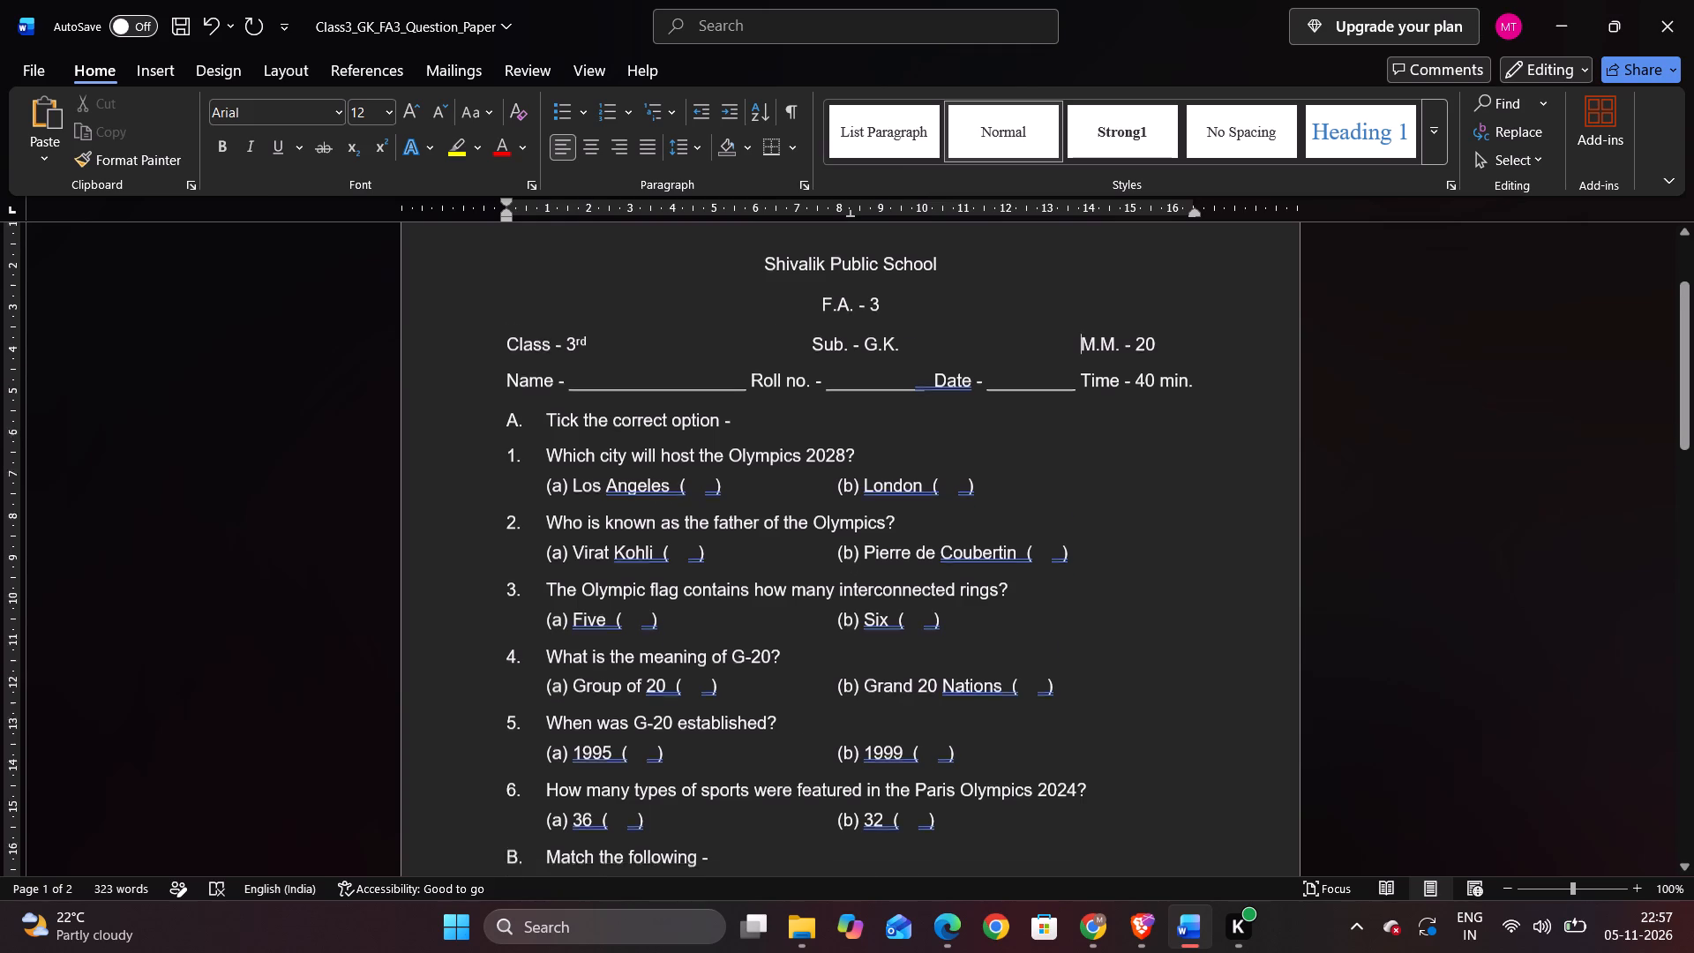
scroll(1034, 486, down, 4)
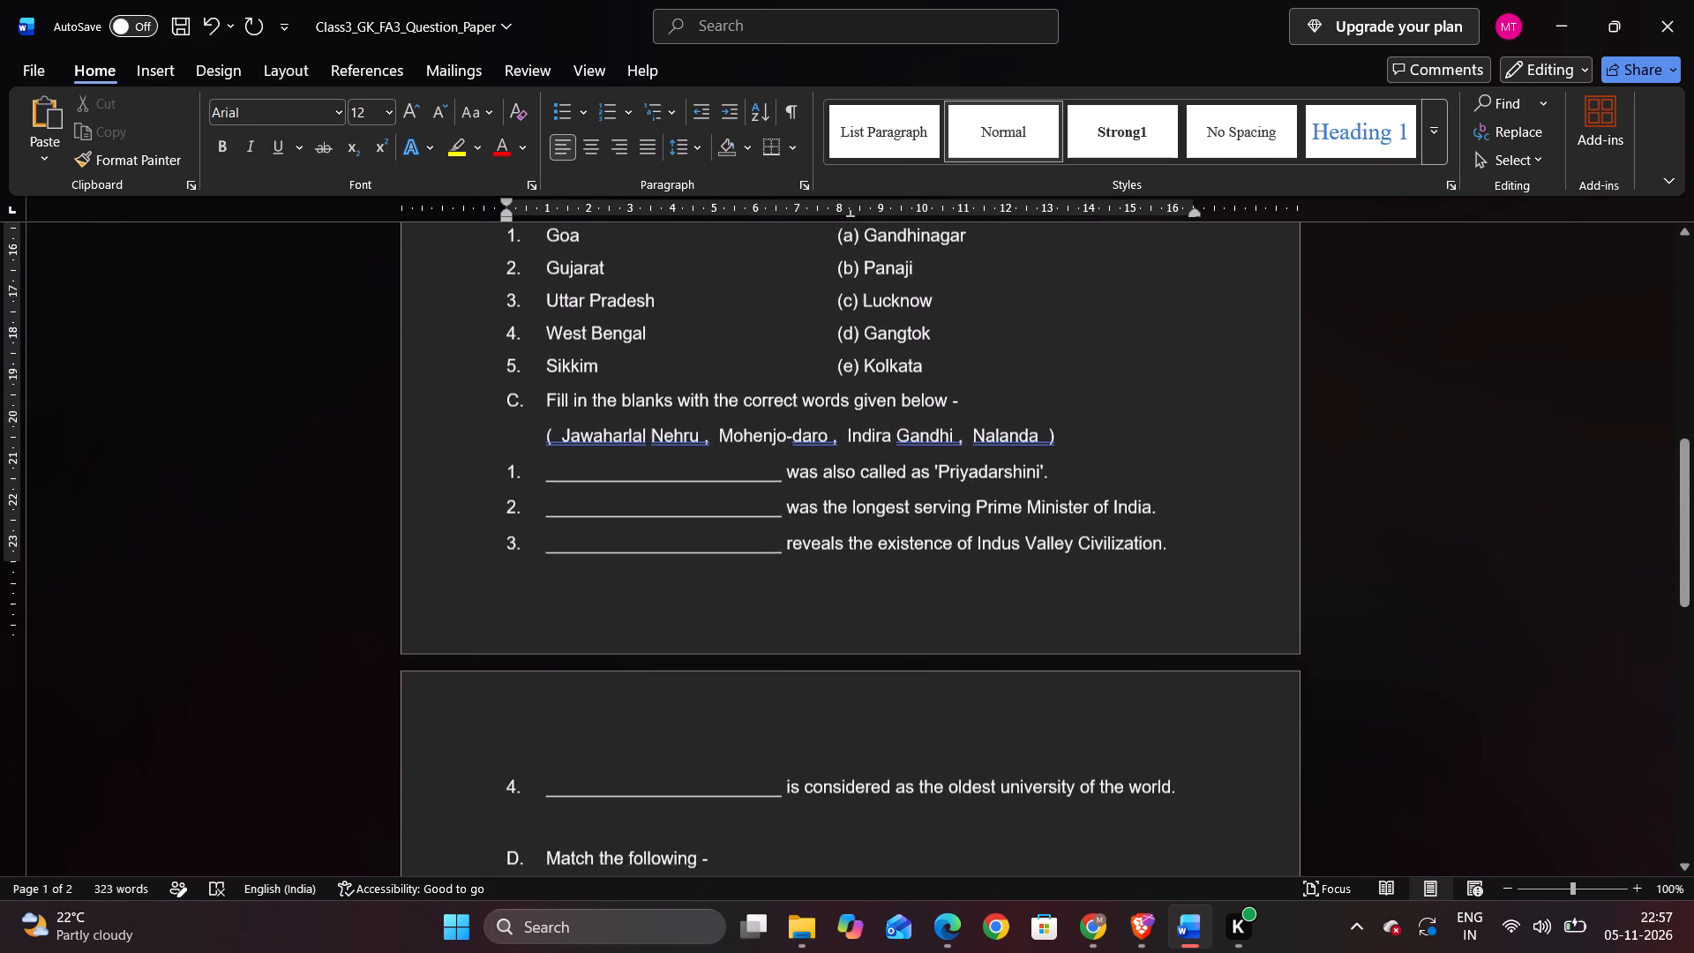
scroll(1034, 486, down, 1)
scroll(1041, 501, up, 2)
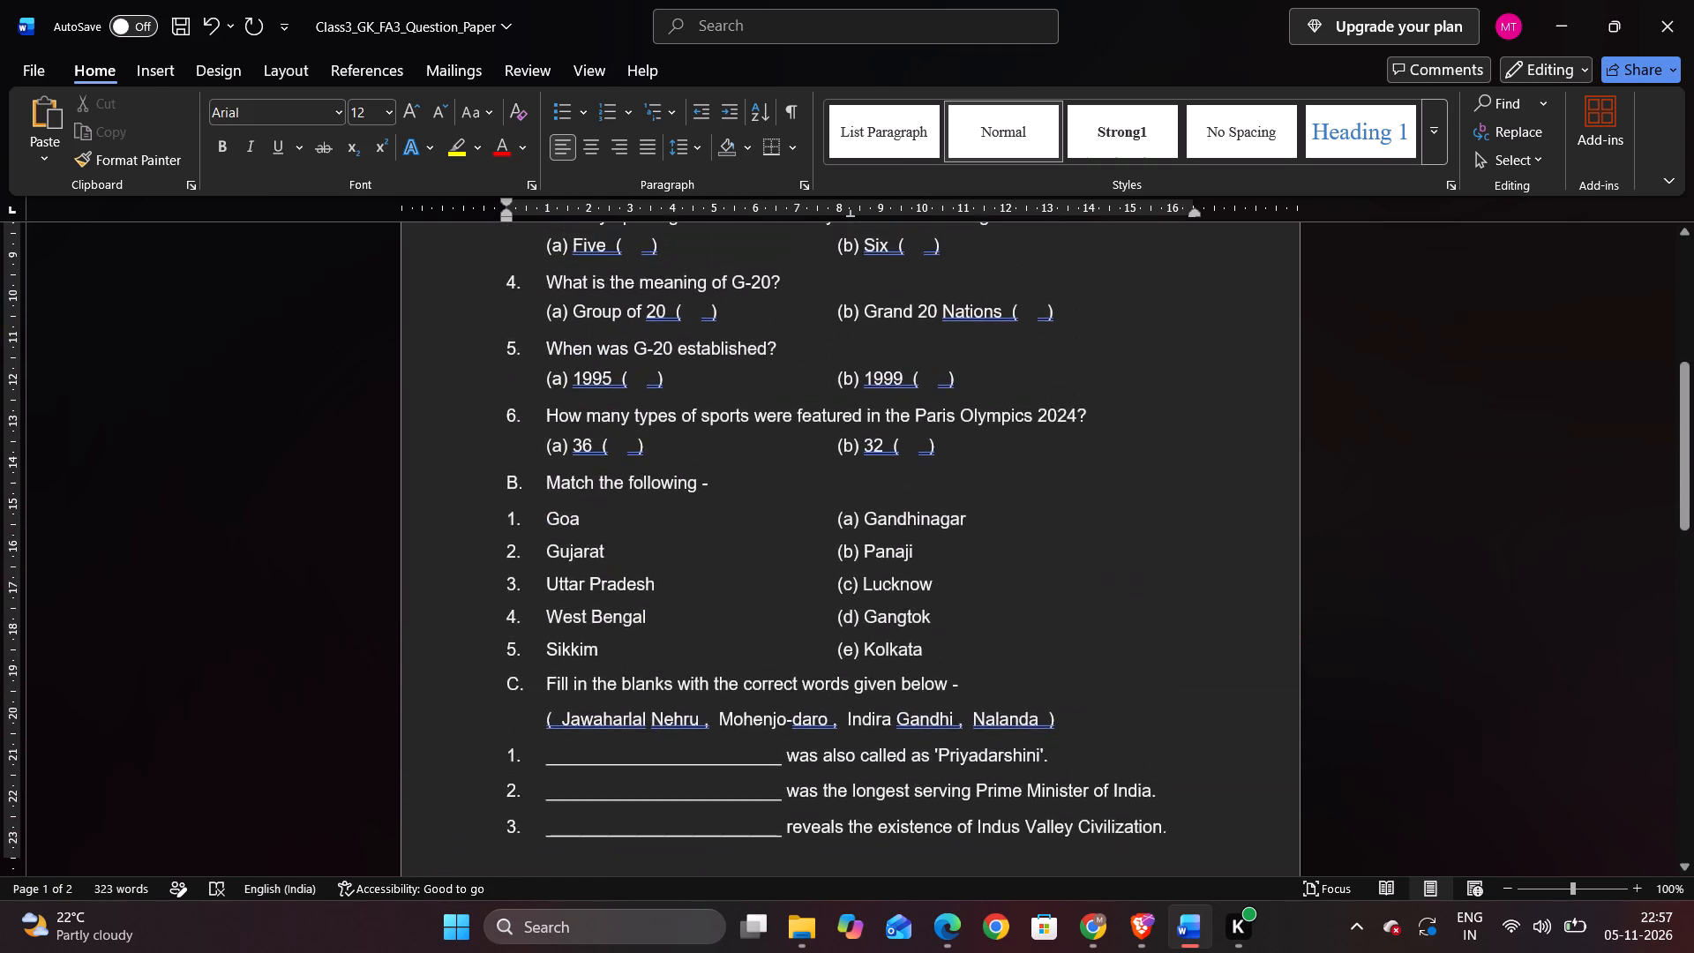
scroll(1041, 501, up, 1)
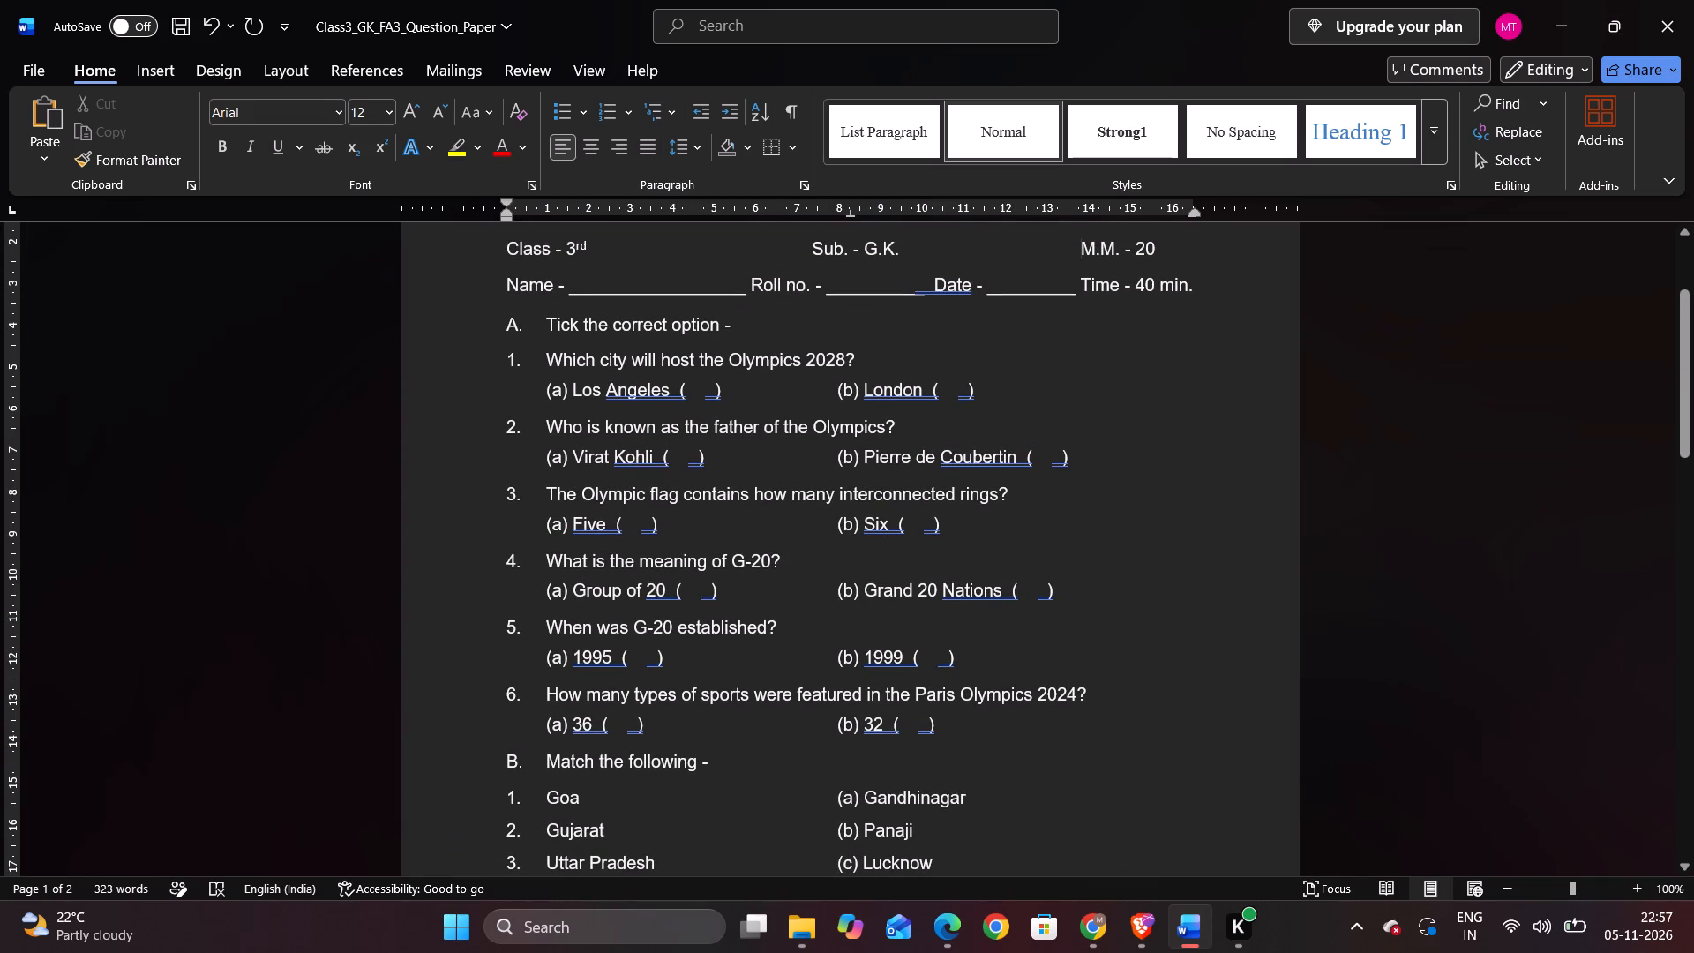
scroll(1111, 725, down, 2)
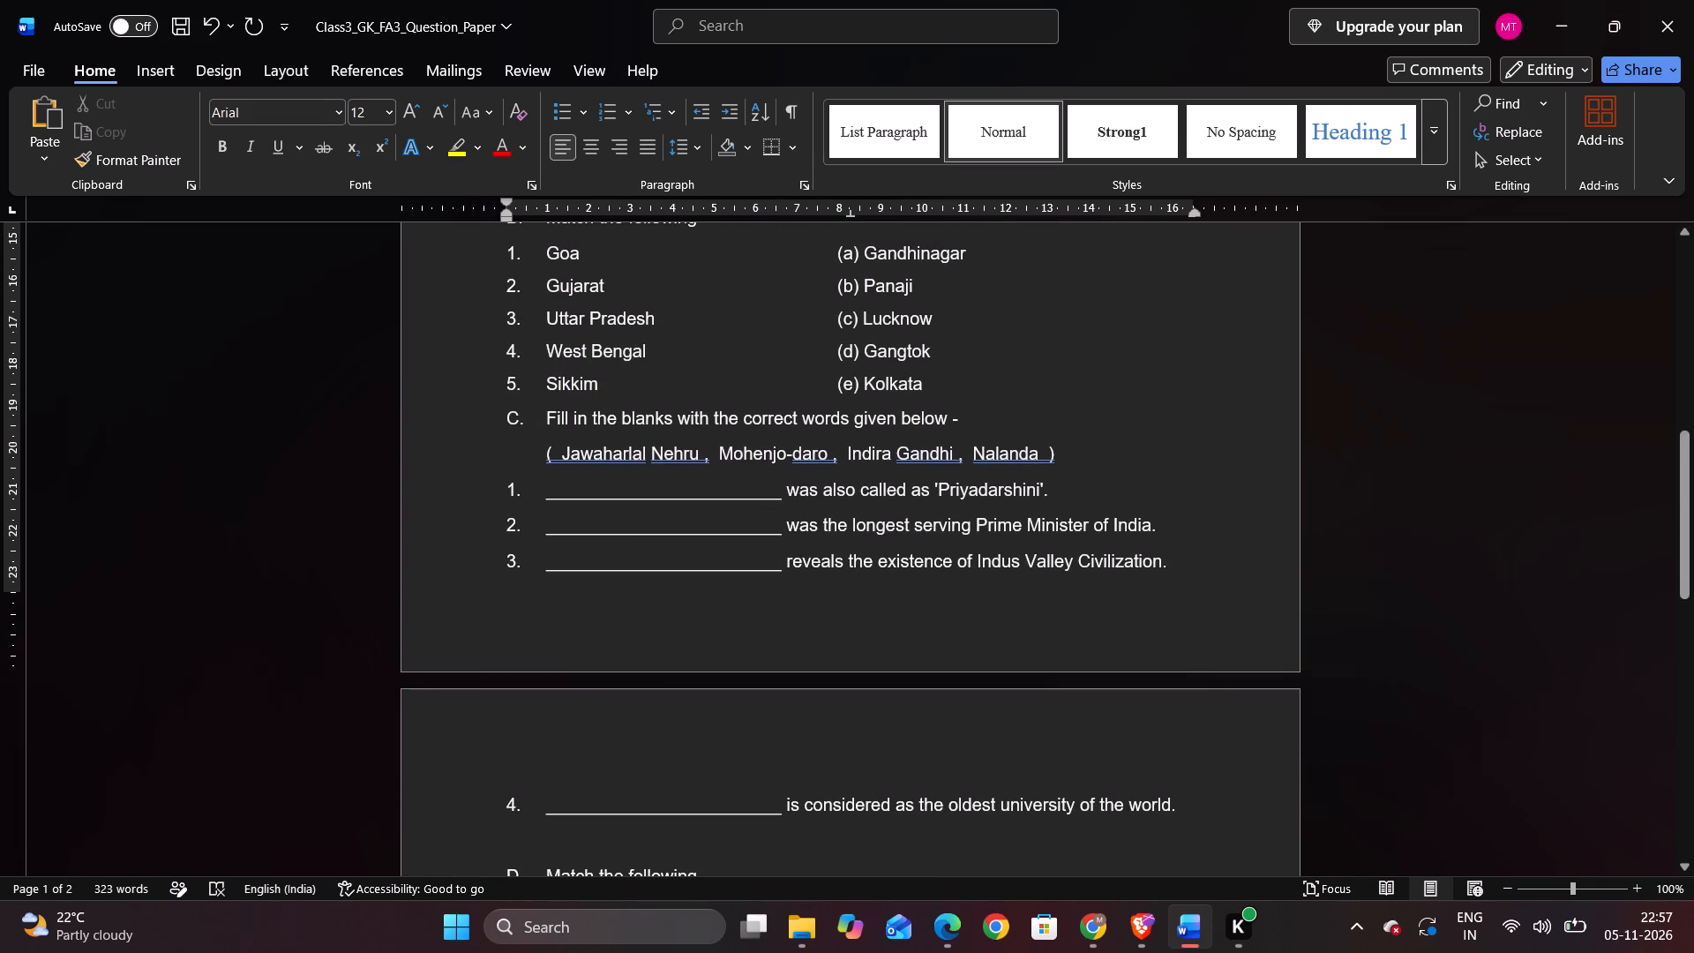
scroll(1111, 725, down, 4)
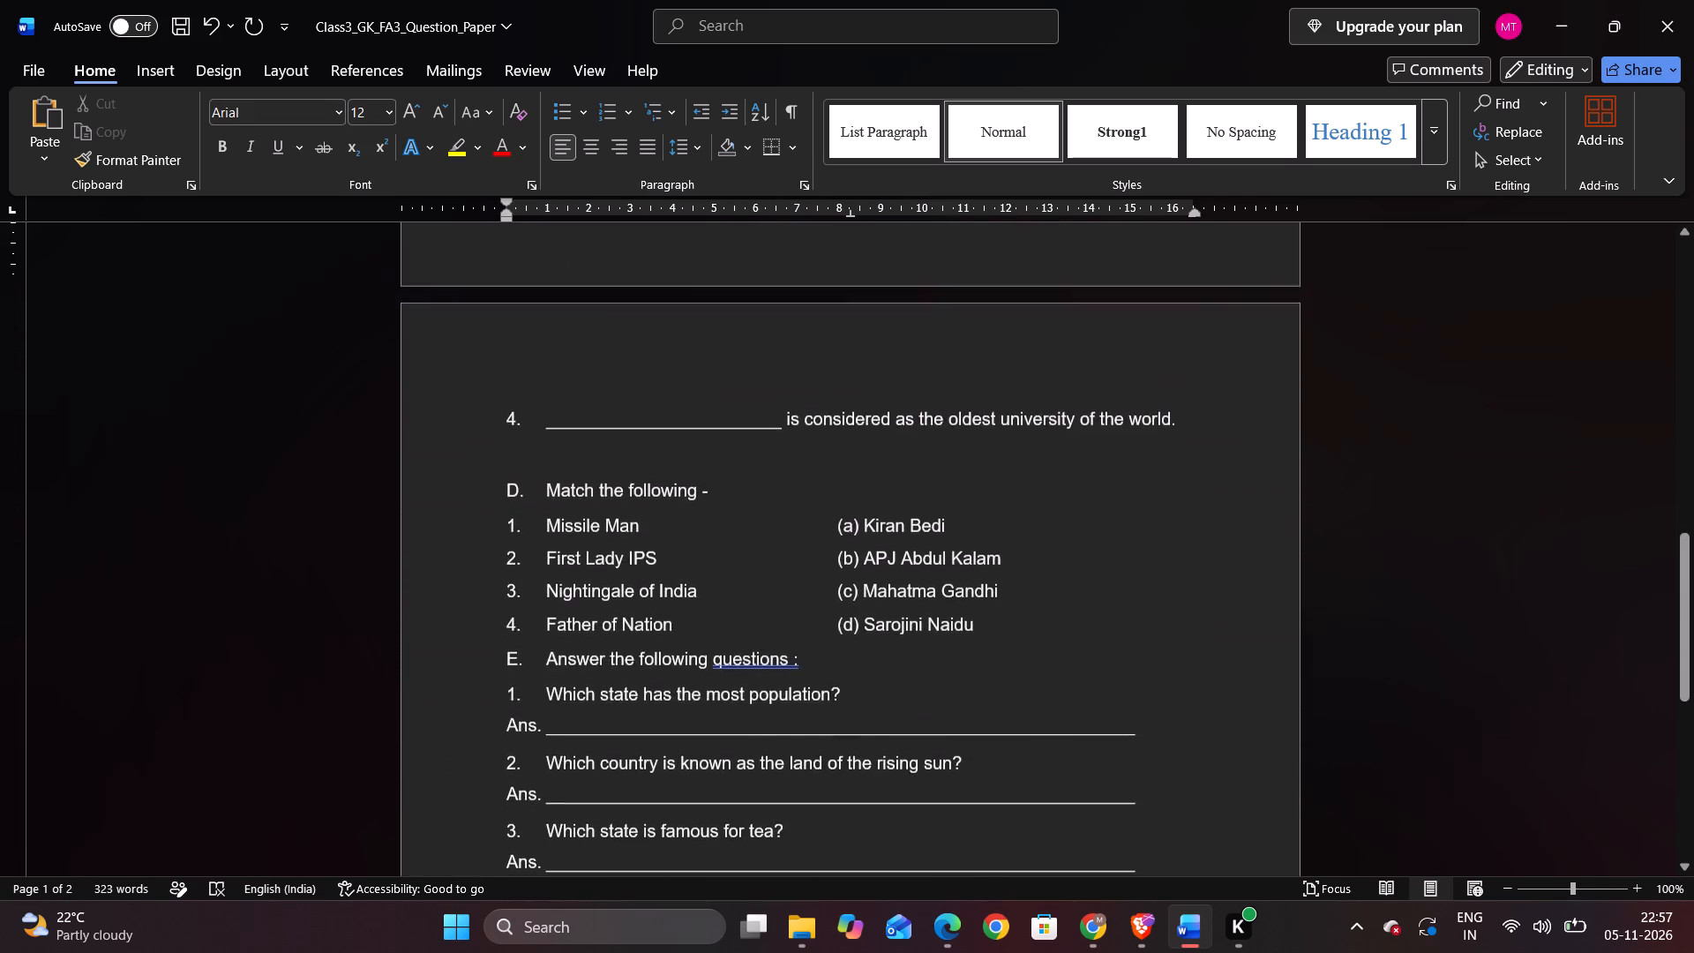
scroll(1111, 725, down, 3)
scroll(1111, 725, up, 2)
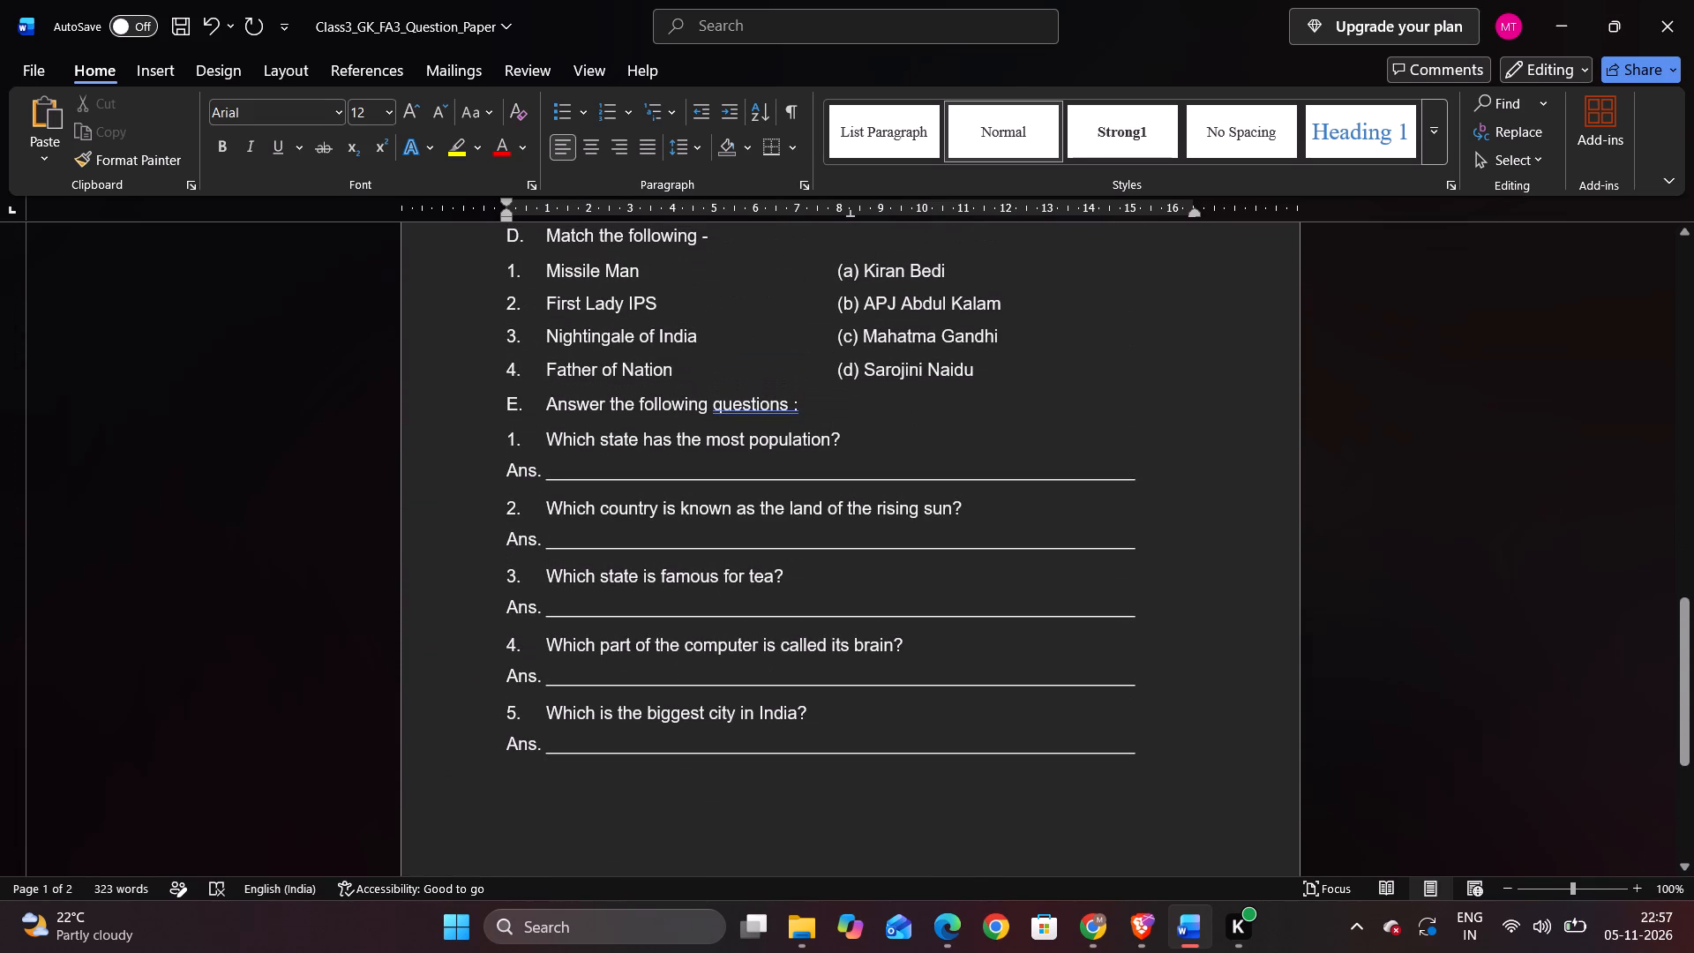
Print the question paper to PDF in the Downloads folder, naming the file "class 3rd g.k paper updated".
key(ctrl+p)
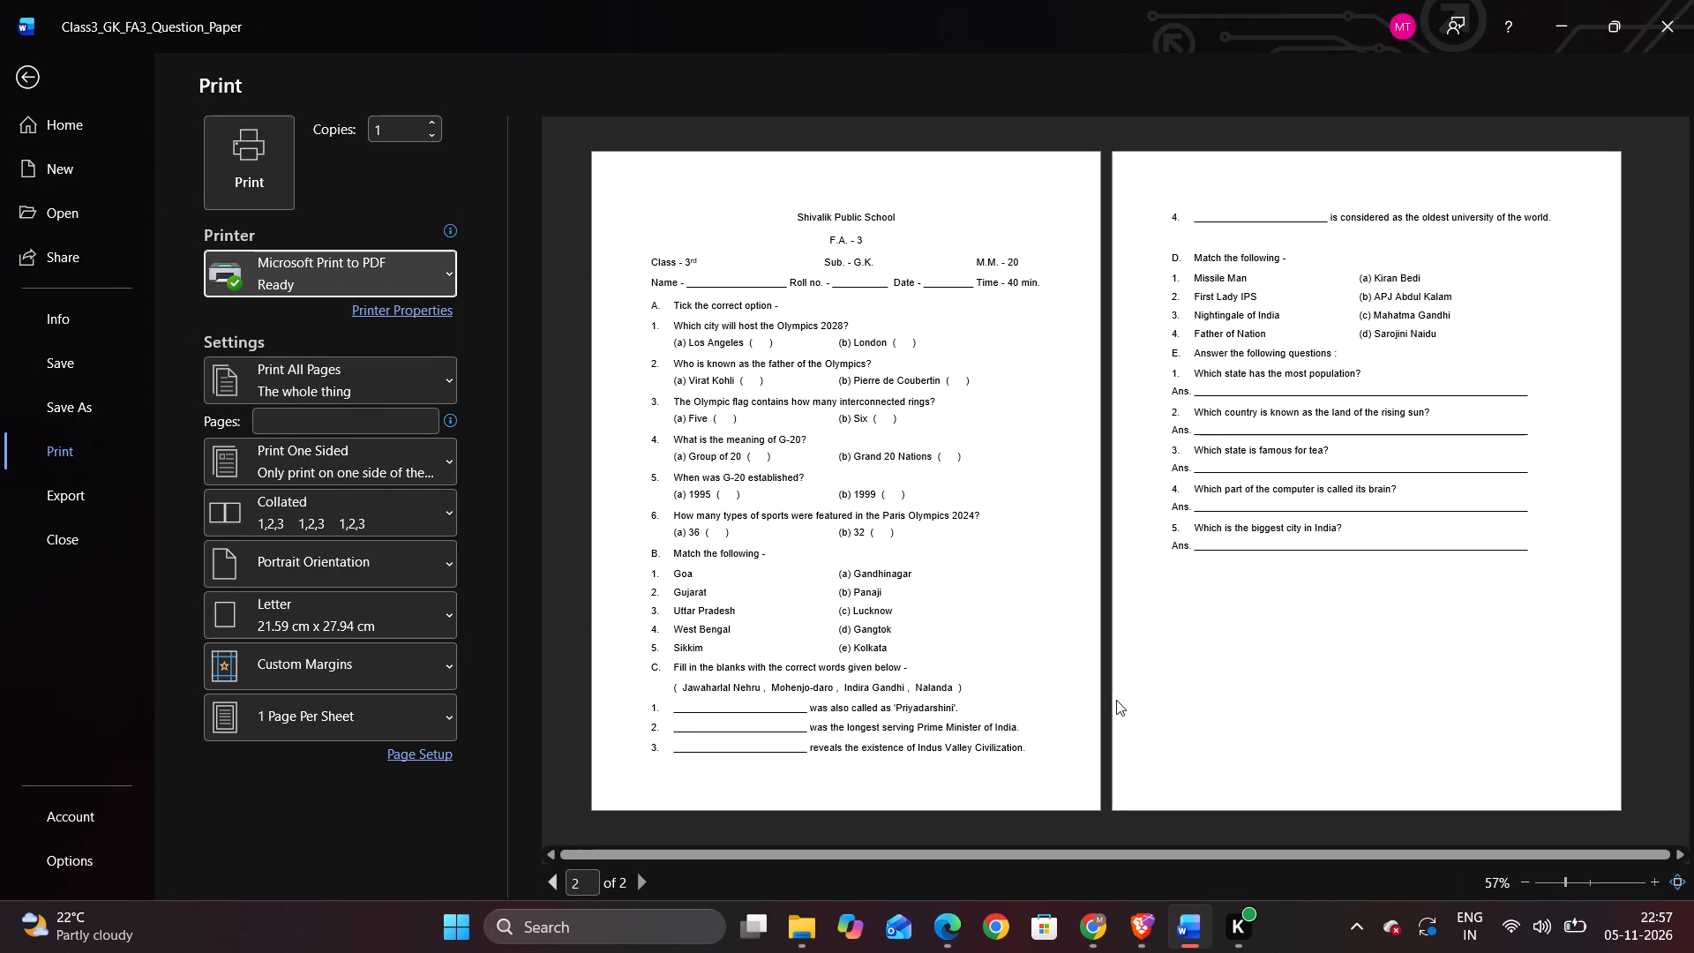
click(246, 166)
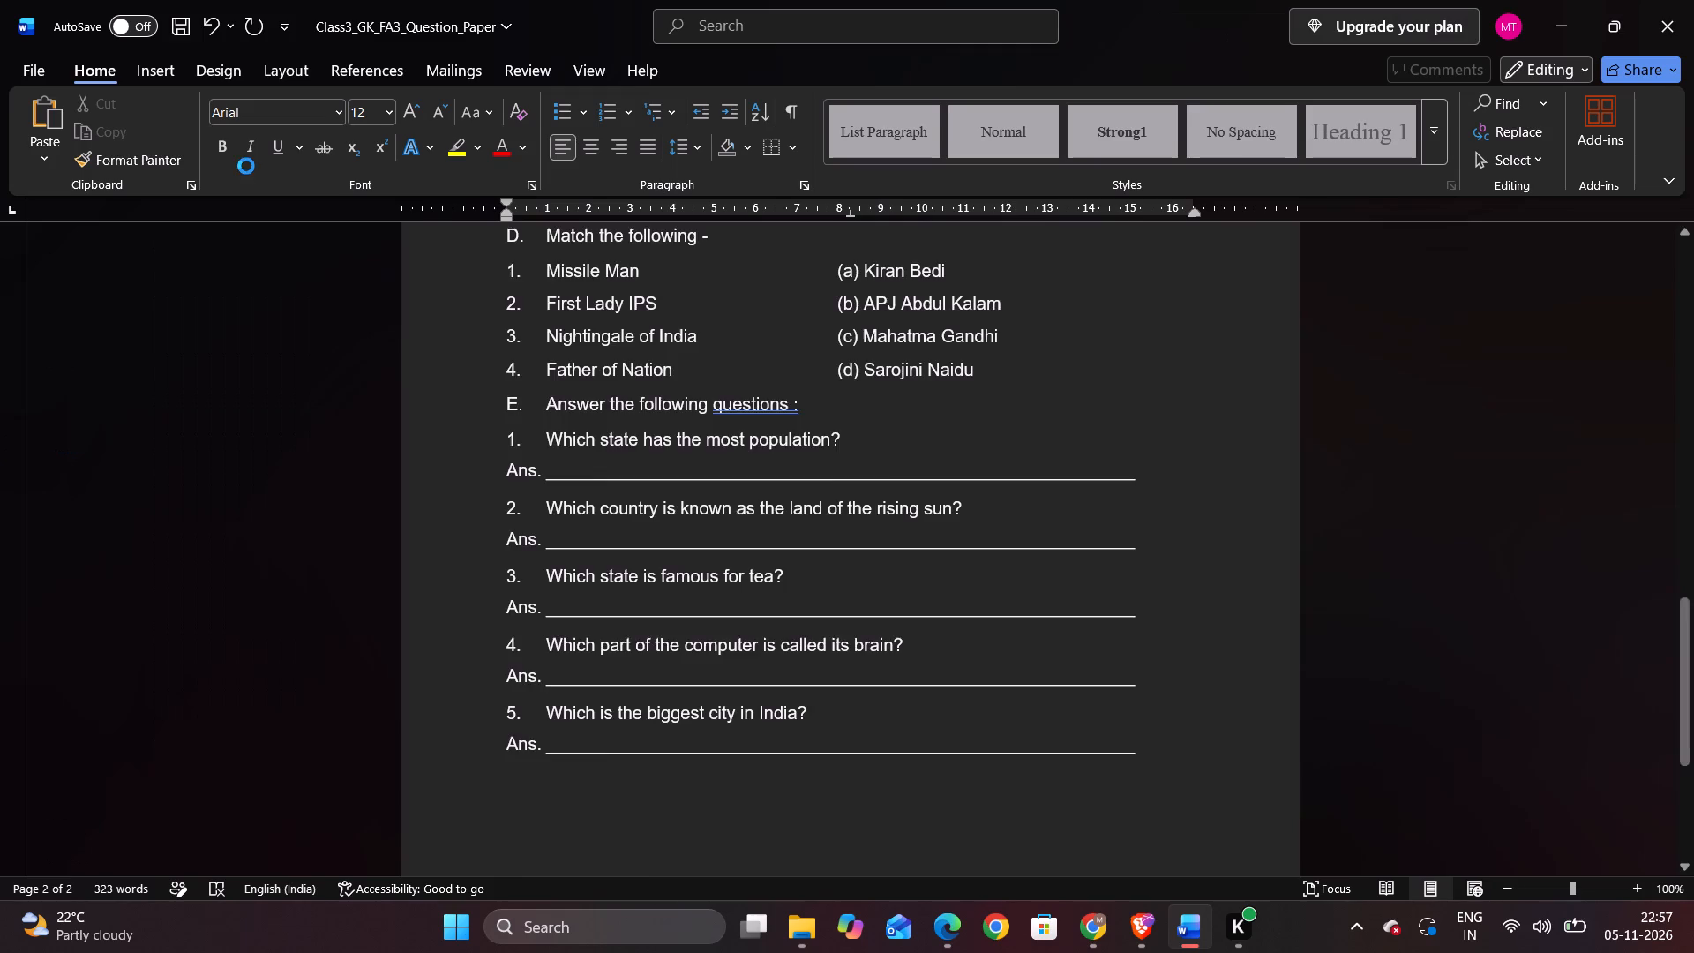
text(cla)
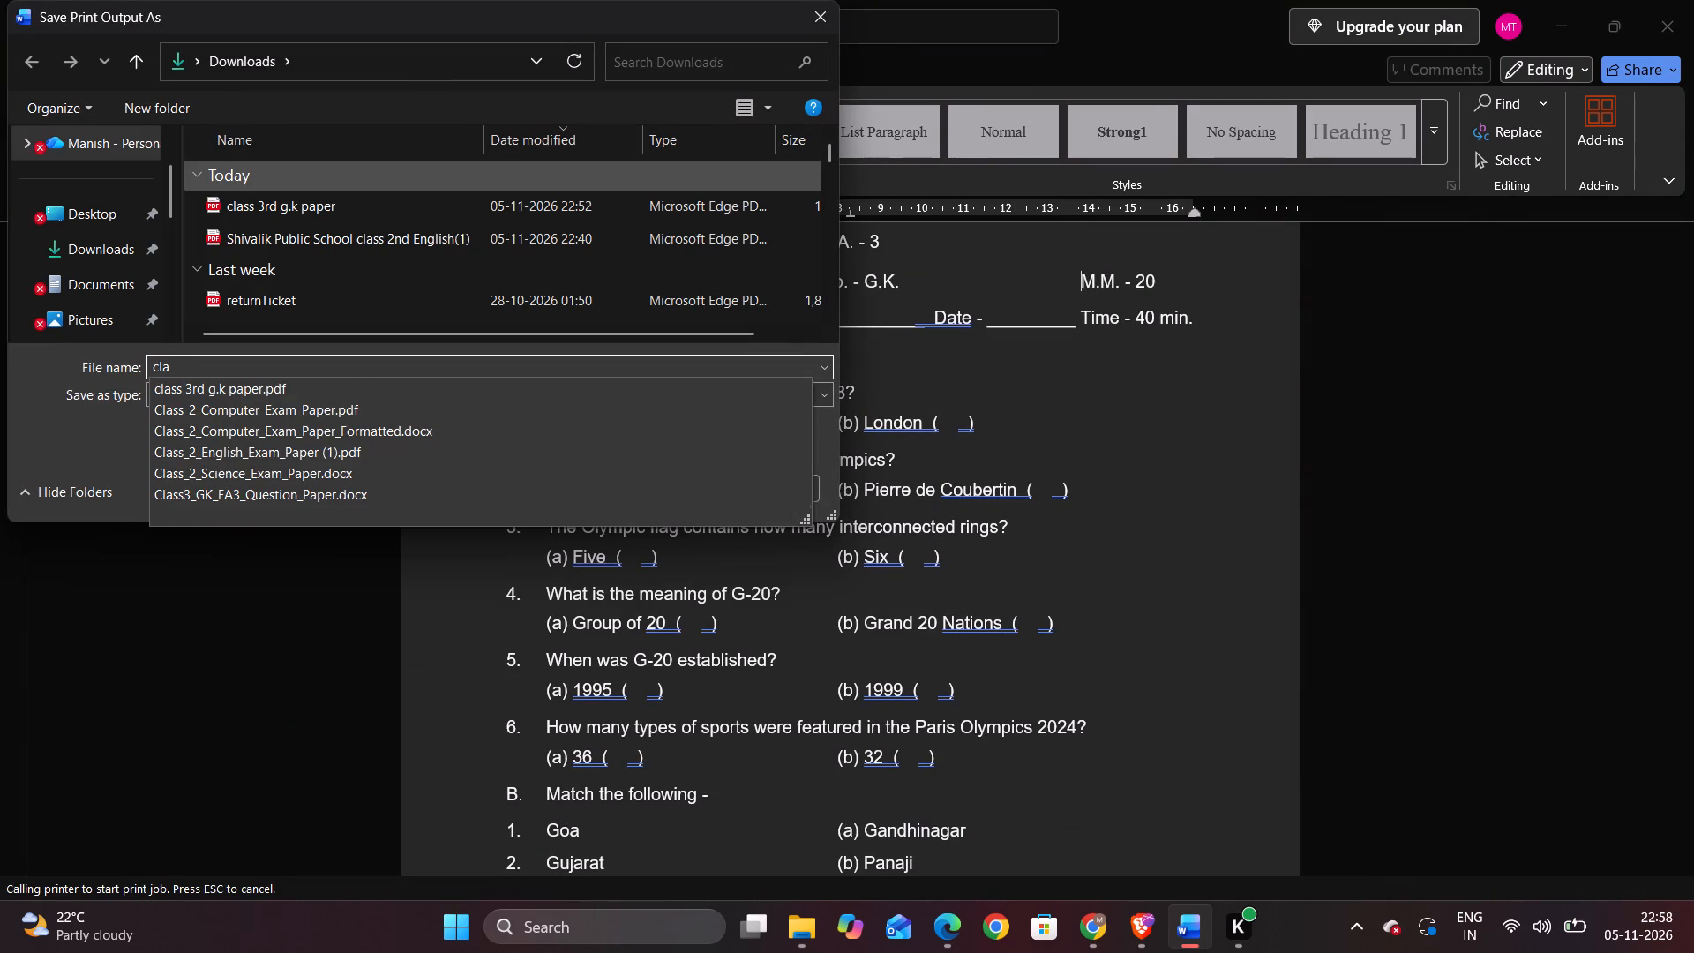
text(ss)
key(space)
text(3rd g.k paper updated)
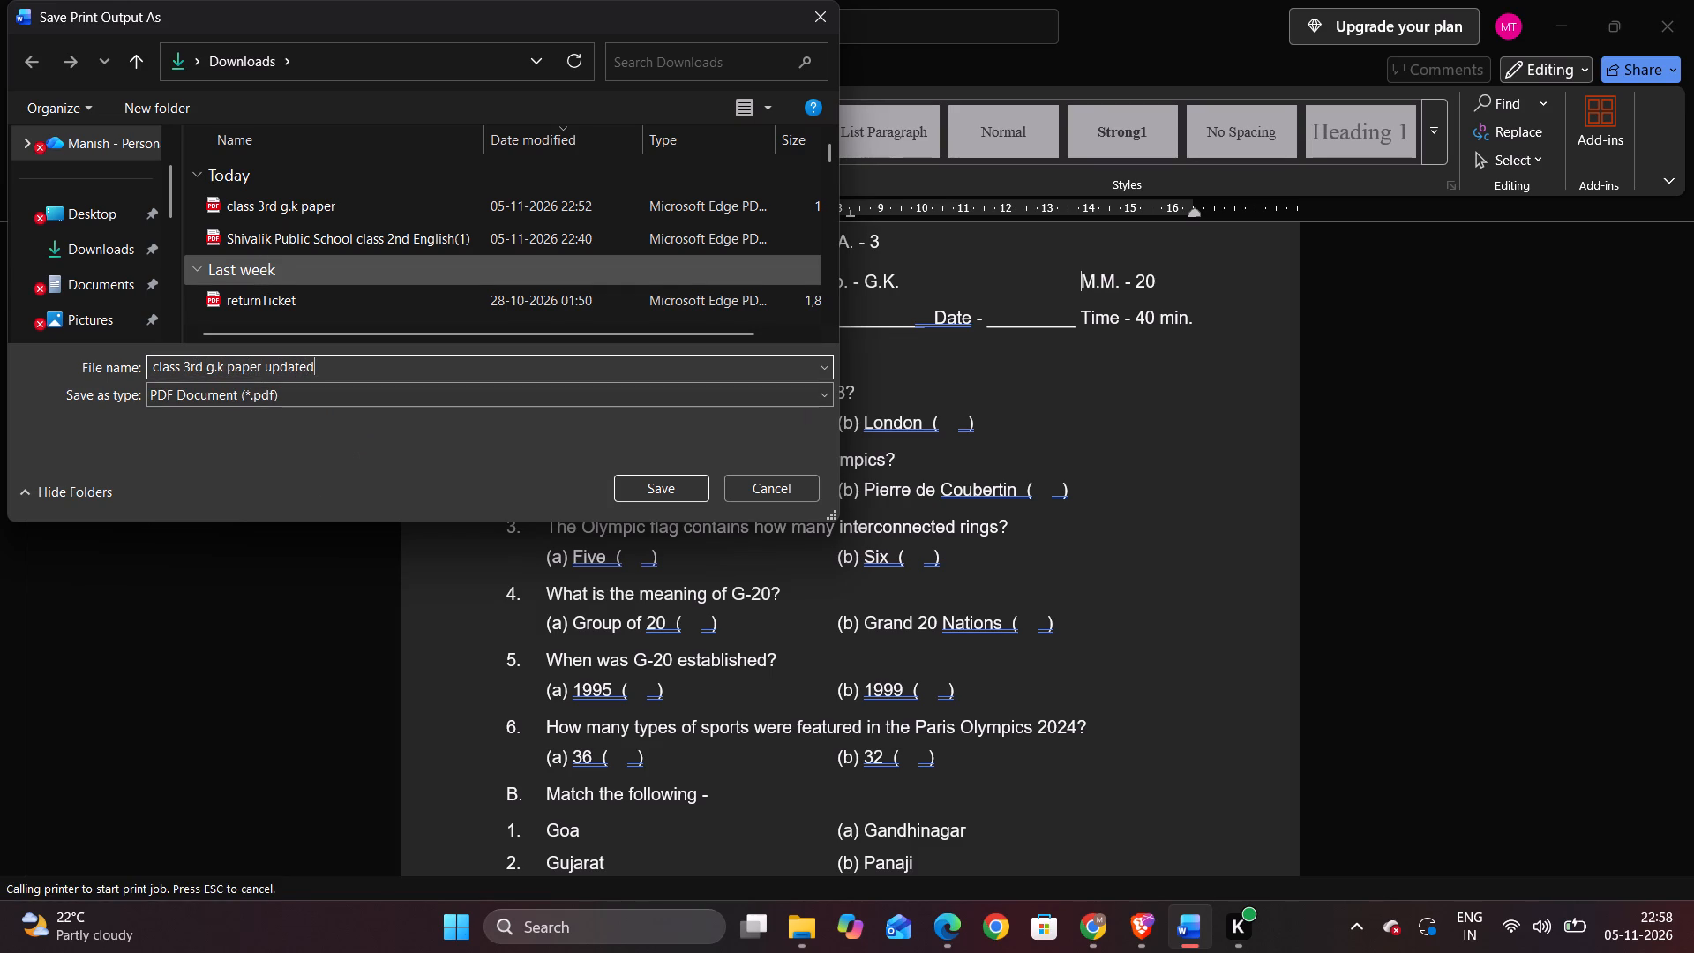
key(Return)
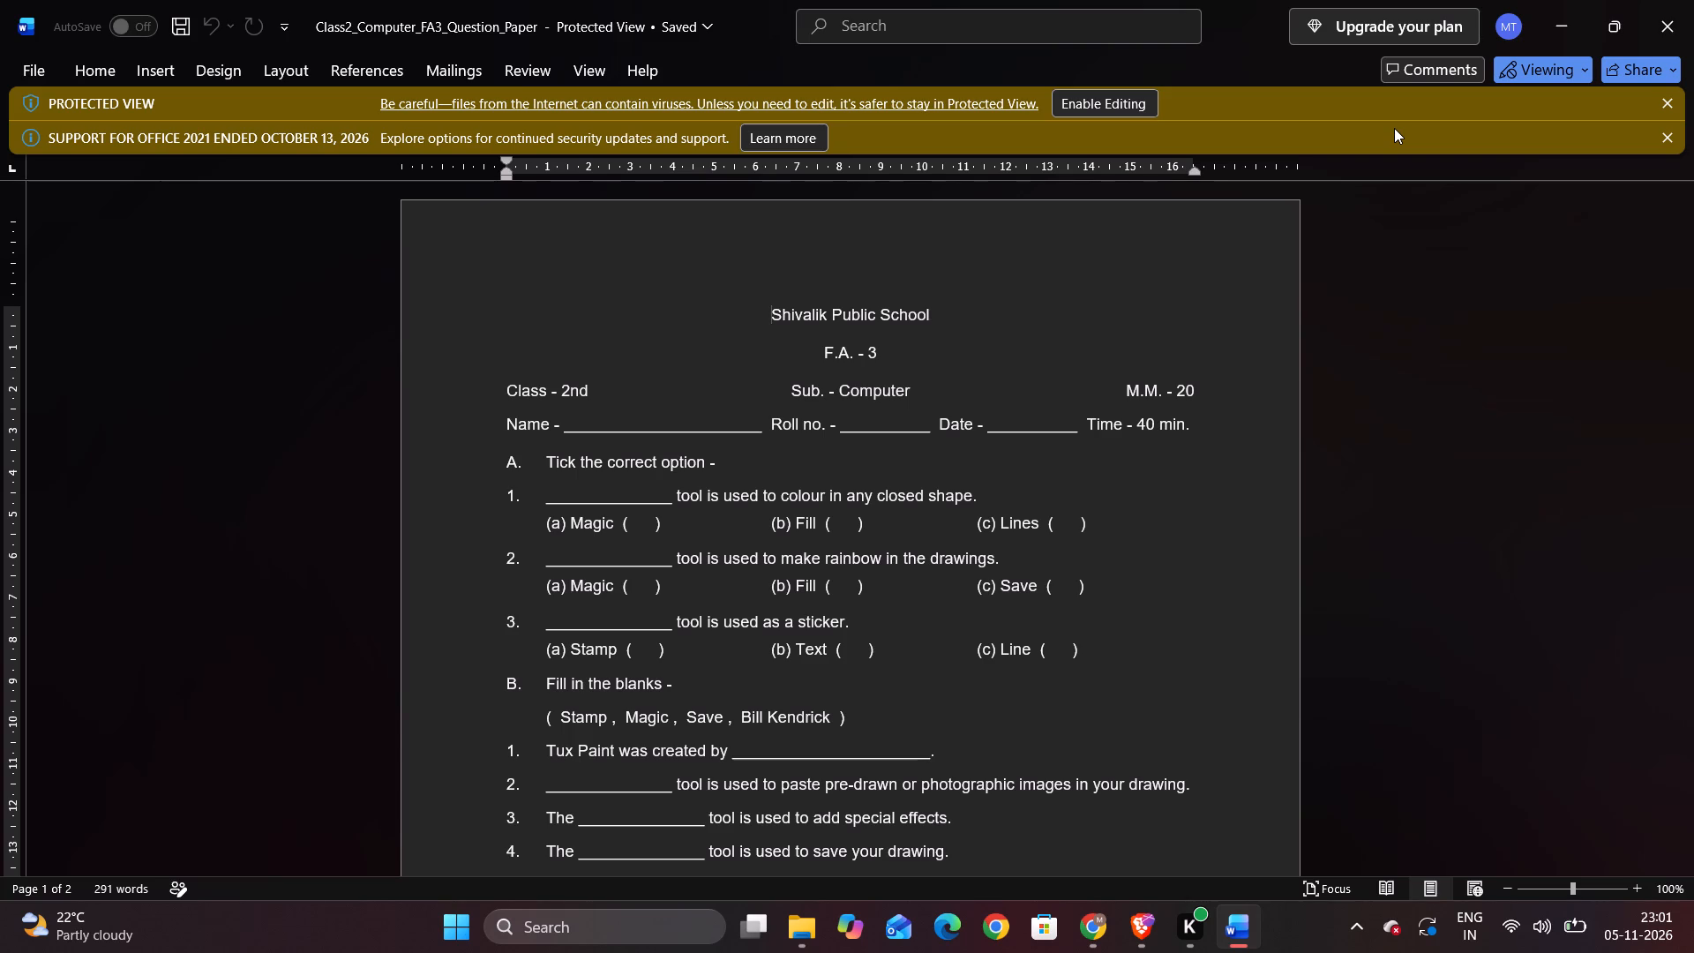
scroll(1095, 592, down, 1)
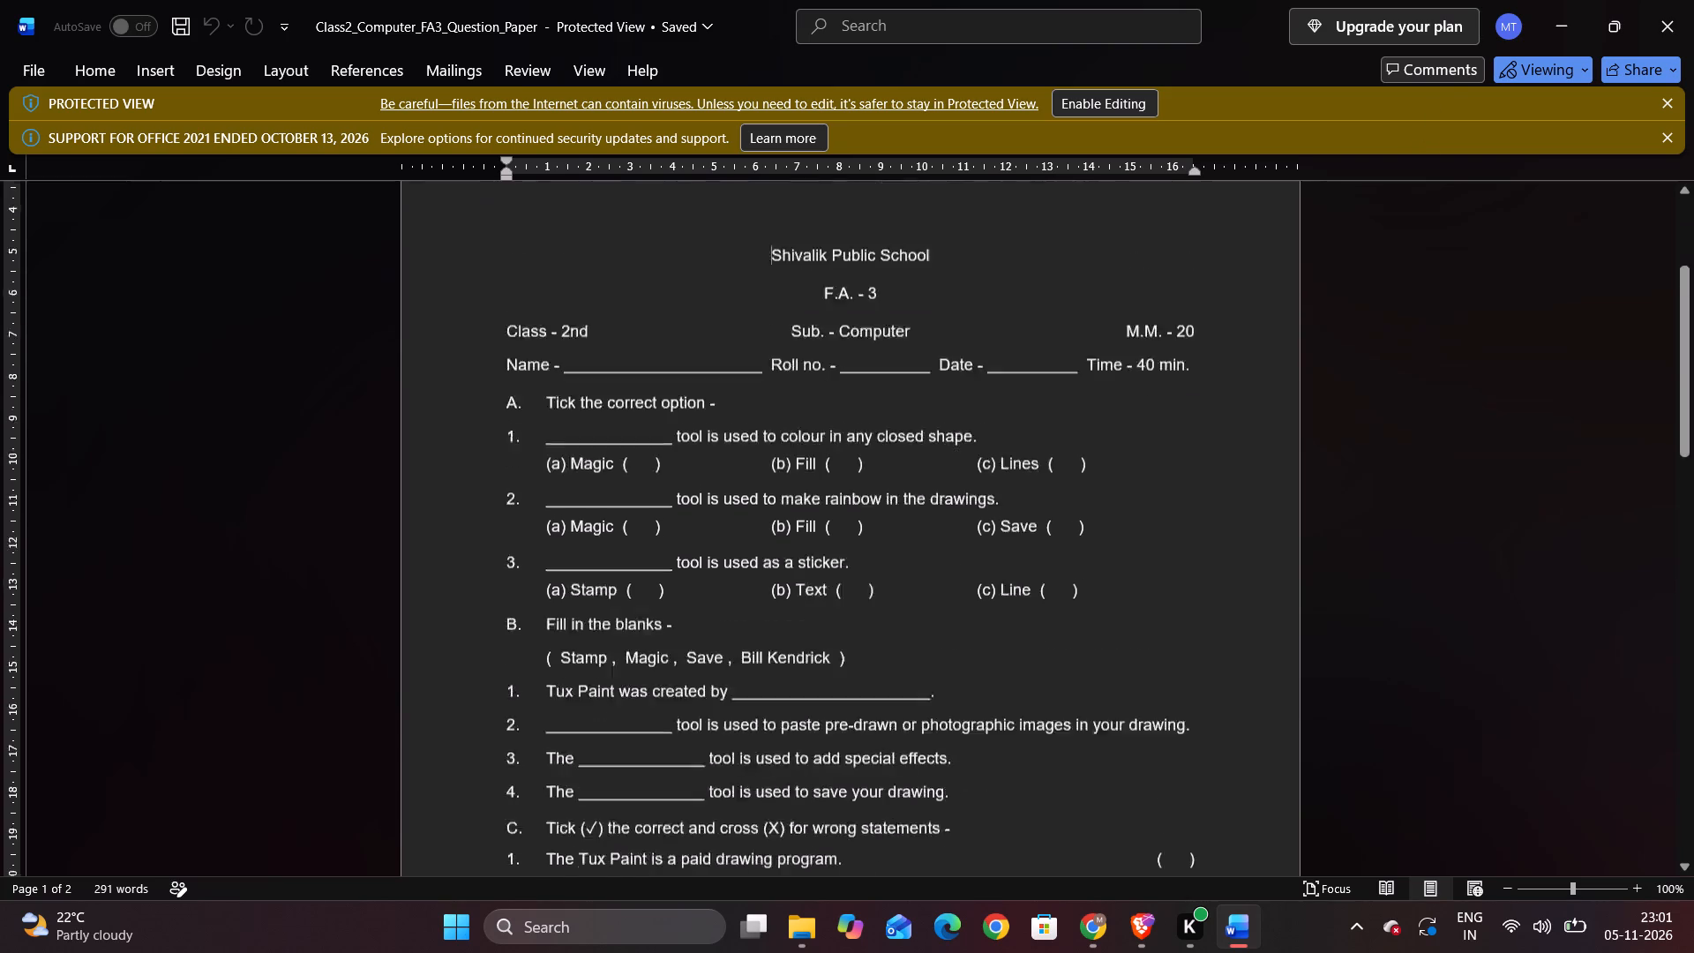
scroll(1095, 592, down, 1)
click(1111, 94)
scroll(794, 369, up, 3)
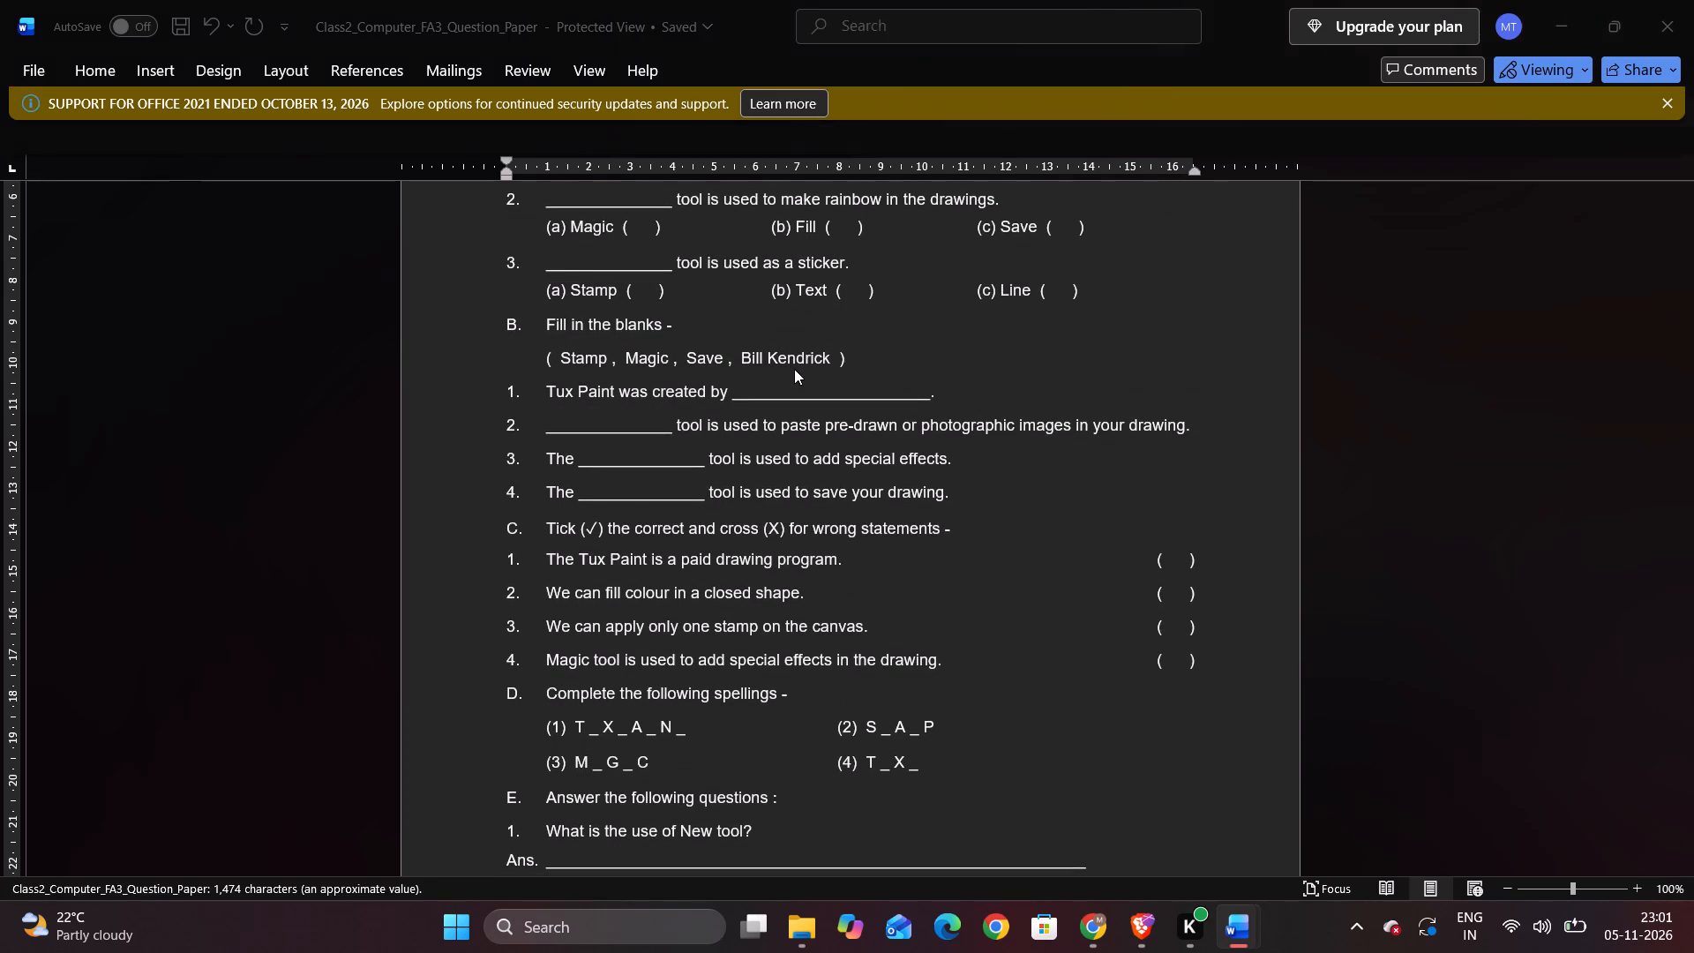
Set the font size of the whole Class 2 computer question paper to 12.
scroll(794, 369, up, 20)
scroll(794, 369, up, 15)
key(ctrl+a)
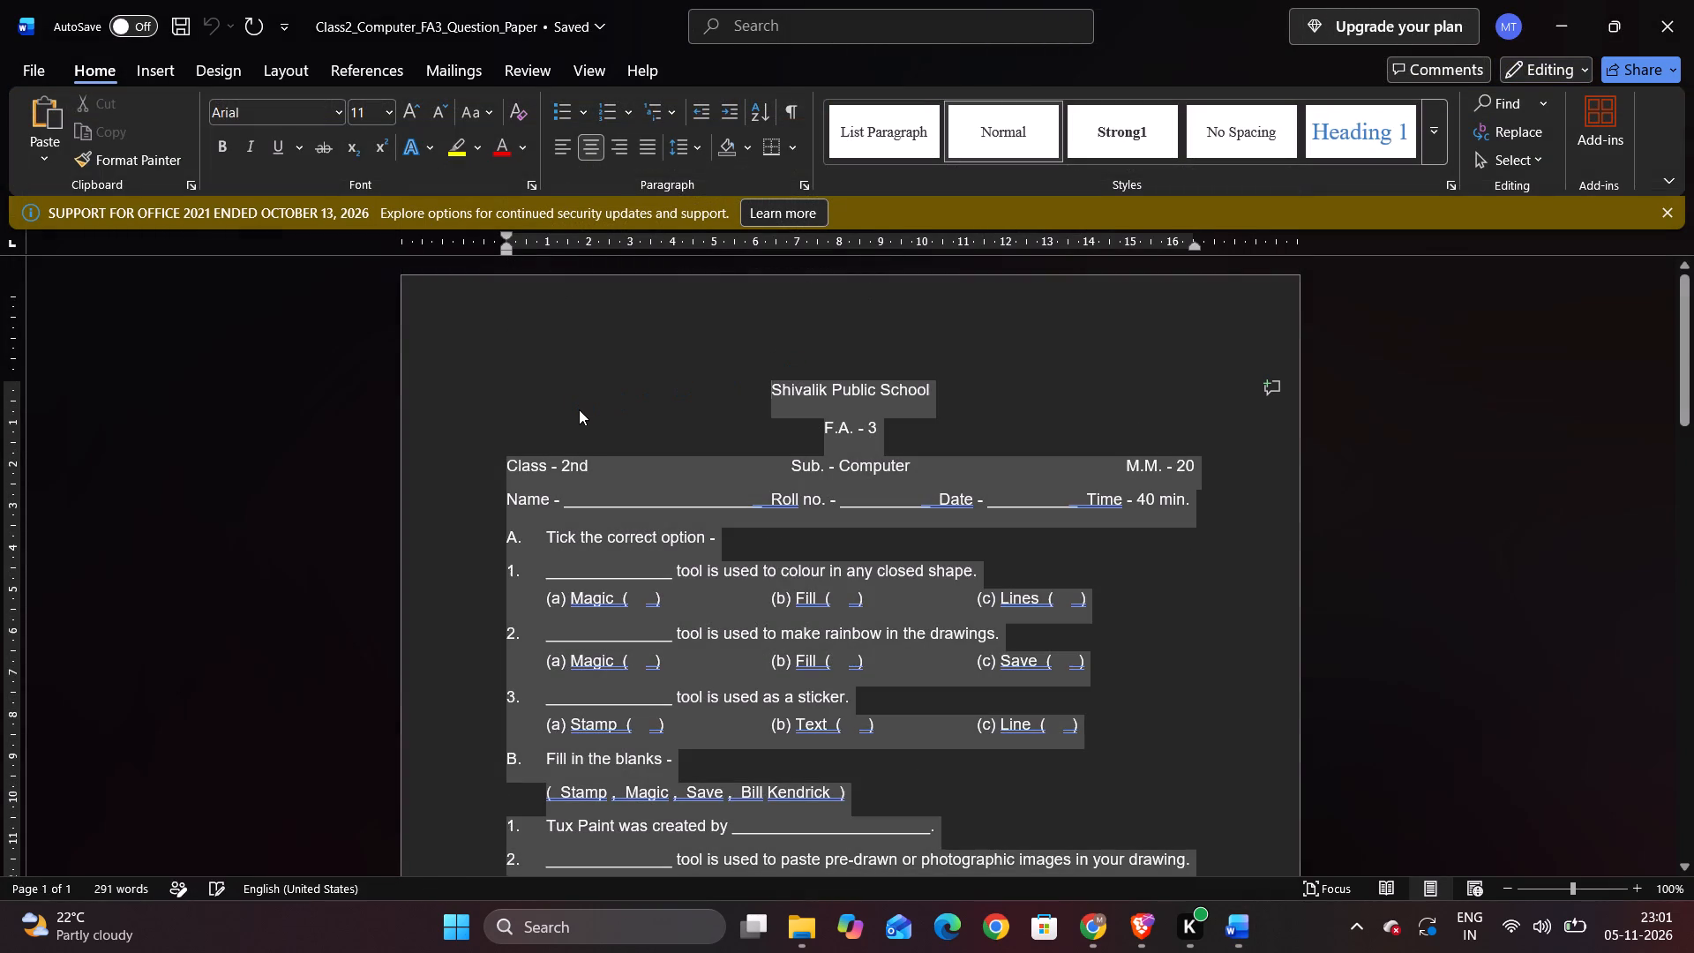
click(385, 101)
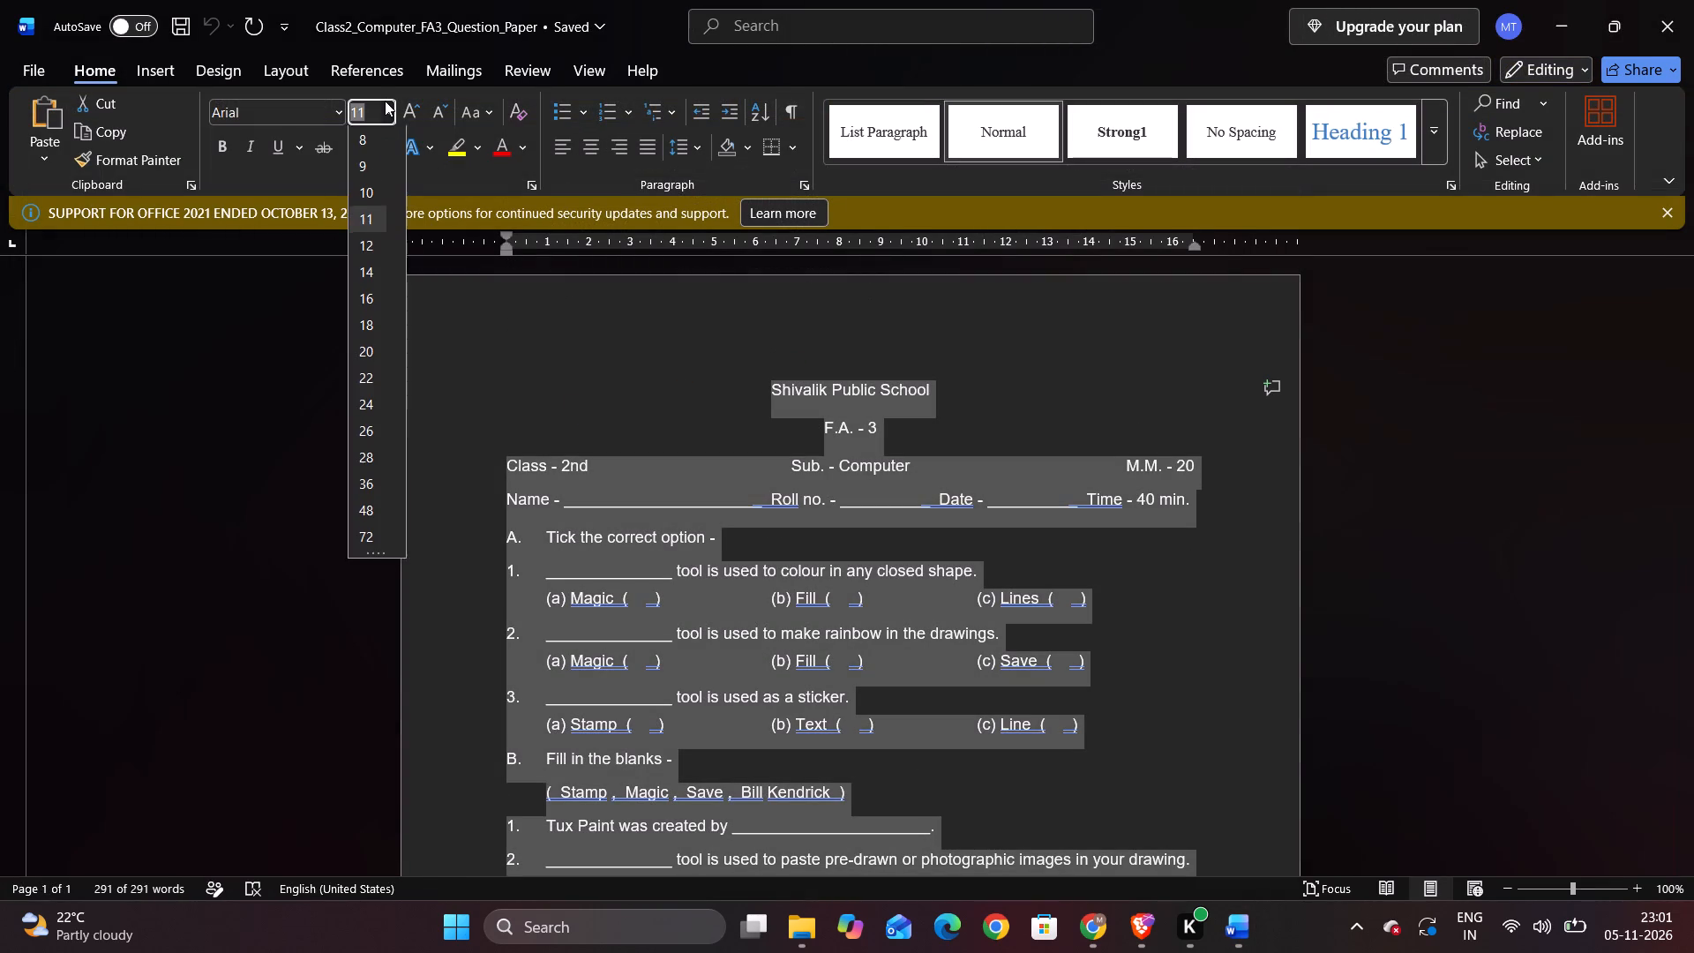
click(356, 242)
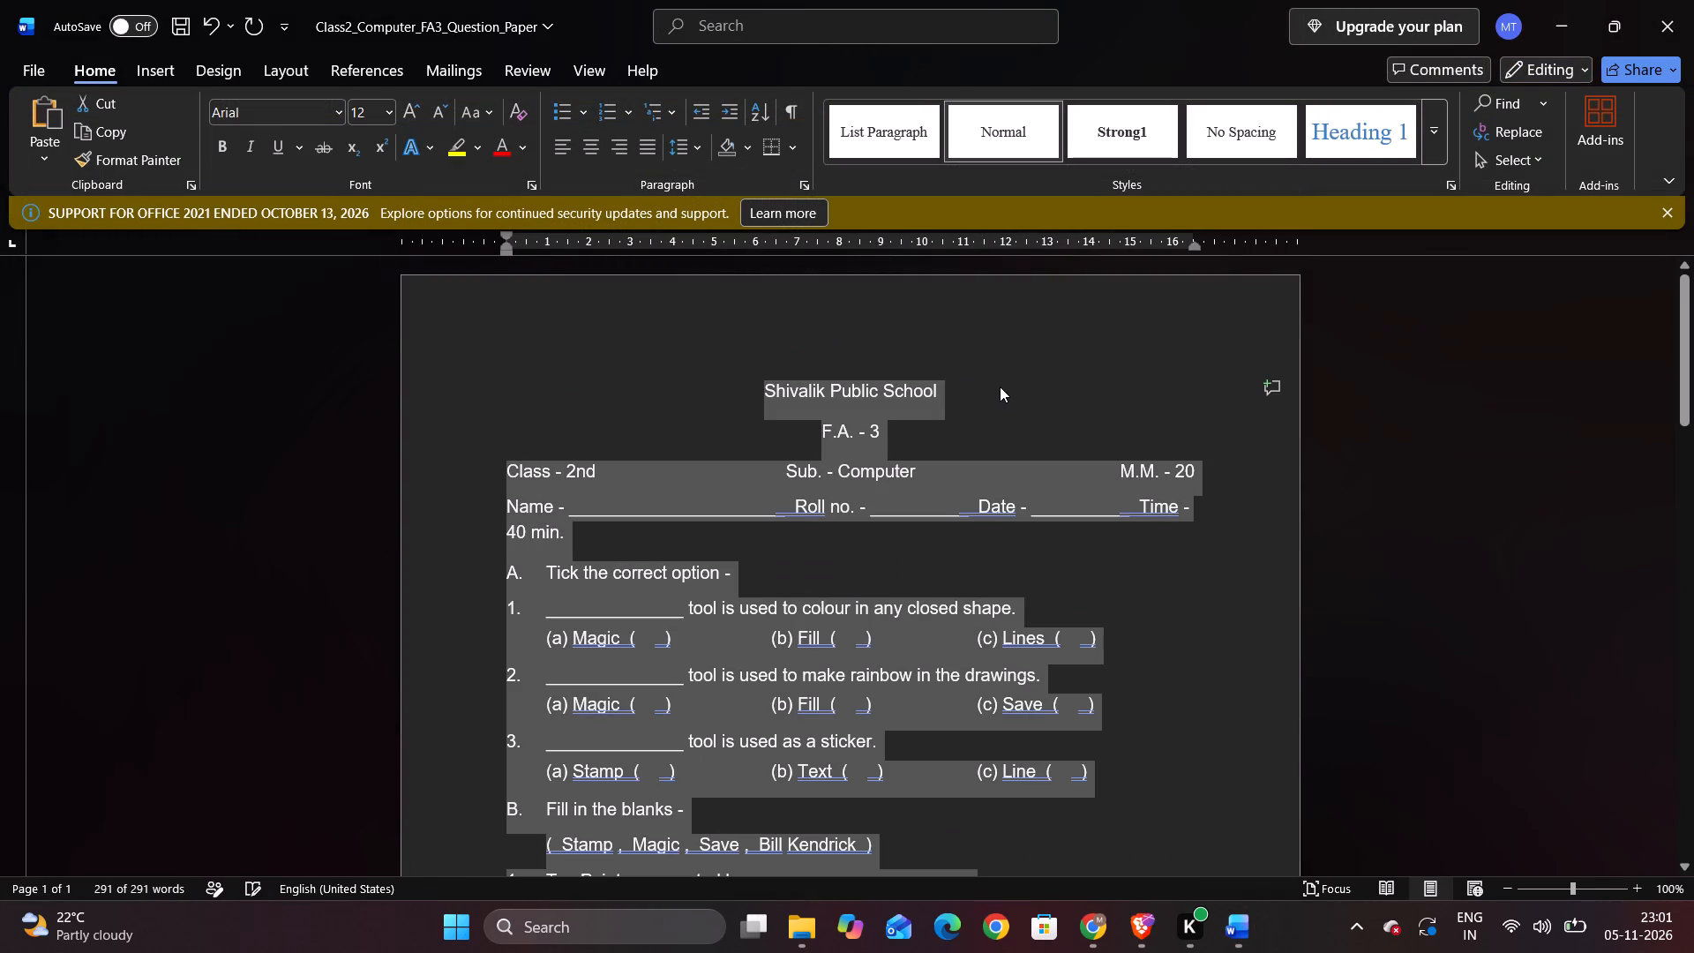
click(1012, 389)
Shorten the Date blank in the header by two underscores to draw Time - 40 min. back along the line.
scroll(1029, 545, down, 1)
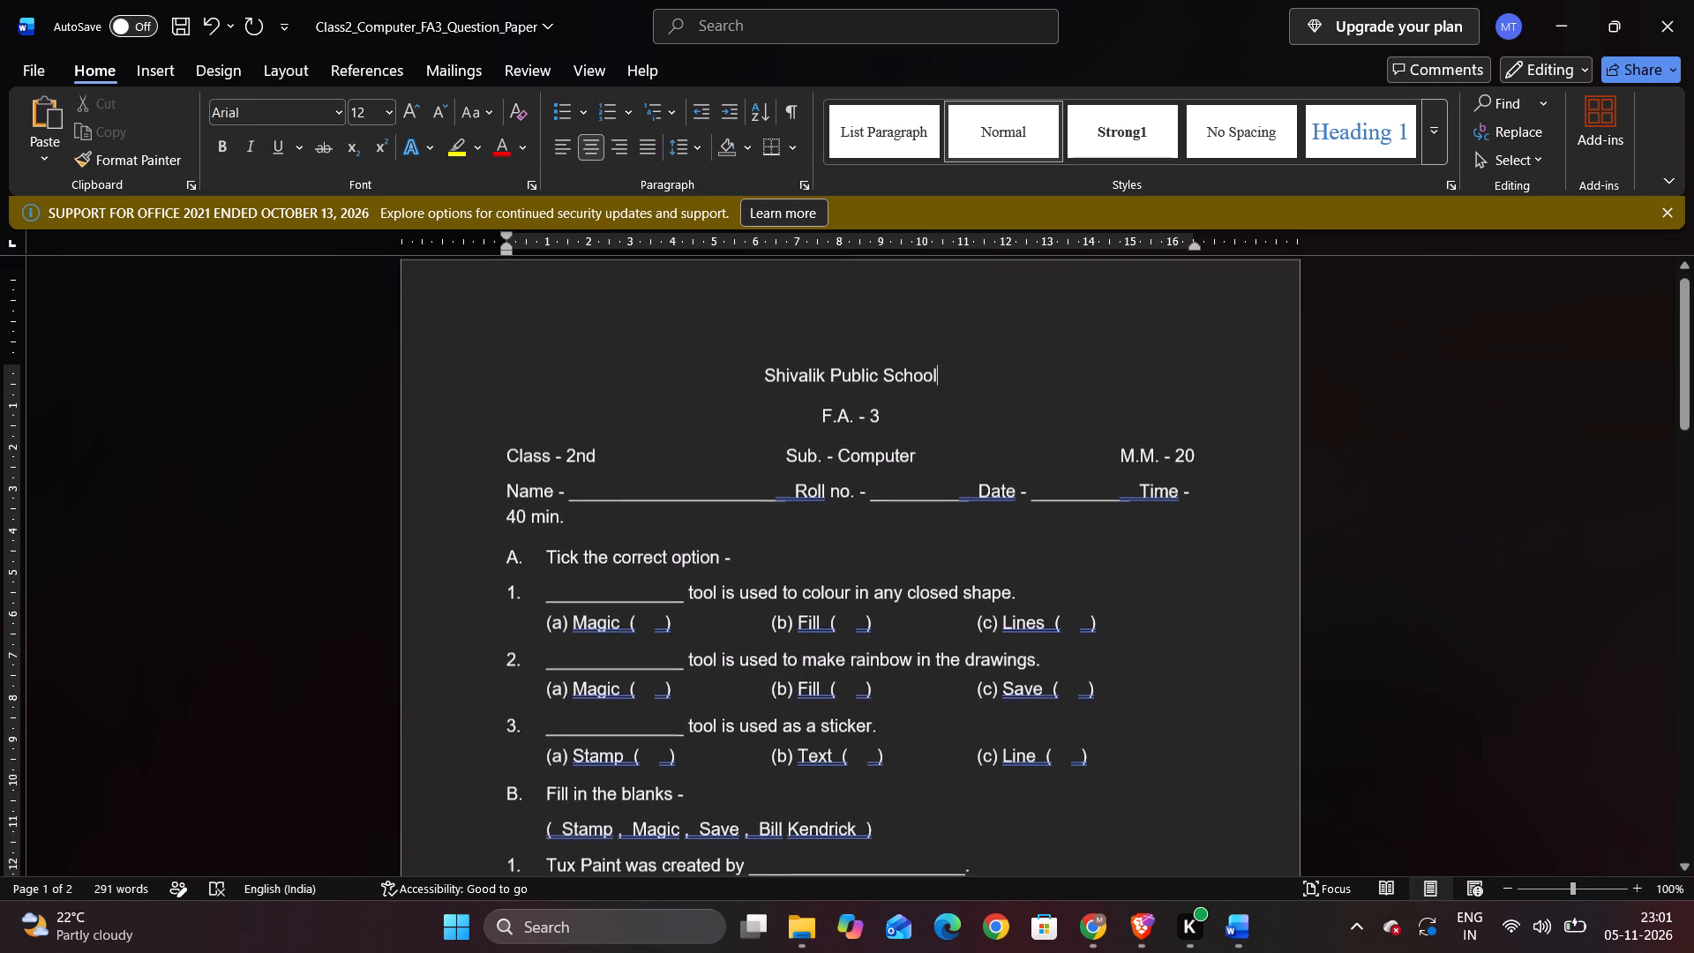
scroll(1029, 545, down, 1)
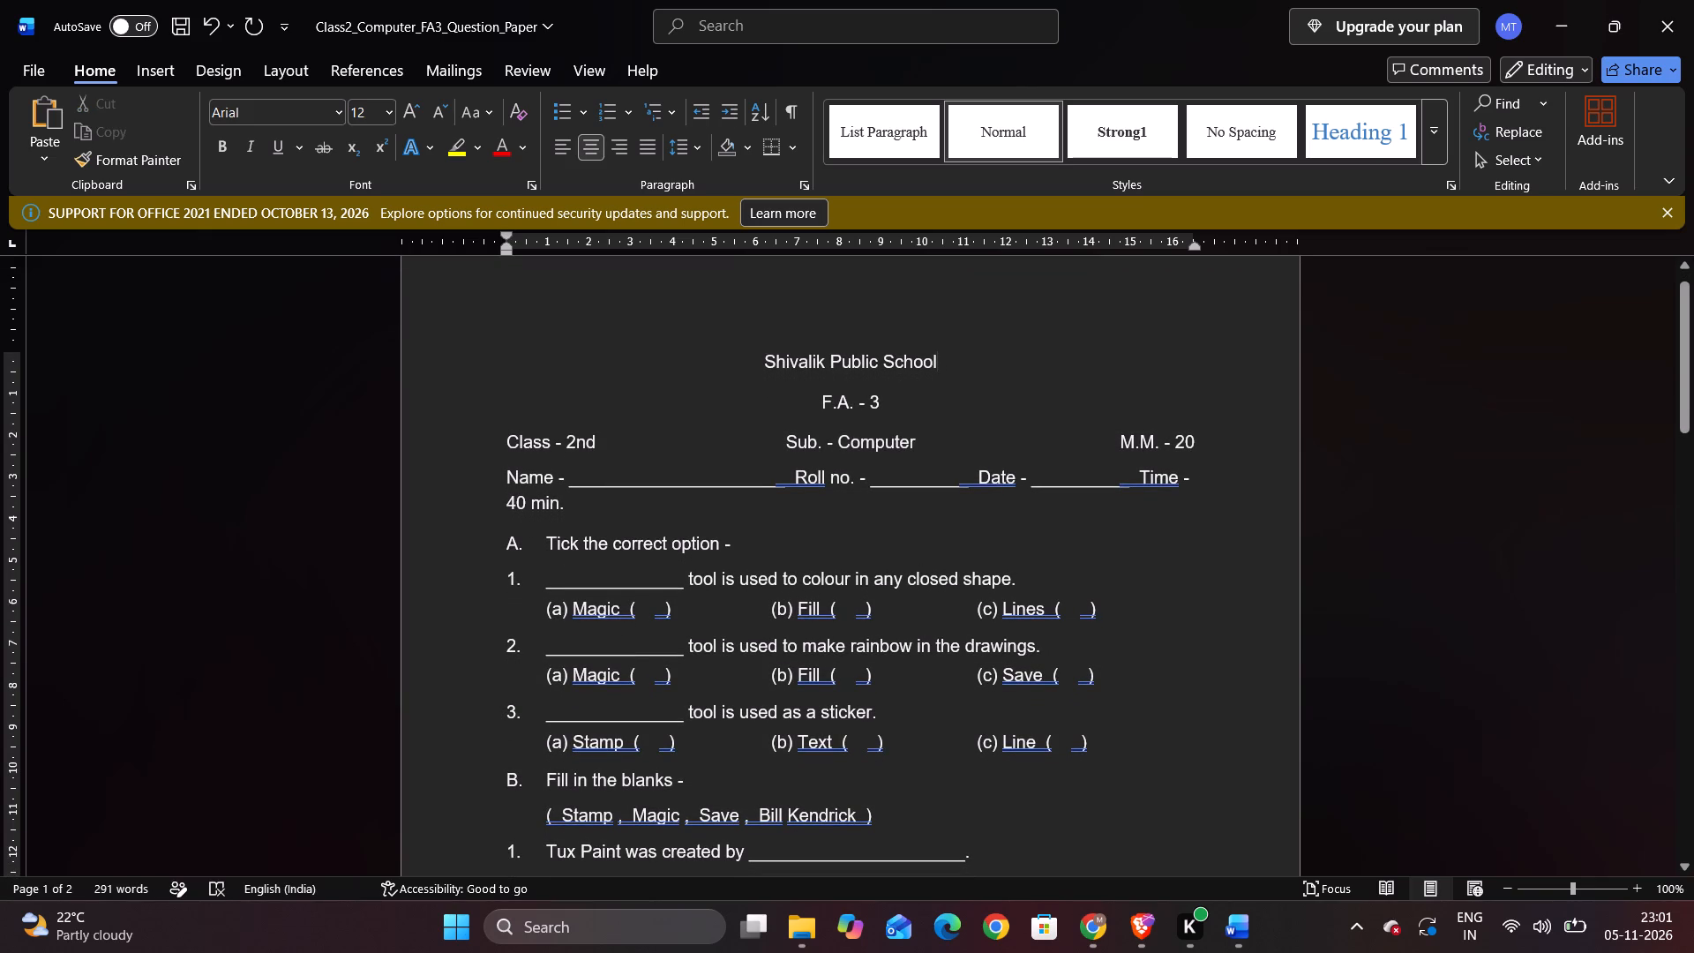
click(1134, 483)
key(Left)
key(Left)
key(BackSpace)
key(BackSpace)
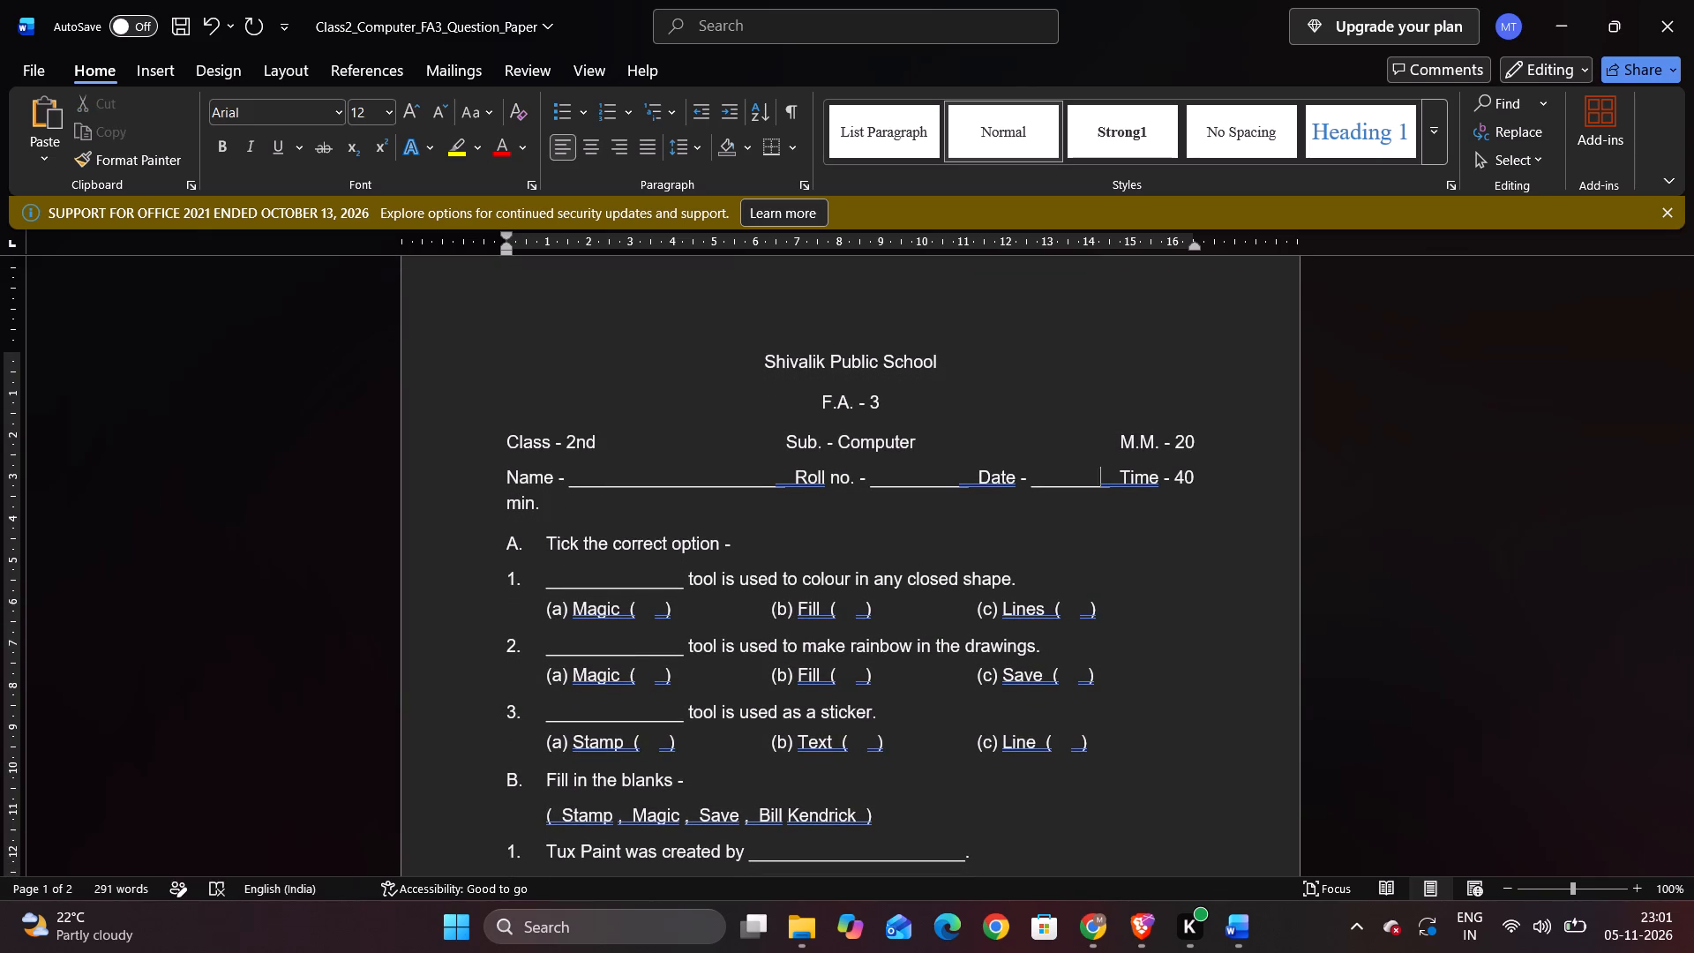
Shorten the Name blank so that Roll no., Date and Time - 40 min. fit on one header line.
key(Left)
key(Left)
key(Left)
key(Left)
key(Left)
key(Left)
key(Left)
key(Left)
key(Left)
key(Left)
key(Left)
key(Left)
key(Left)
key(Left)
key(Left)
key(Left)
key(Left)
key(Left)
key(Left)
key(Left)
key(BackSpace)
key(BackSpace)
key(BackSpace)
key(BackSpace)
key(BackSpace)
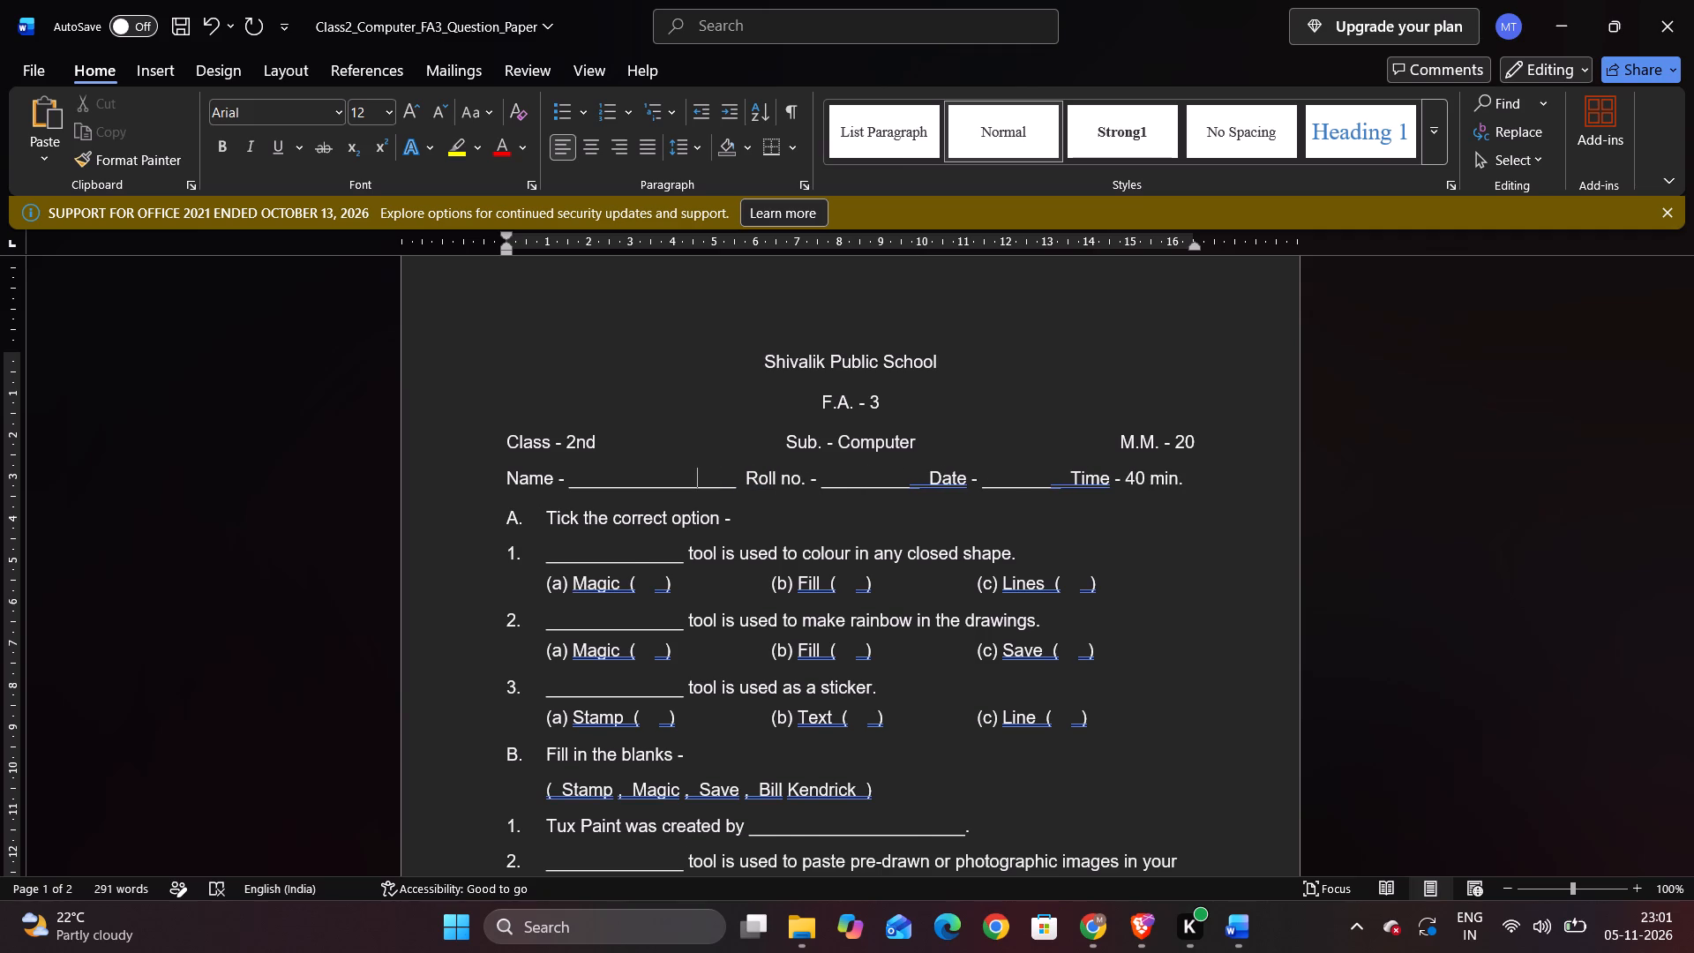
Widen the gap between the Date blank and Time - 40 min. by two spaces.
click(1070, 479)
key(space)
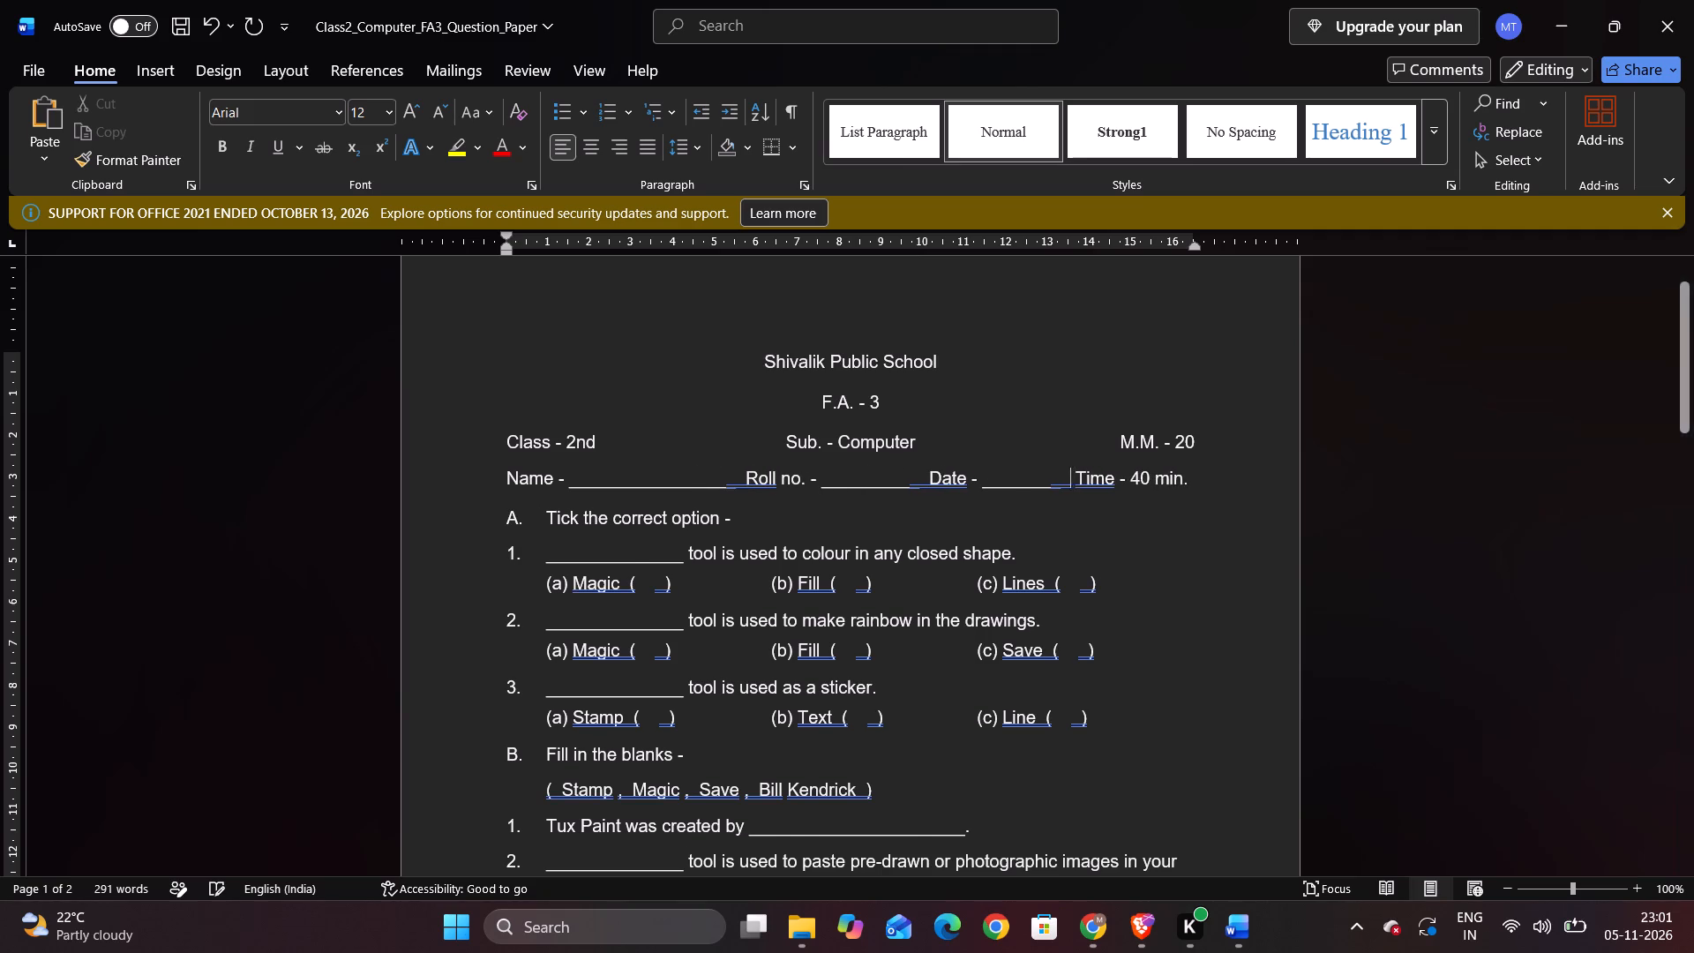
key(space)
key(space)
key(BackSpace)
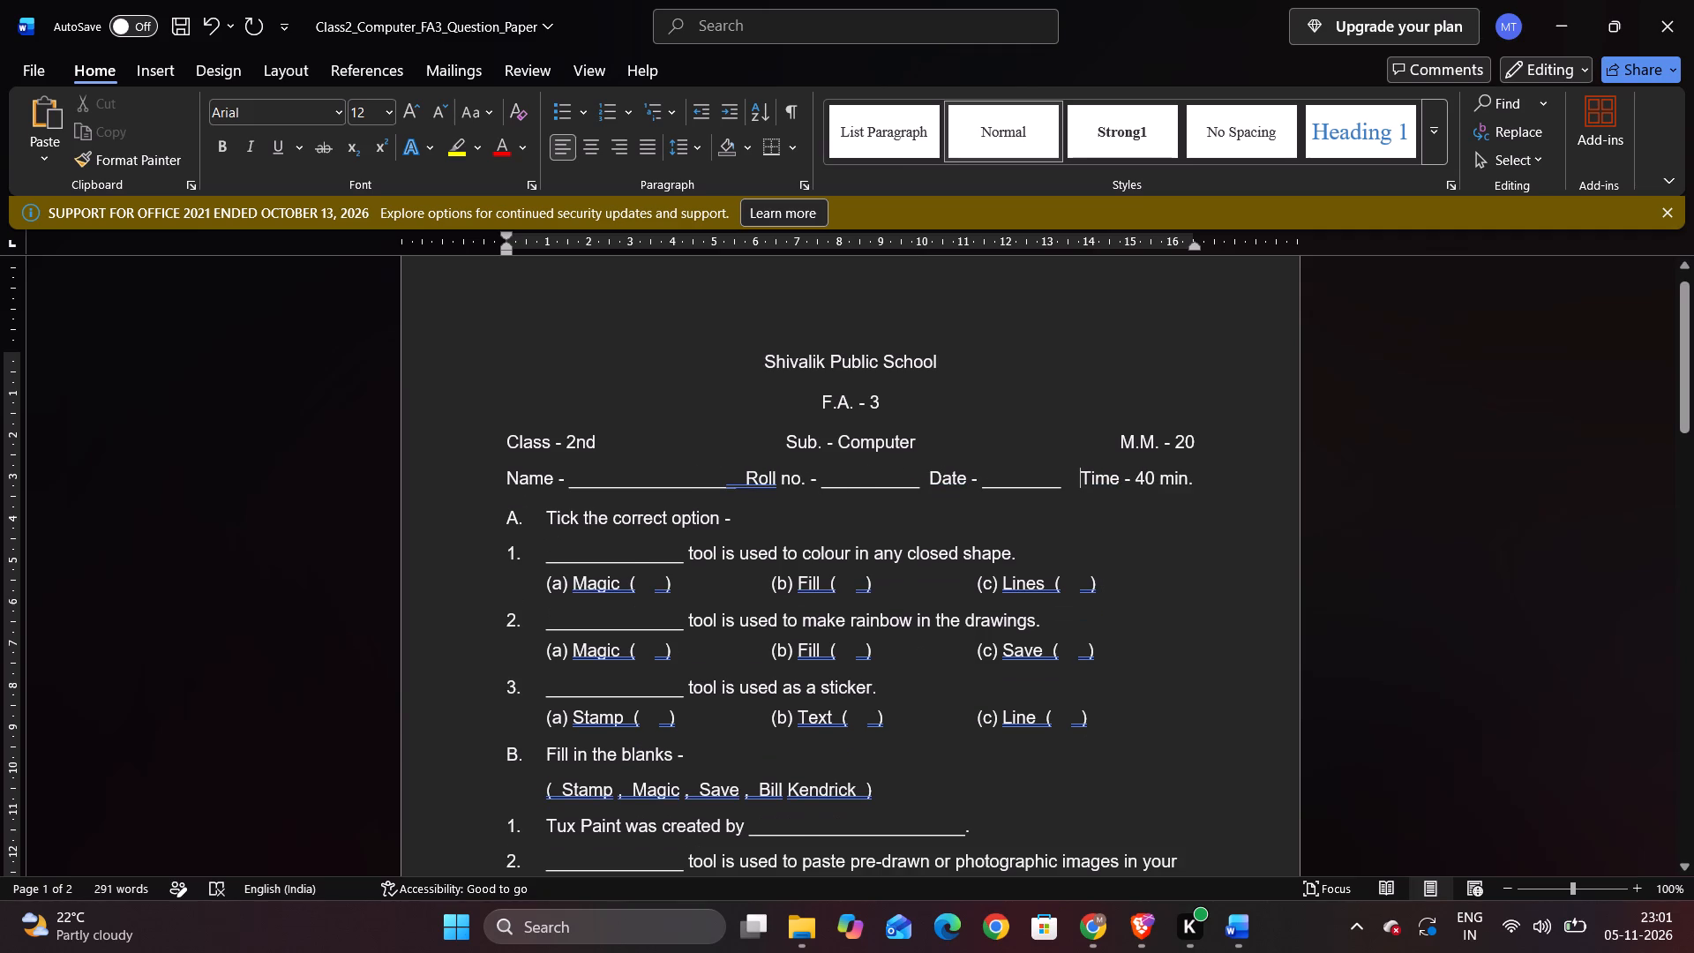
Delete the 3 after F.A. in the heading, and undo that together with the last space removal before Time.
click(1121, 427)
key(BackSpace)
key(BackSpace)
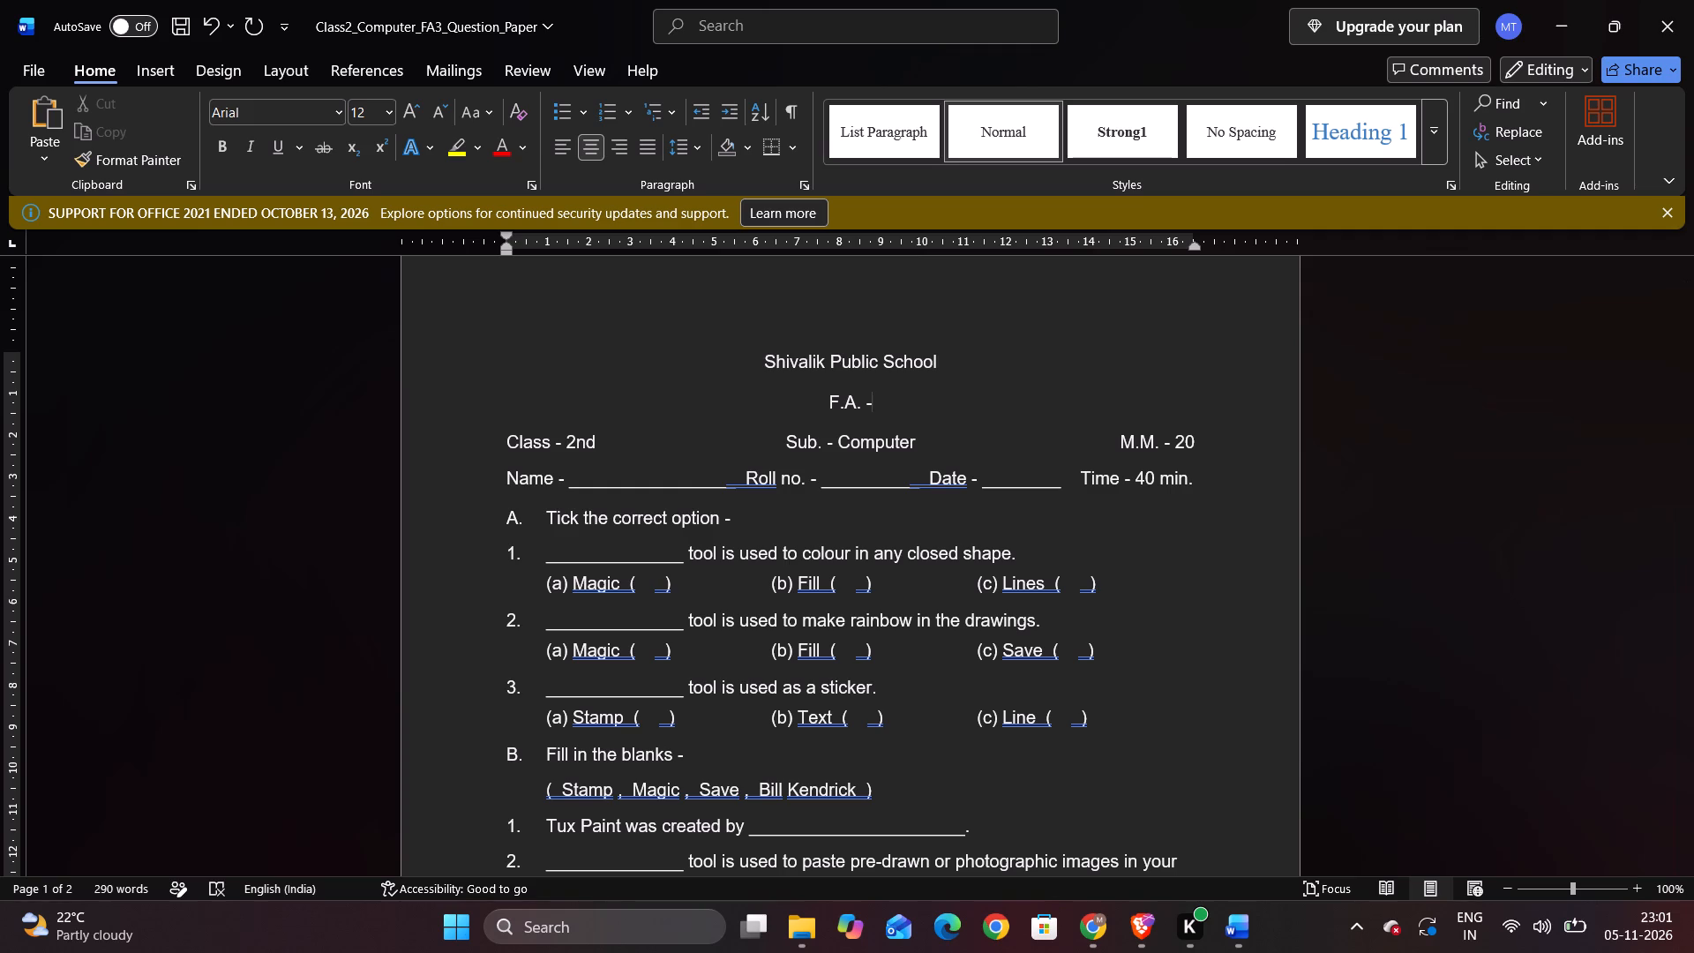
key(ctrl+z)
key(ctrl+z)
key(ctrl+z)
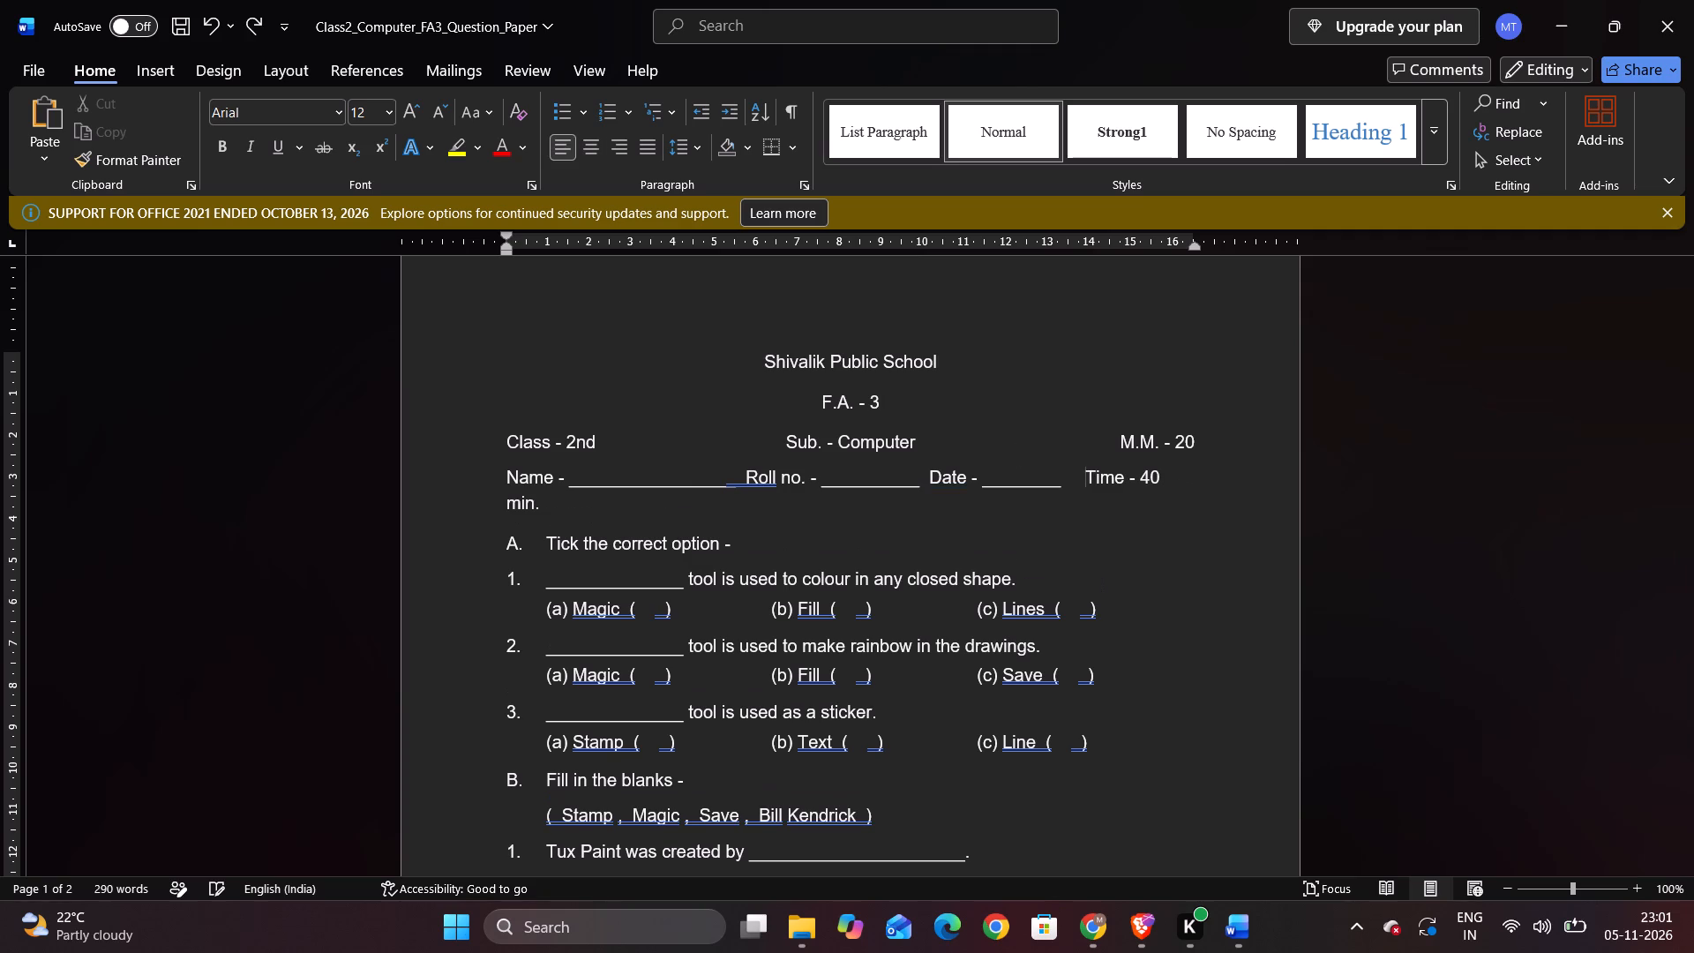
key(ctrl+z)
key(ctrl+y)
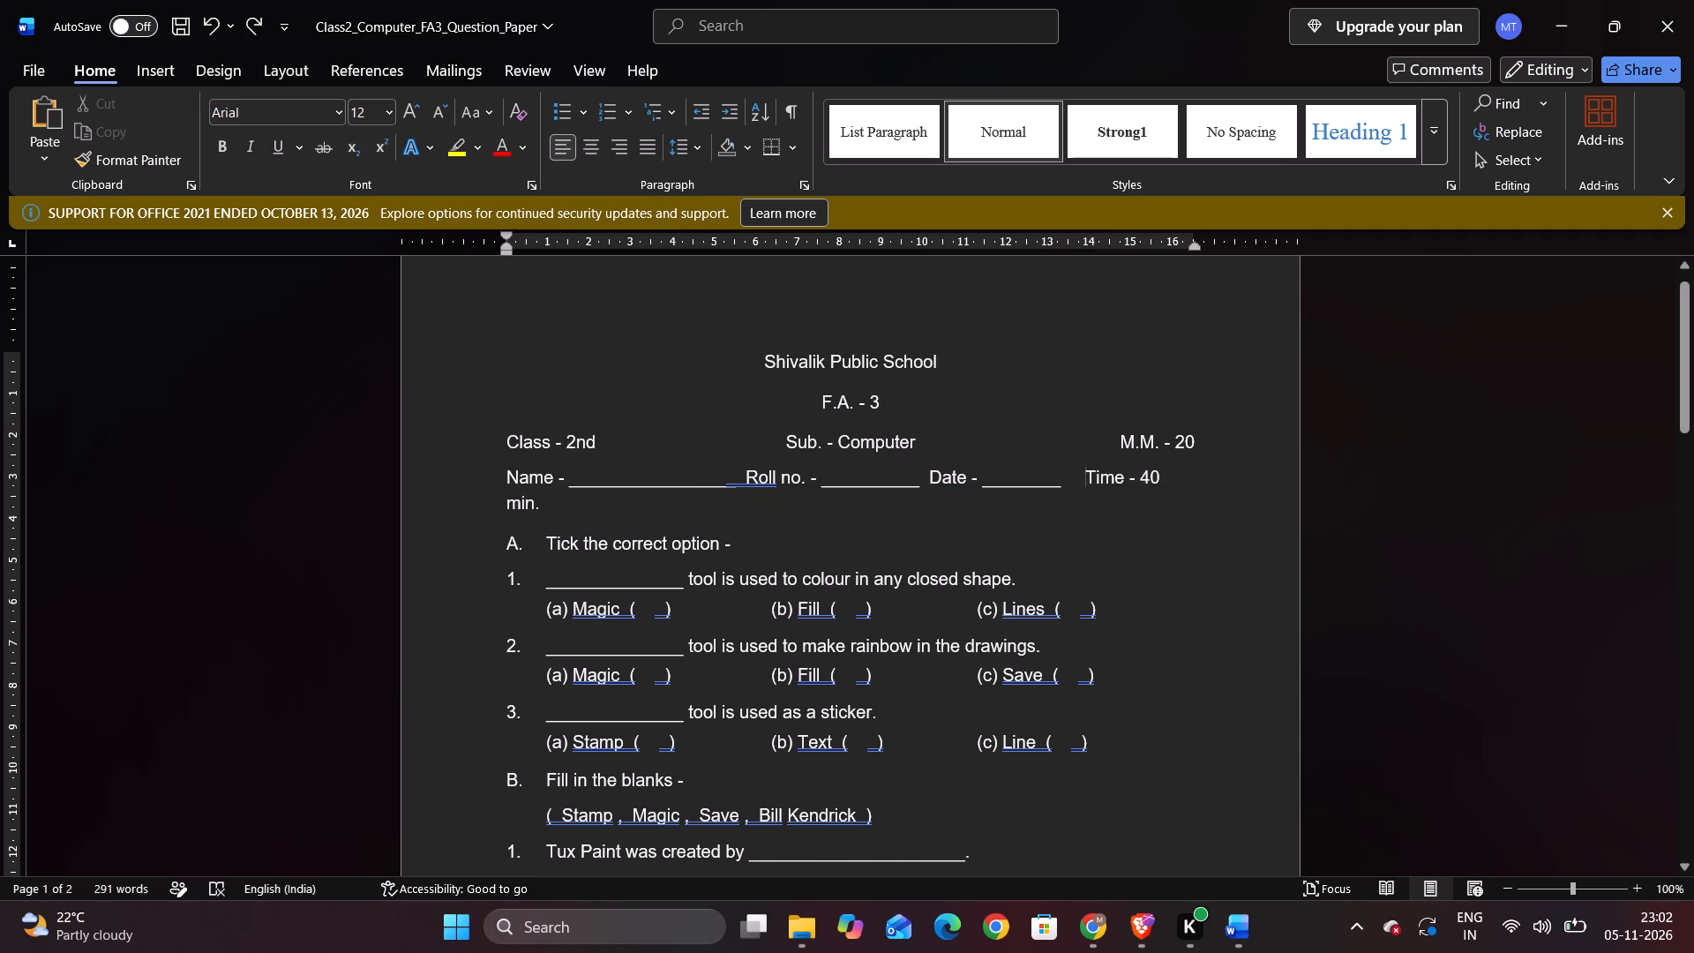
Replace the tab gap before M.M. - 20 on the Class line with plain spaces.
click(1111, 445)
key(BackSpace)
key(BackSpace)
key(ctrl+z)
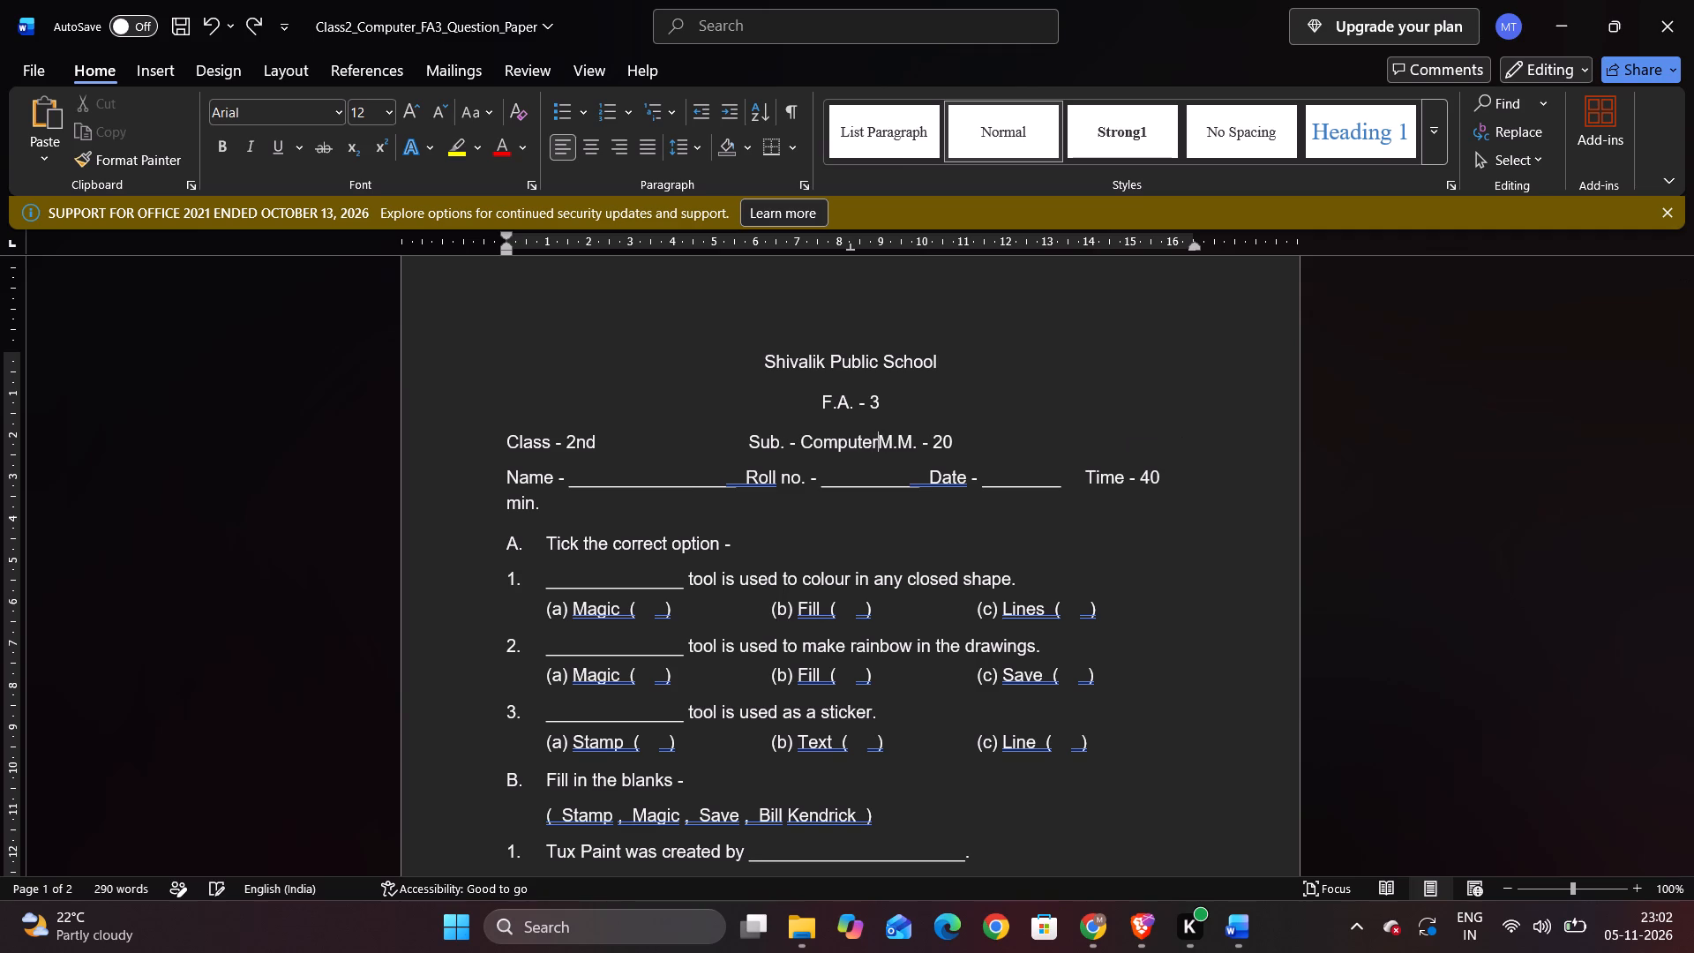
key(ctrl+z)
key(BackSpace)
key(space)
key(ctrl+z)
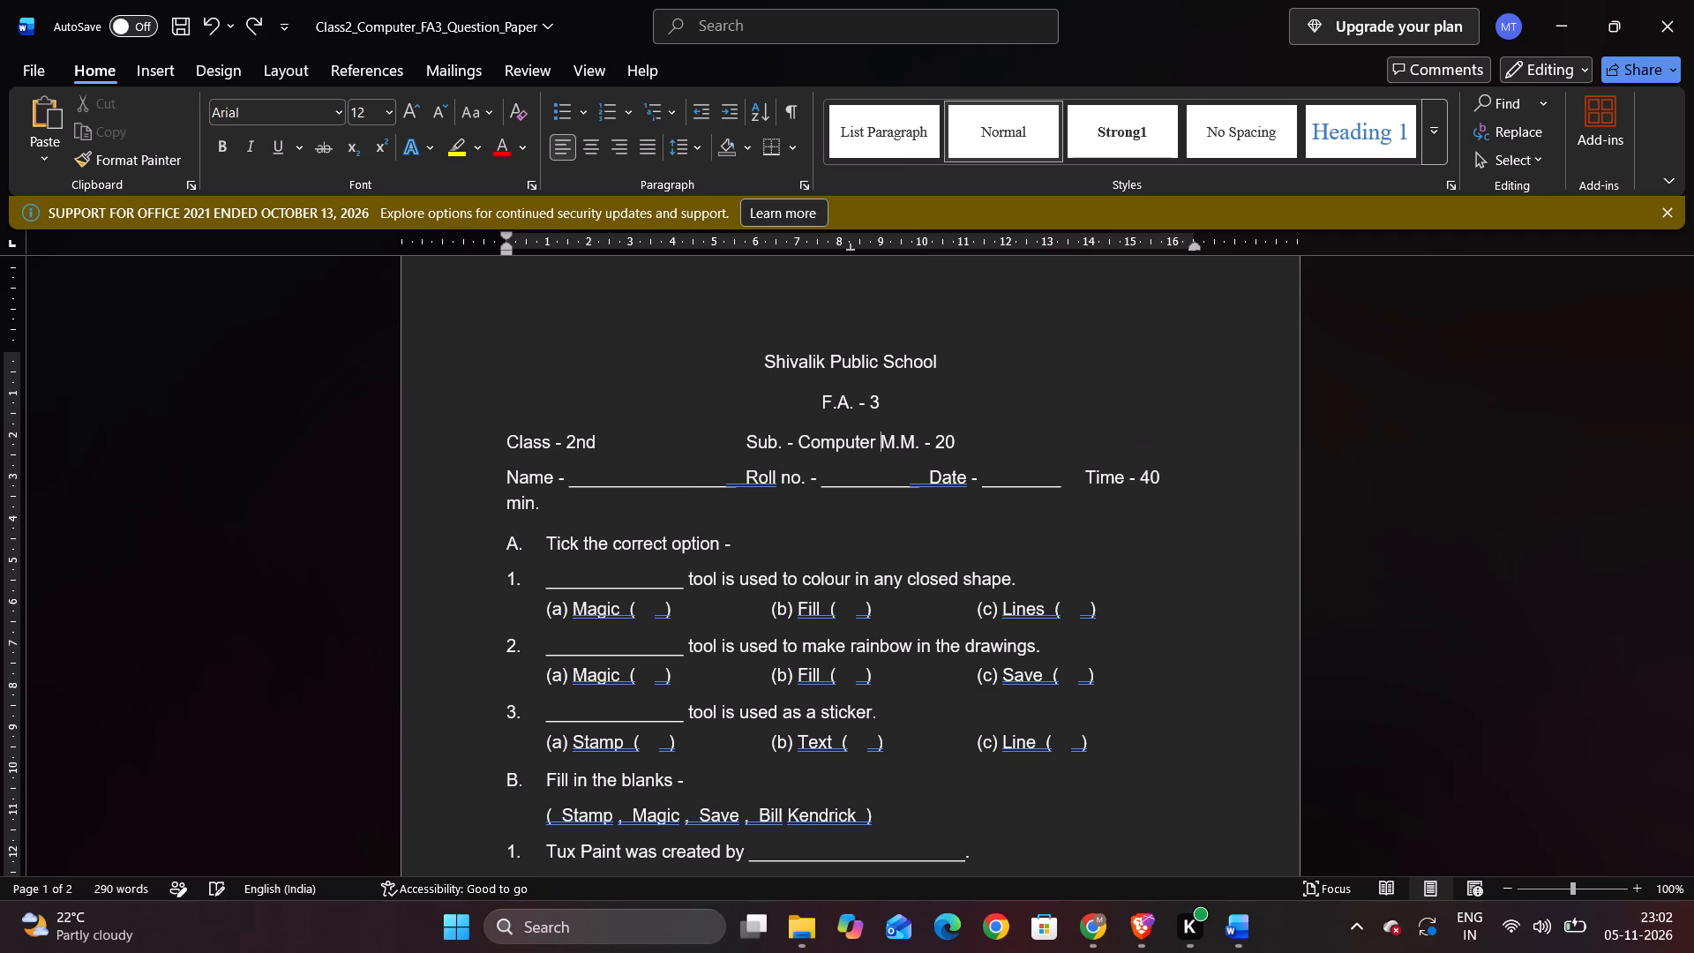
key(ctrl+z)
key(space)
key(space)
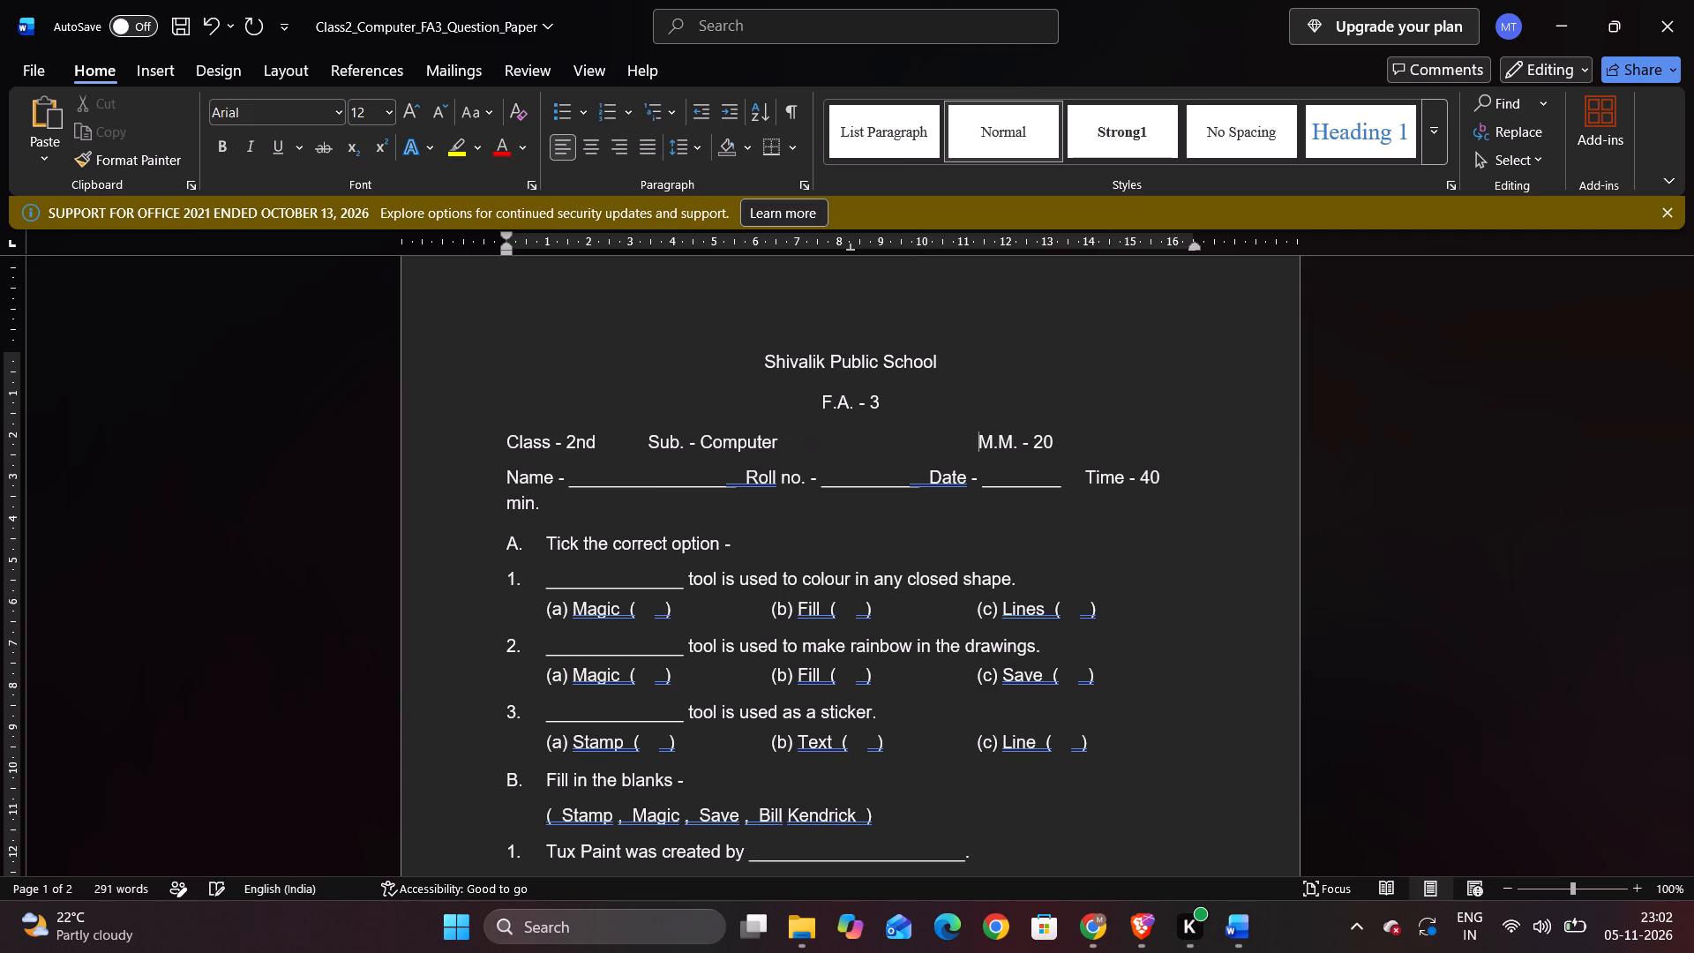
Insert spaces between Class - 2nd and Sub. - Computer to shift the subject to the centre of the line.
click(645, 427)
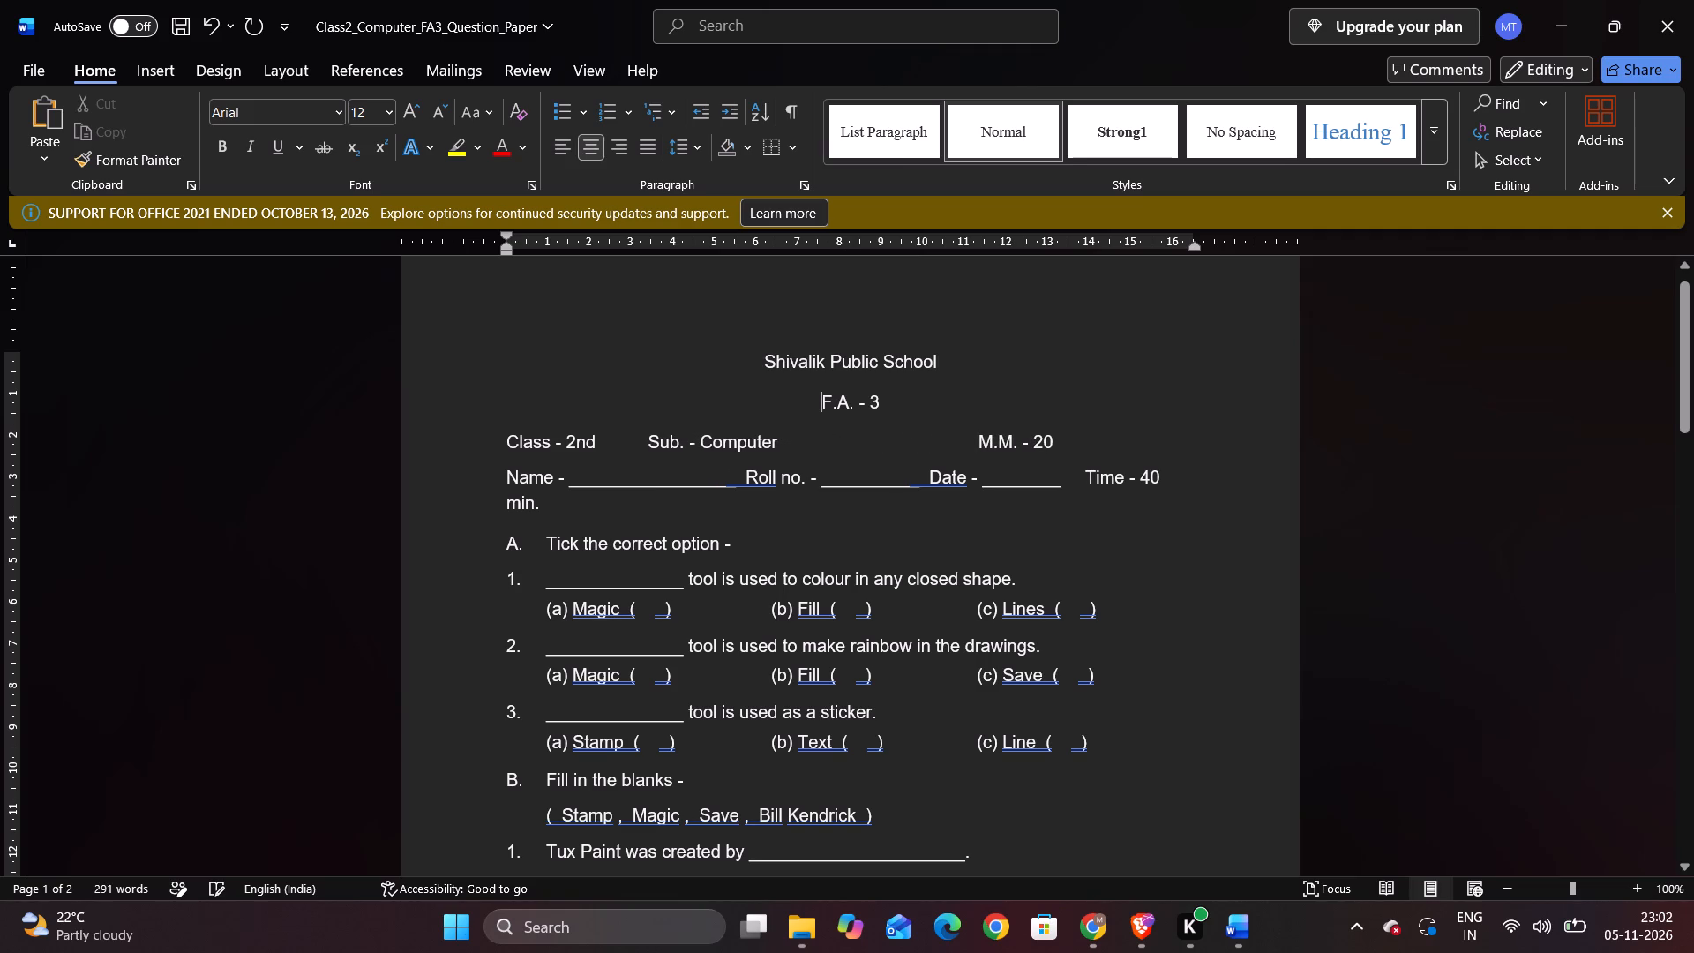
click(644, 437)
key(space)
key(space)
key(space)
key(space)
key(space)
key(space)
key(space)
key(space)
key(space)
key(space)
key(space)
key(space)
key(space)
key(space)
key(space)
key(space)
key(space)
key(space)
key(space)
key(space)
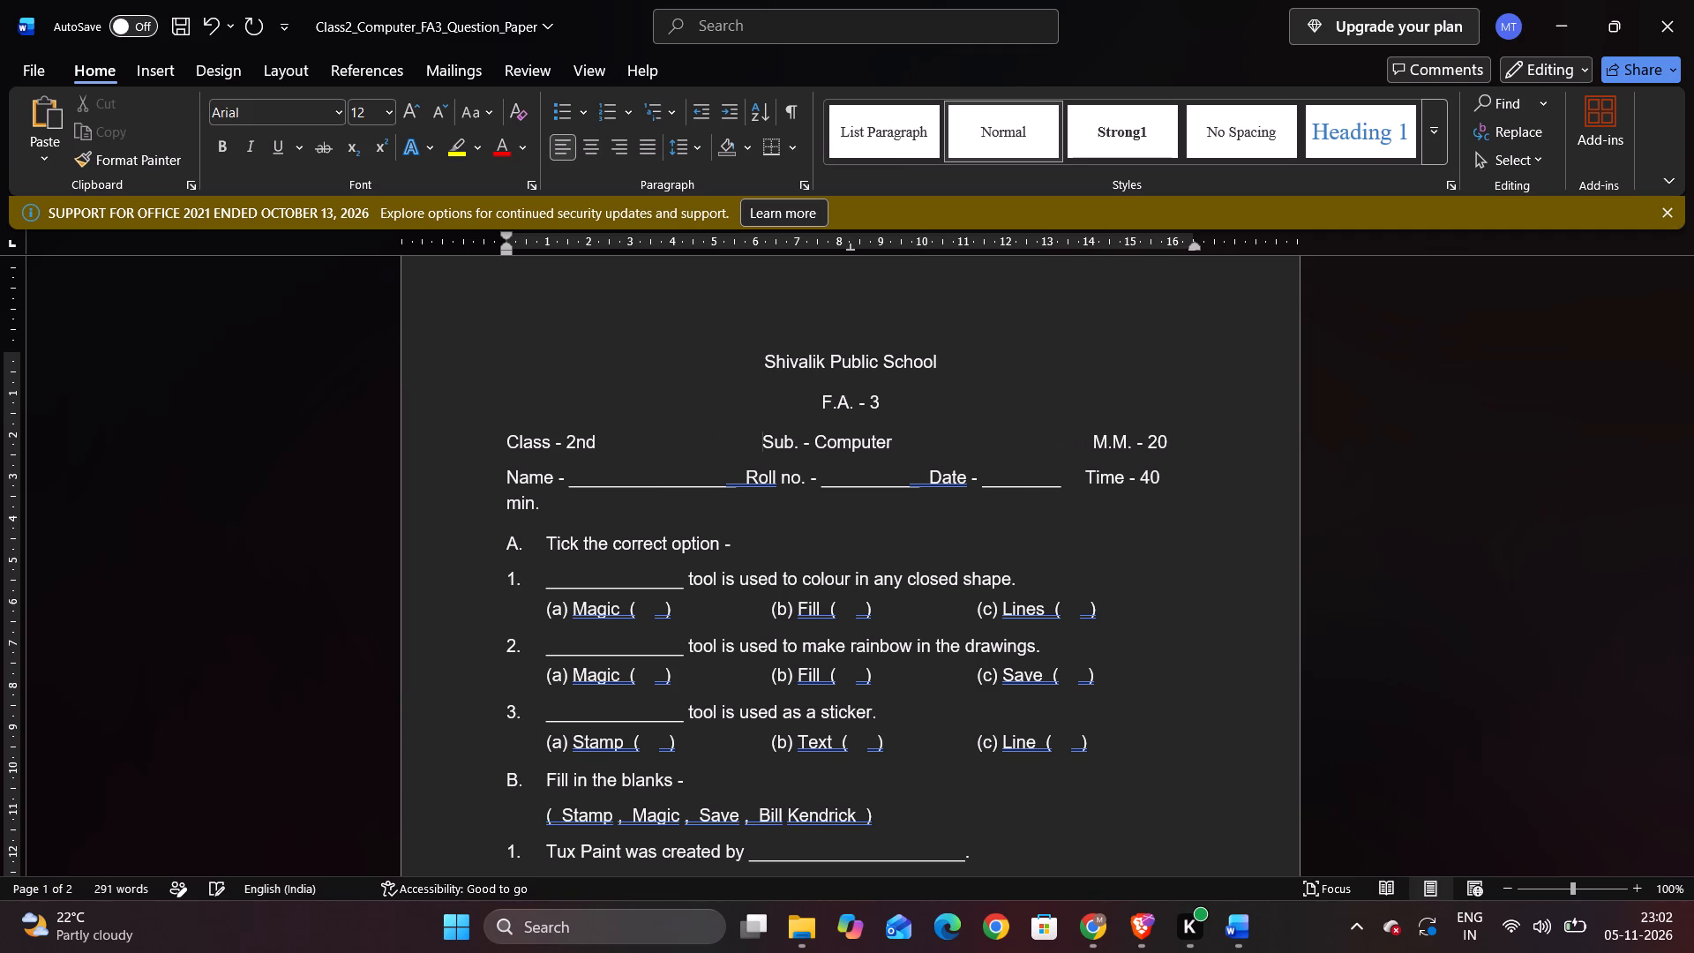
key(BackSpace)
key(BackSpace)
key(BackSpace)
key(BackSpace)
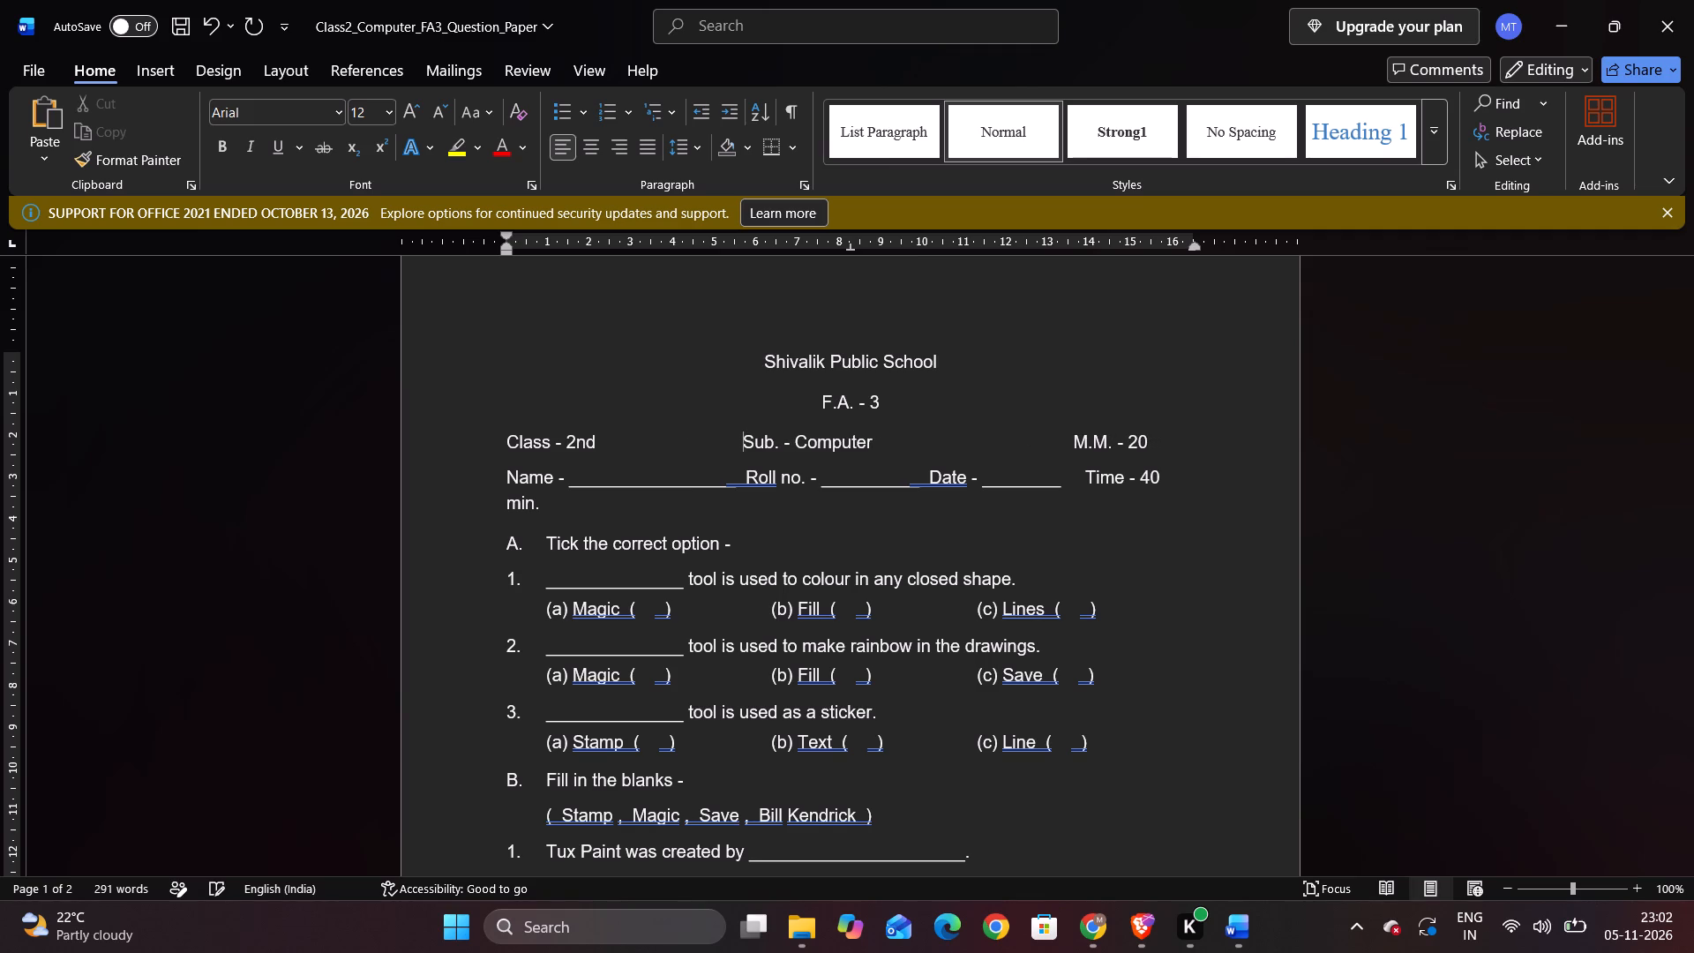
key(BackSpace)
key(space)
key(space)
key(space)
key(space)
key(space)
key(space)
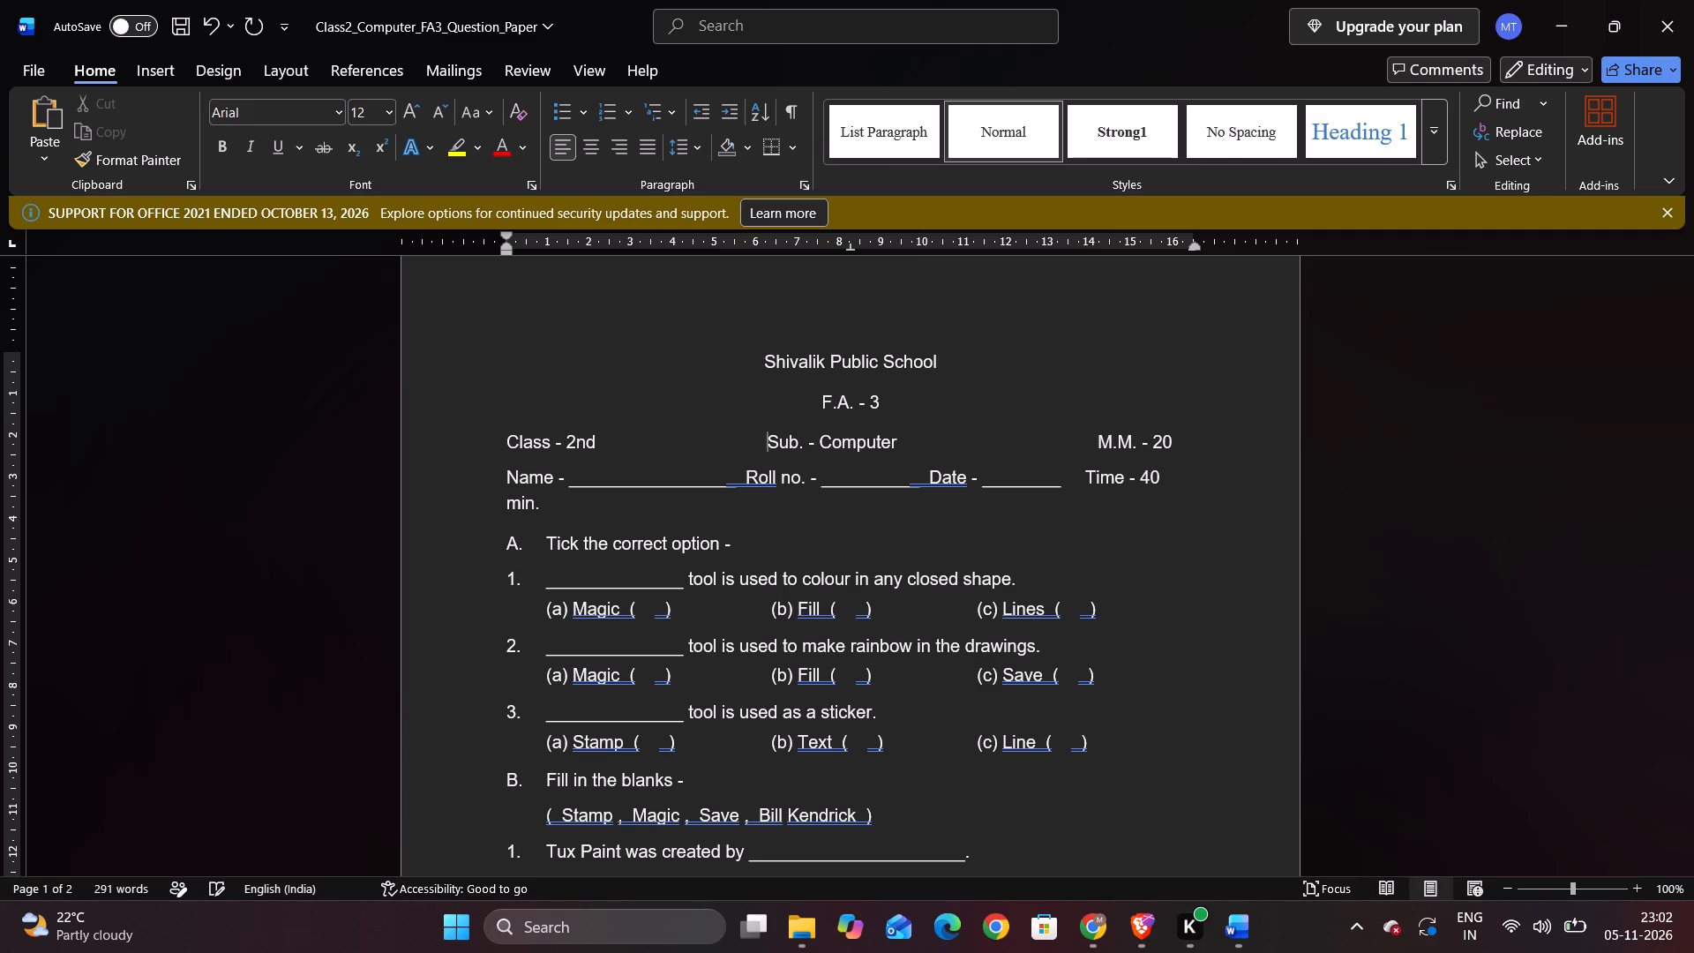
key(space)
key(space)
key(space)
key(space)
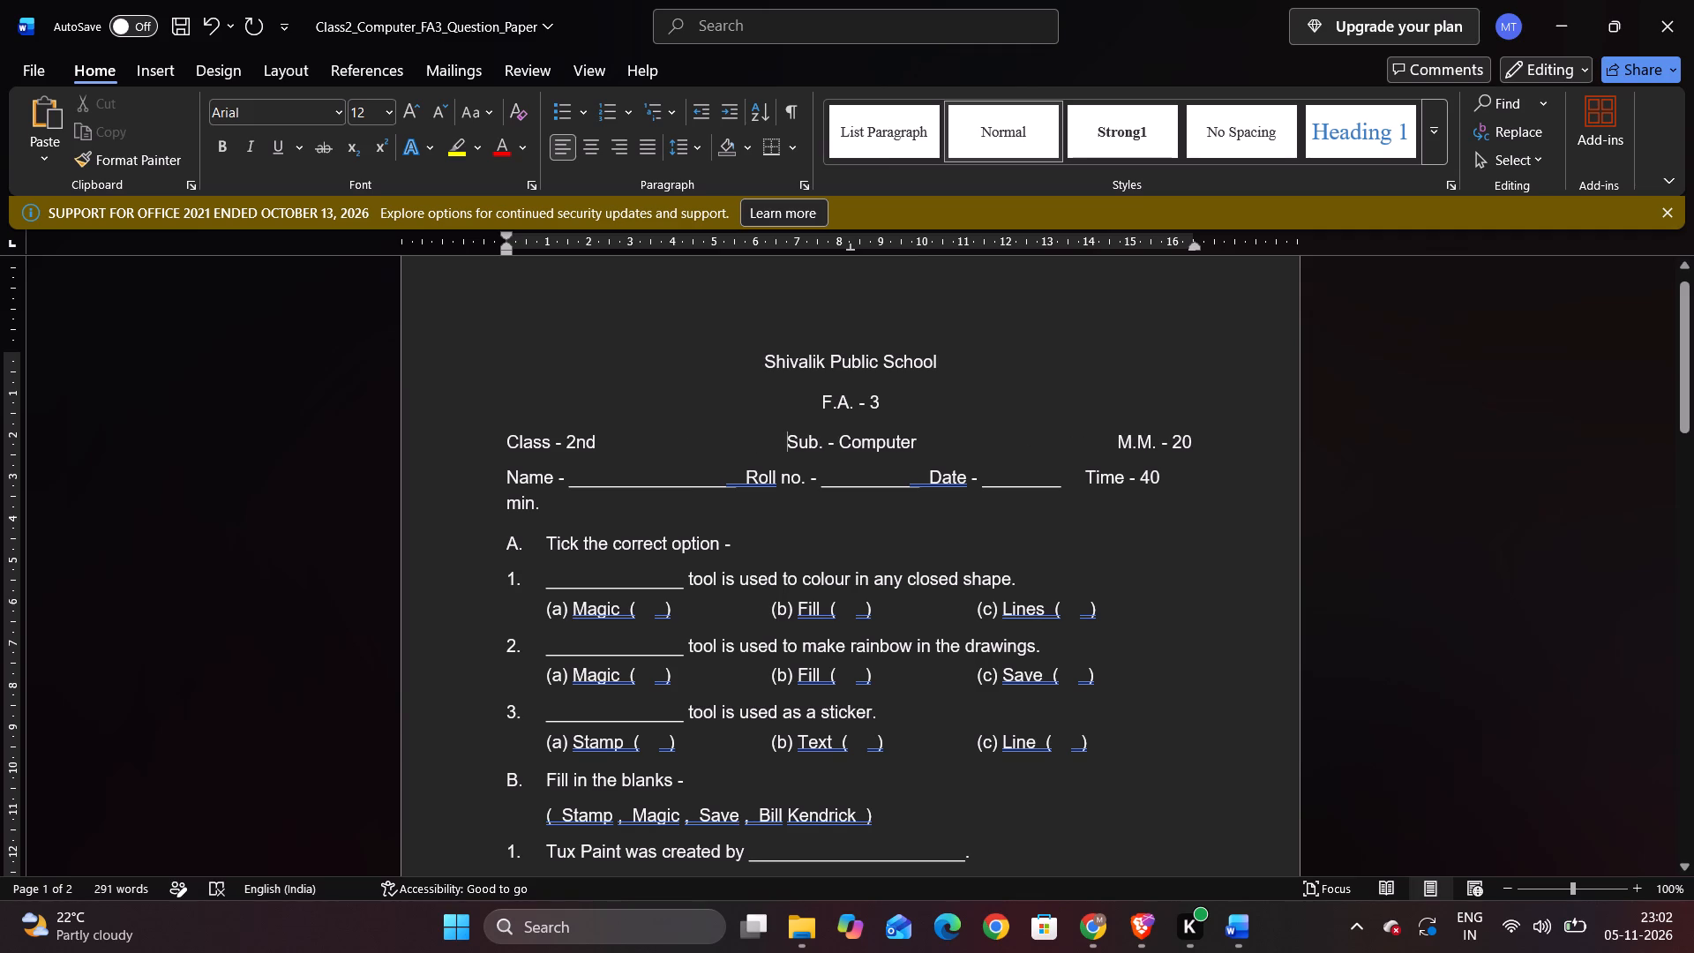
Remove spaces between Sub. - Computer and M.M. - 20 to line M.M. up above Time.
click(969, 446)
key(BackSpace)
key(BackSpace)
key(BackSpace)
key(BackSpace)
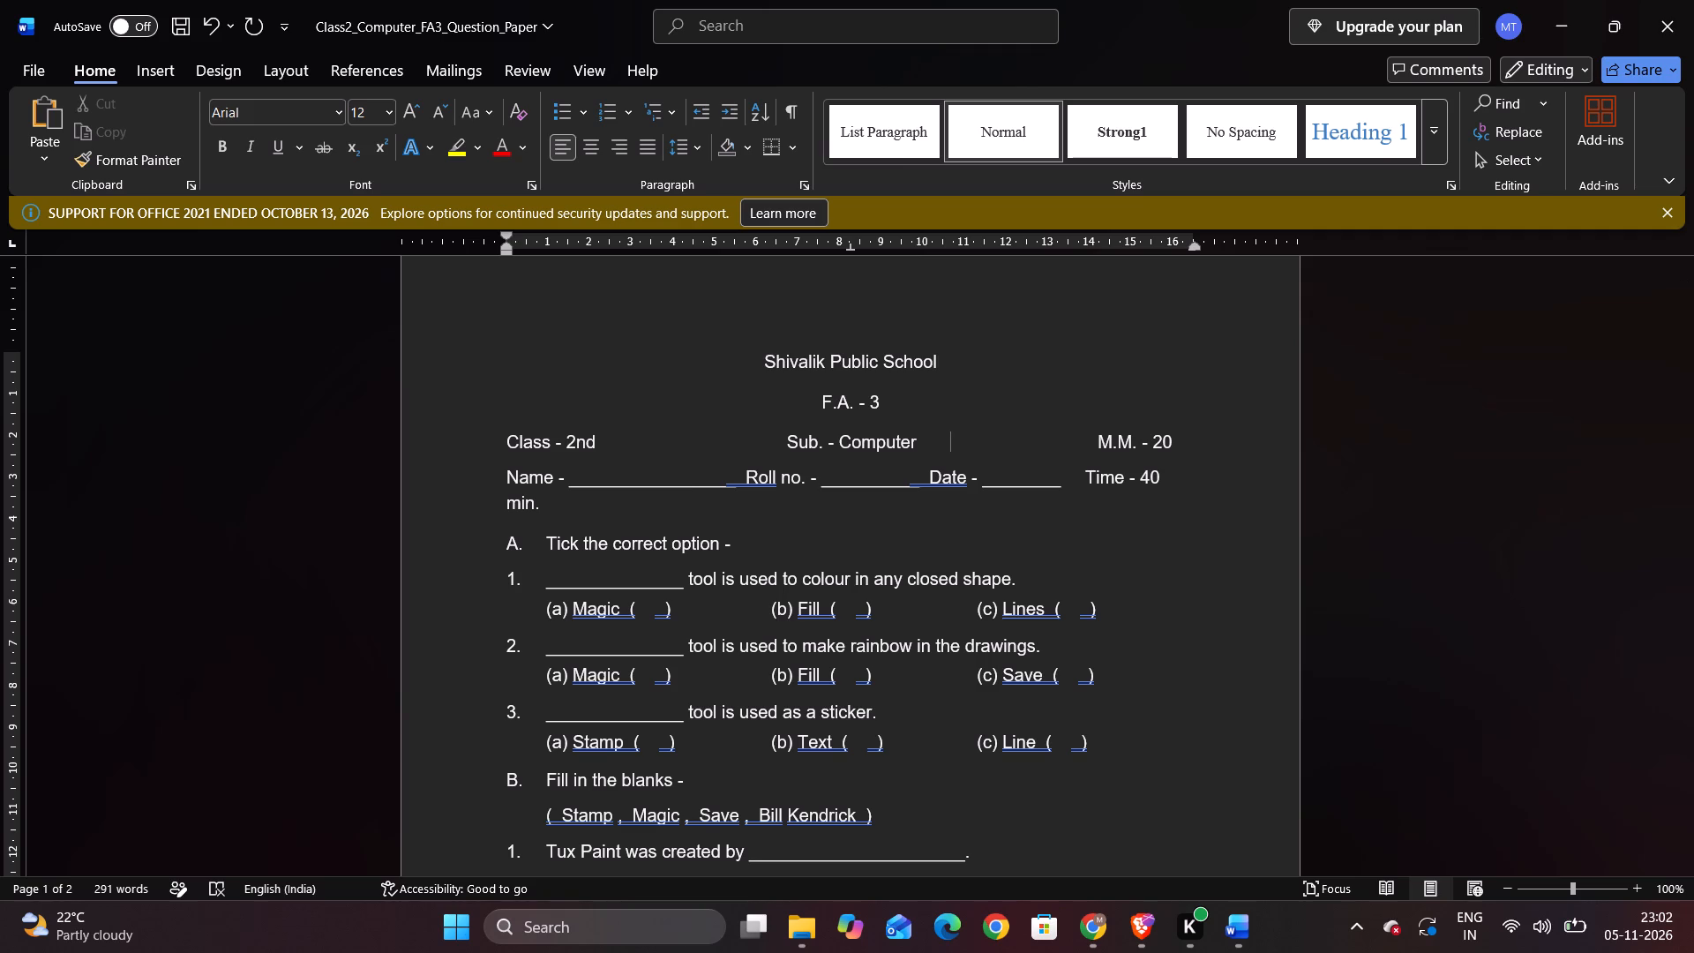
key(BackSpace)
key(BackSpace)
key(BackSpace)
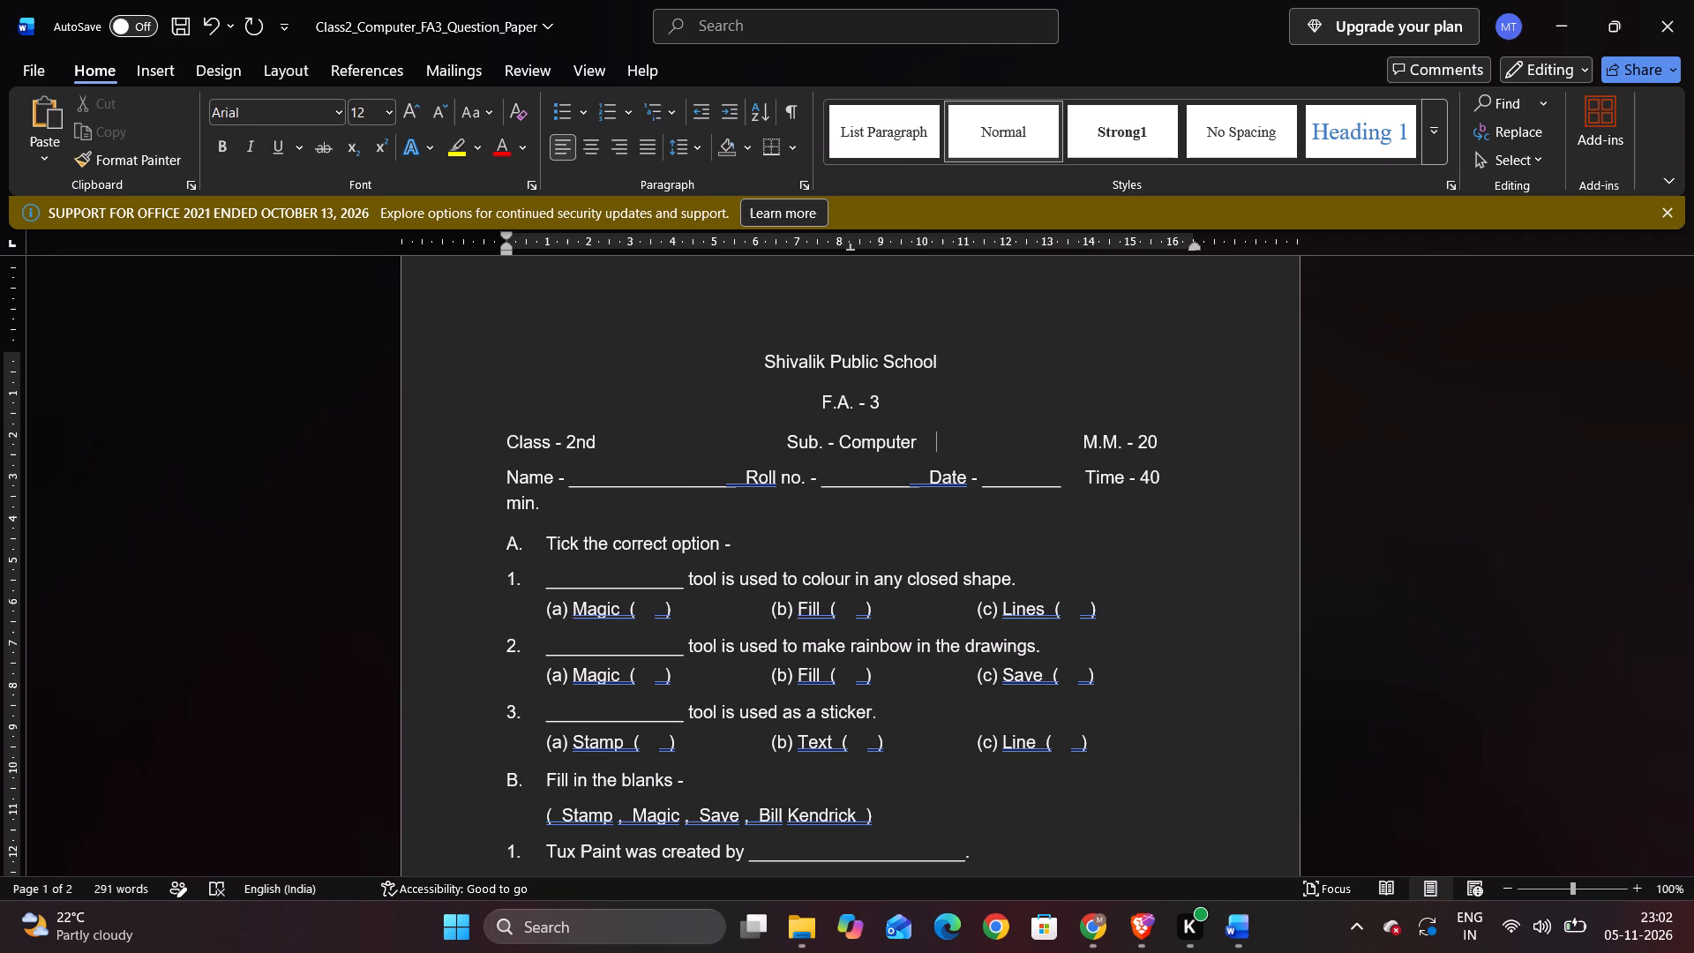
key(space)
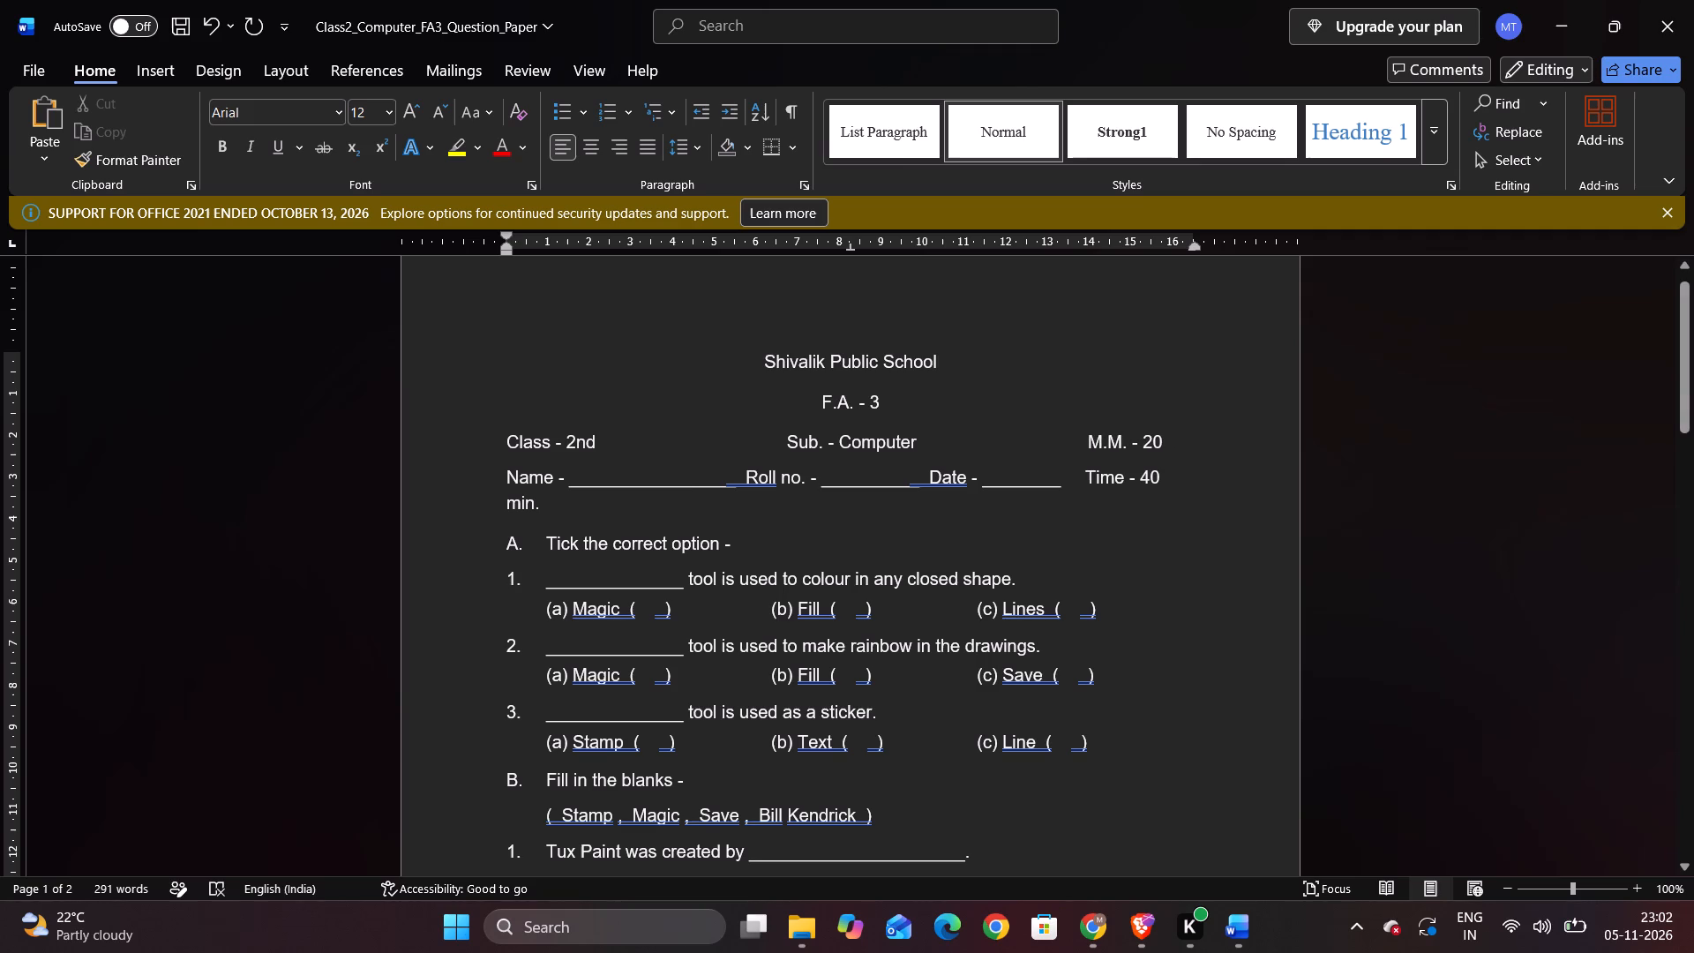
Compare where M.M. - 20 and Time - 40 min. start on their header lines to check their alignment.
click(1092, 445)
key(Down)
key(Up)
key(Down)
key(Up)
key(Down)
key(Up)
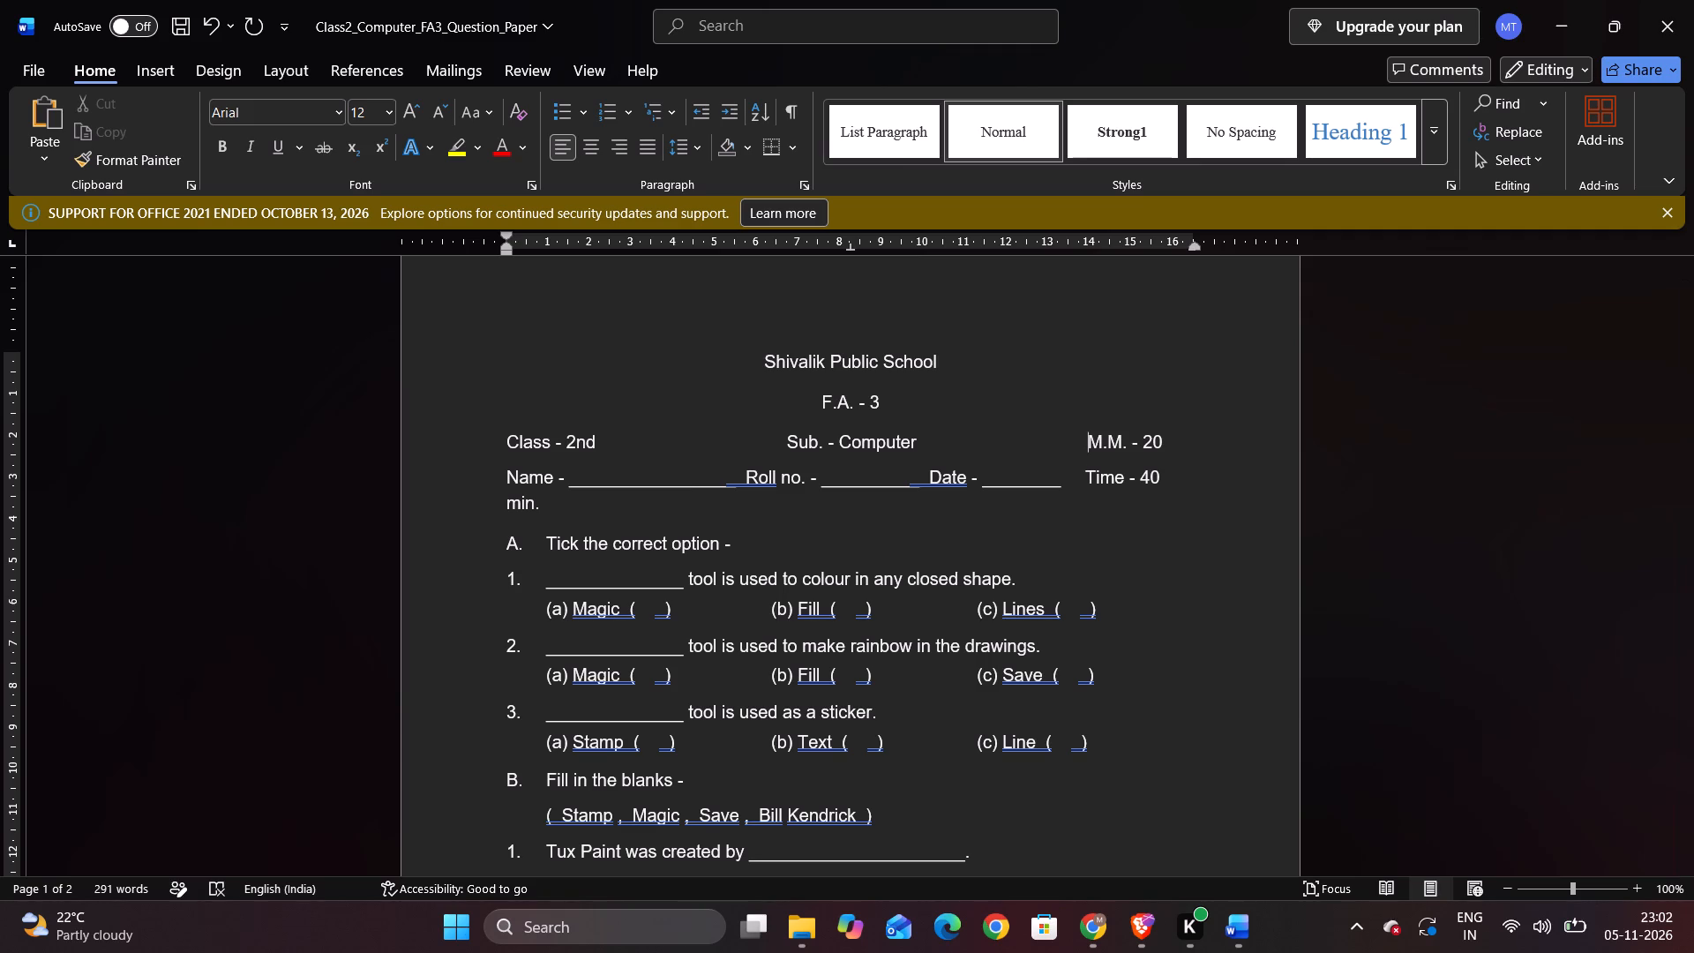
key(Down)
key(Left)
key(Right)
key(space)
key(Up)
key(Down)
key(BackSpace)
scroll(1172, 691, down, 1)
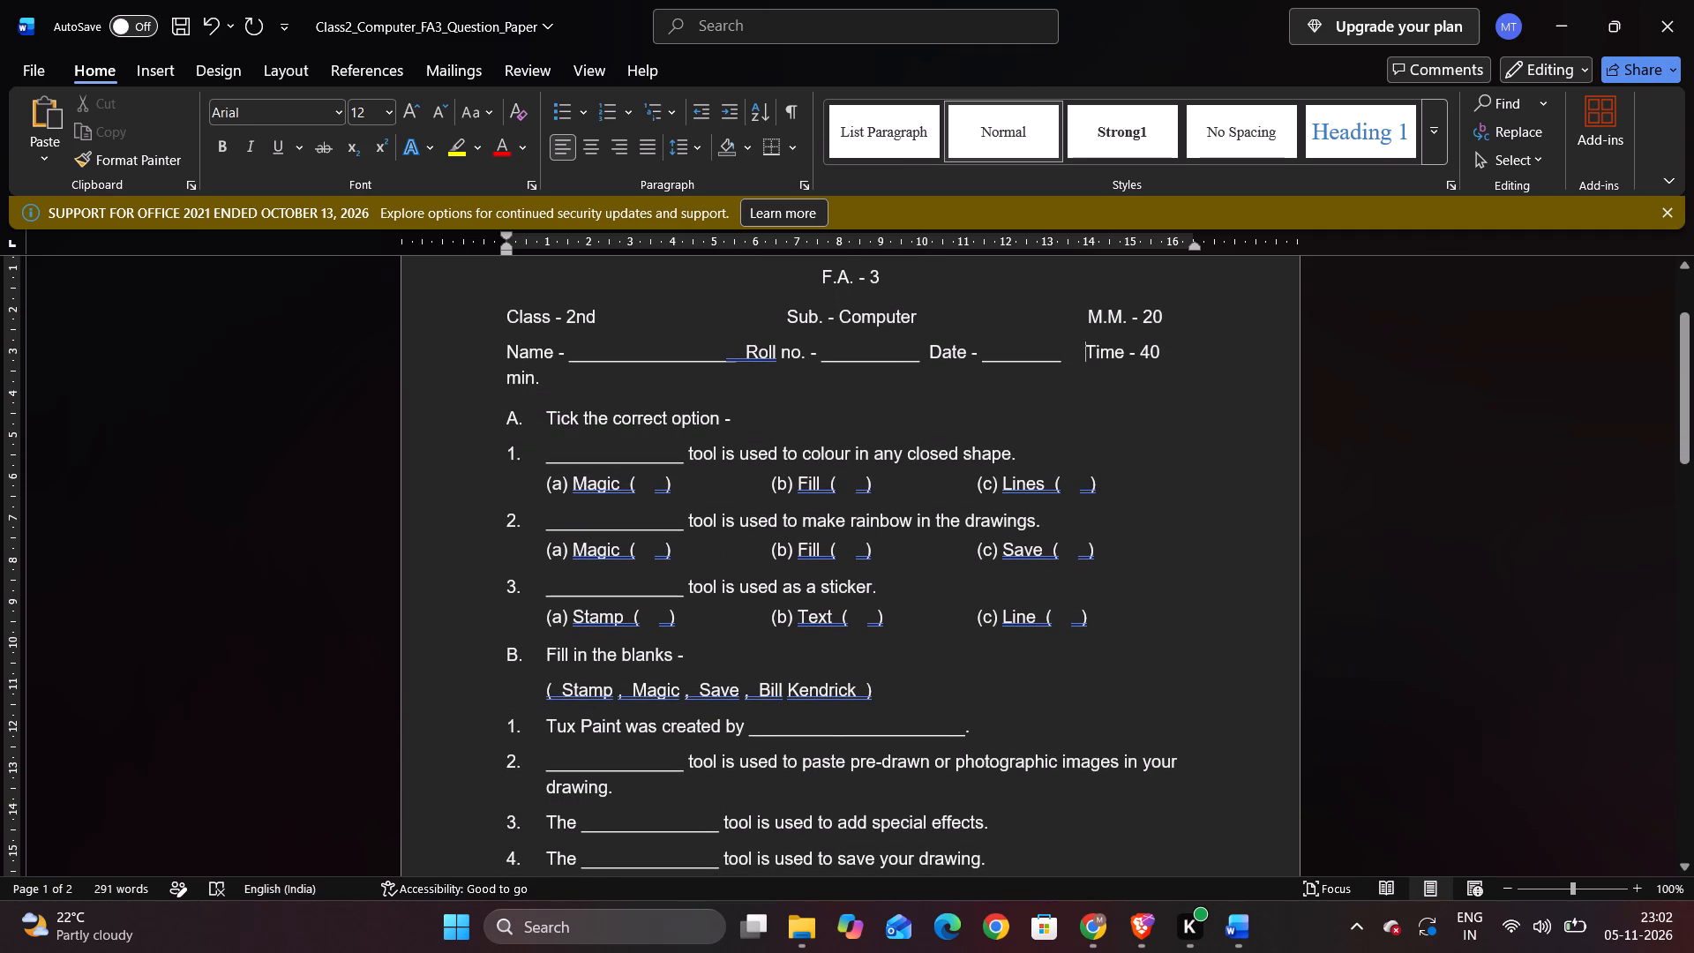
Insert an empty line after the last row of section D so that heading E moves onto page 2.
scroll(964, 528, down, 1)
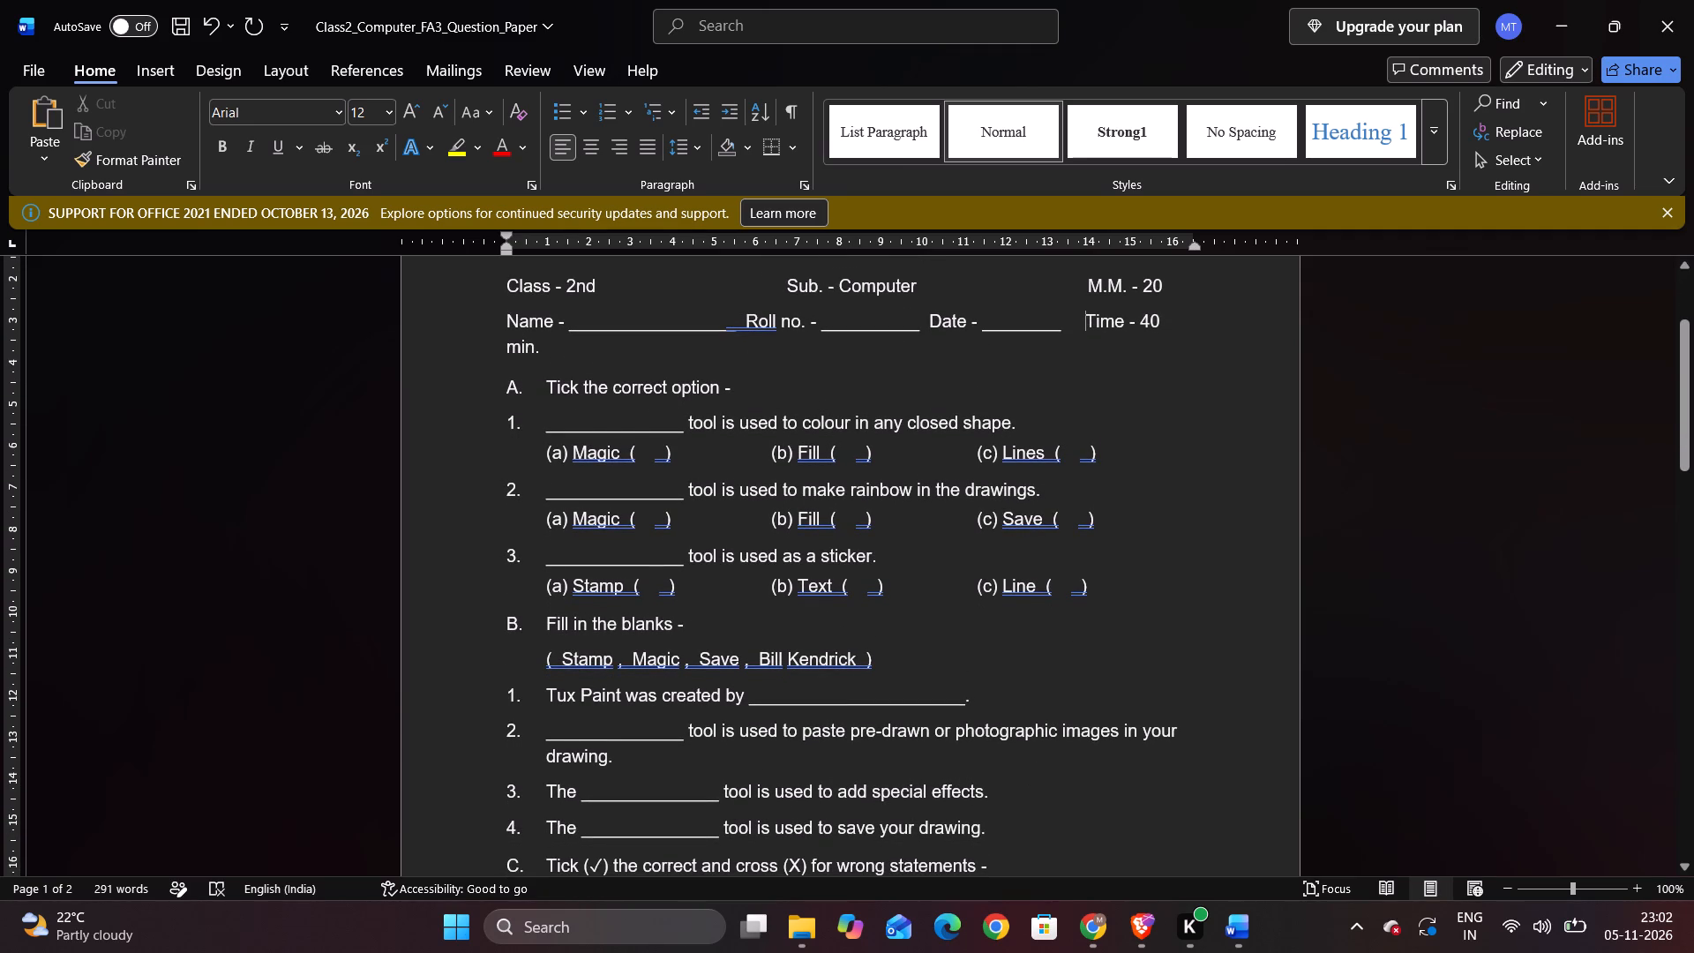
scroll(678, 560, down, 2)
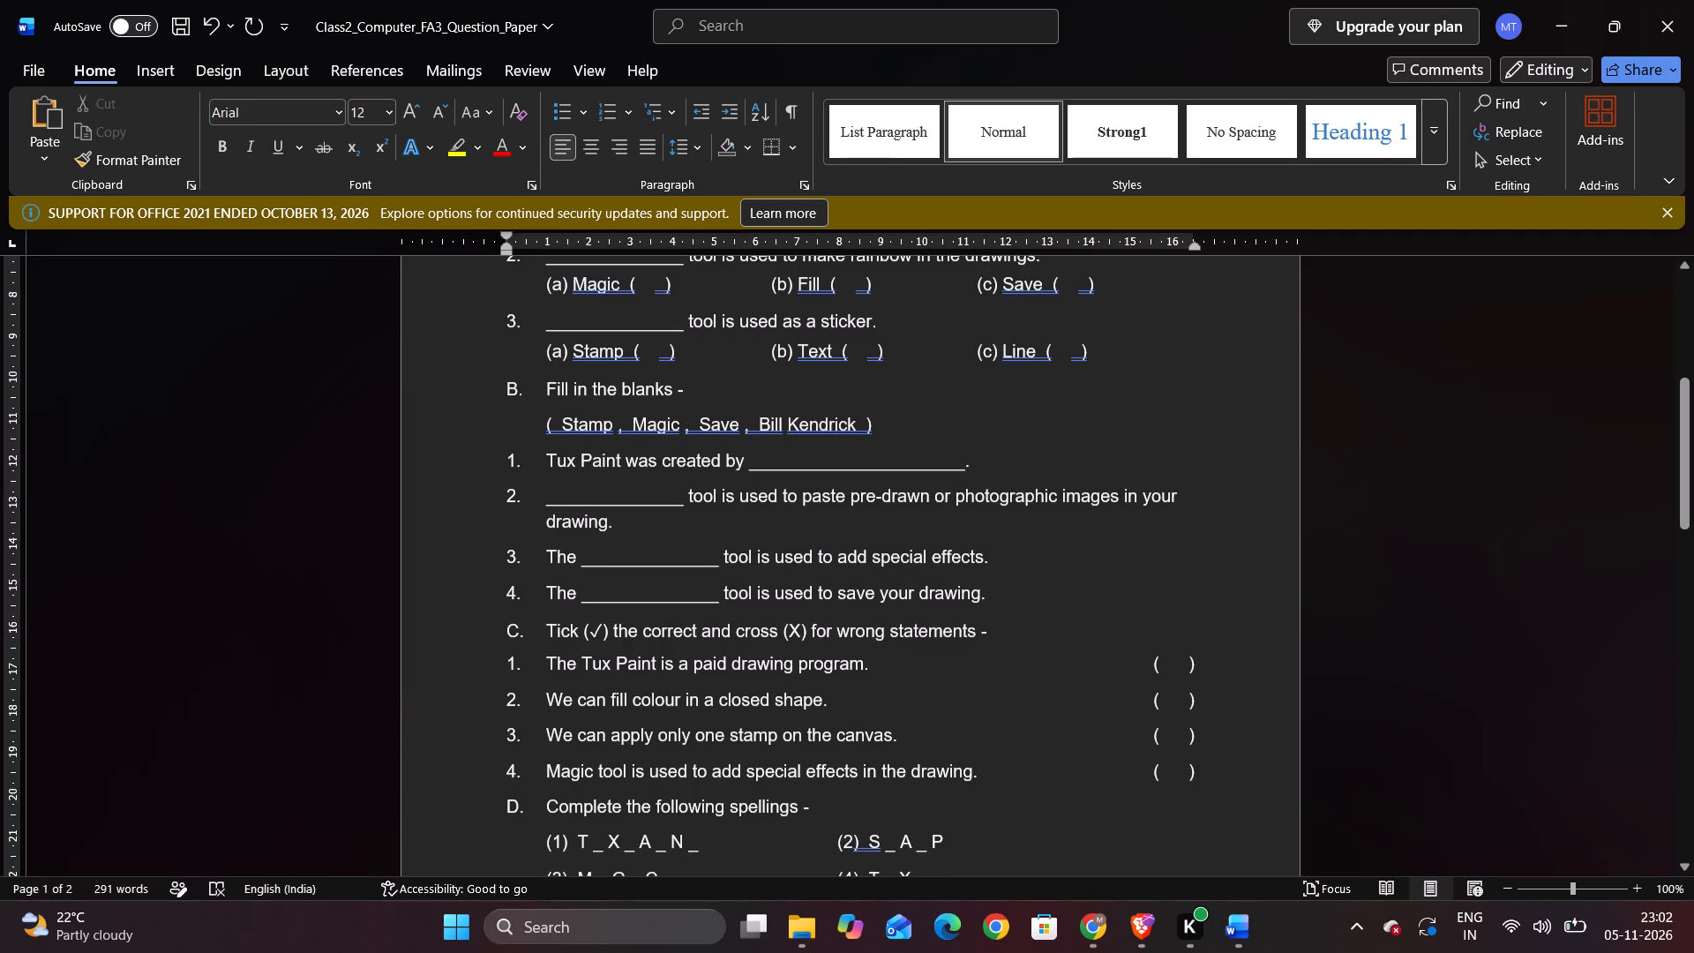
scroll(822, 510, down, 1)
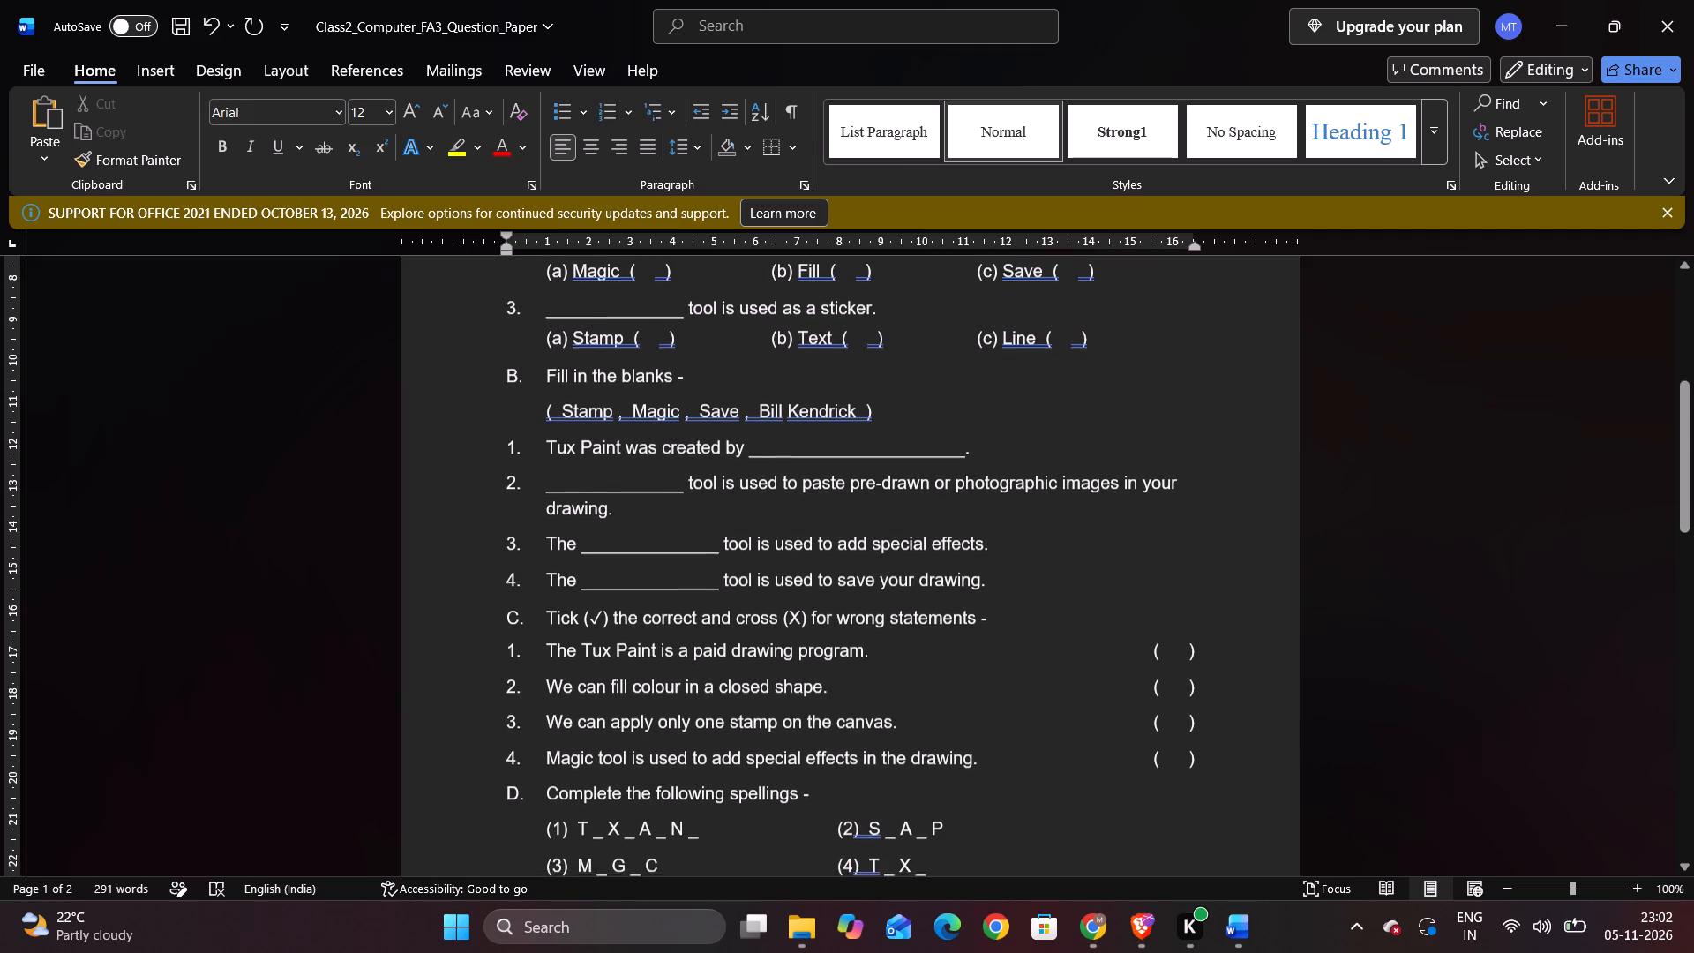
scroll(822, 510, down, 2)
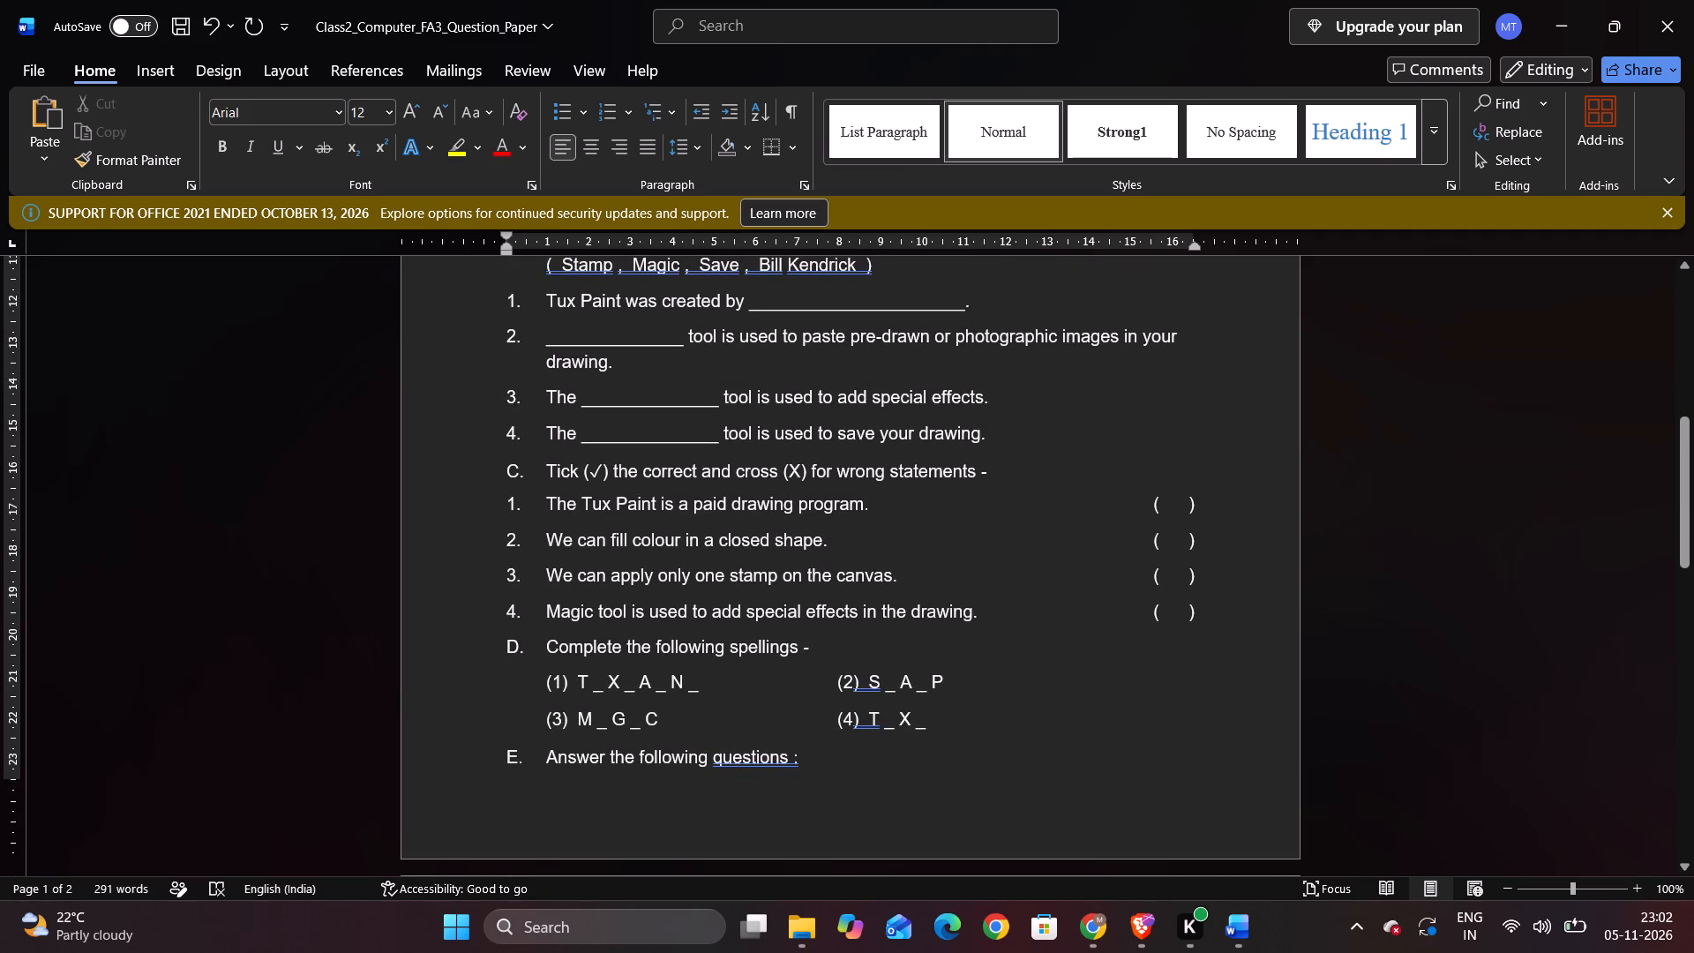
scroll(872, 514, down, 1)
scroll(947, 531, down, 1)
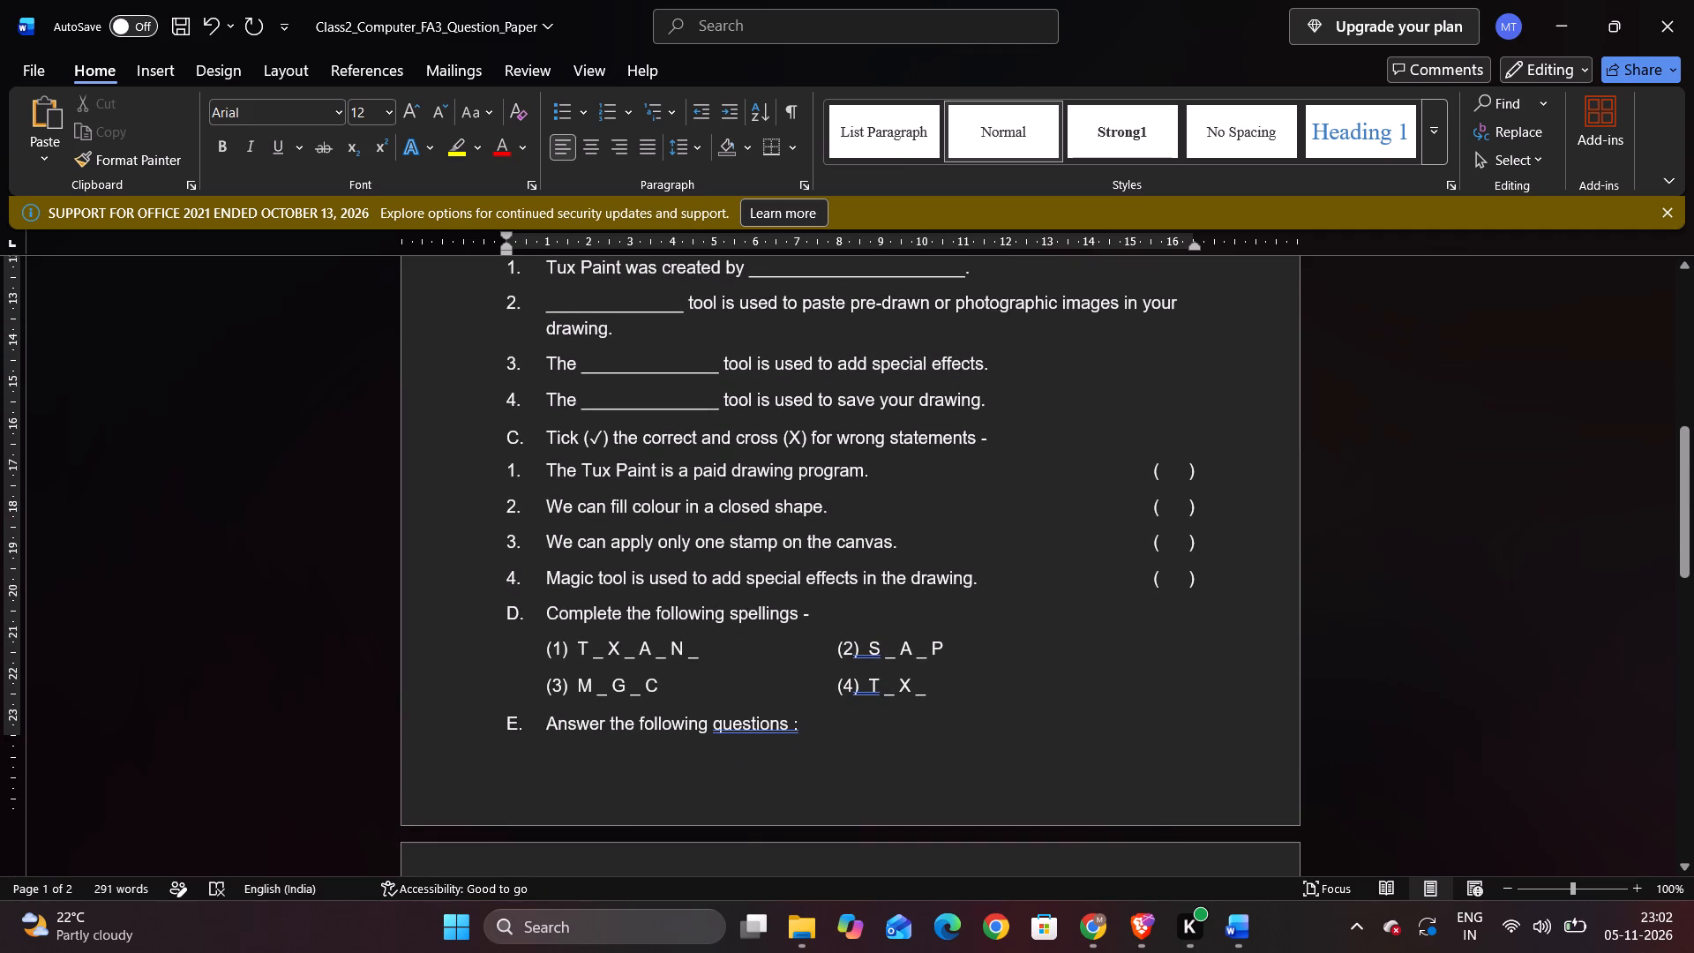
scroll(947, 531, down, 1)
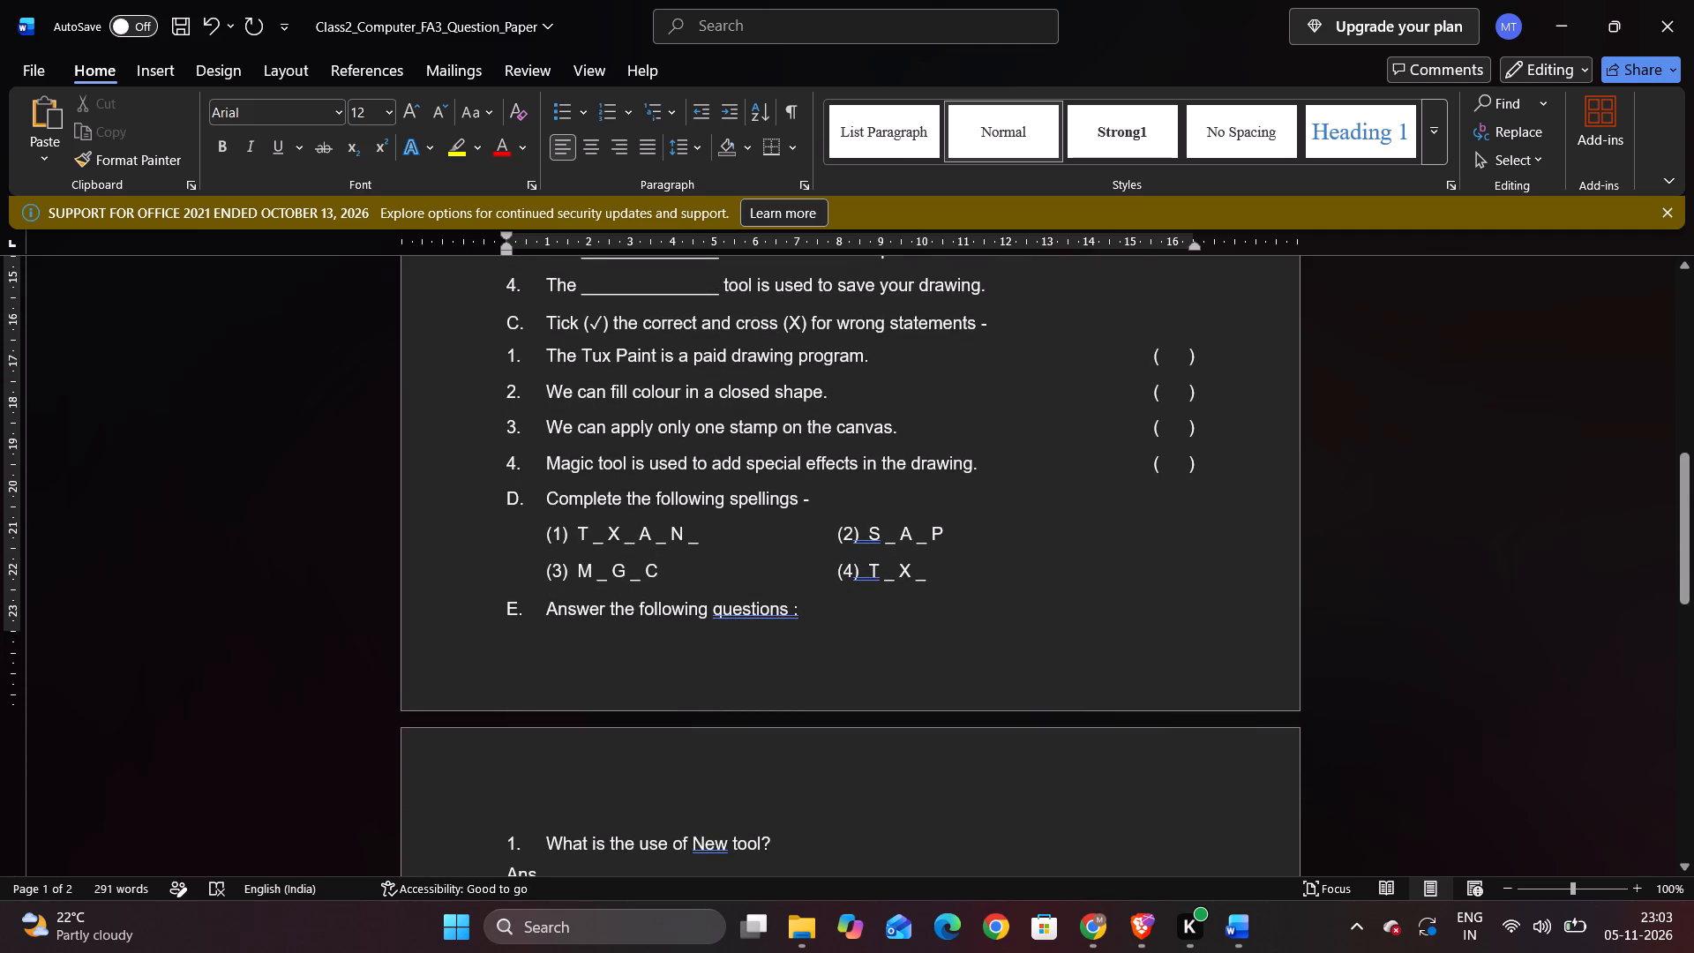
scroll(668, 547, down, 1)
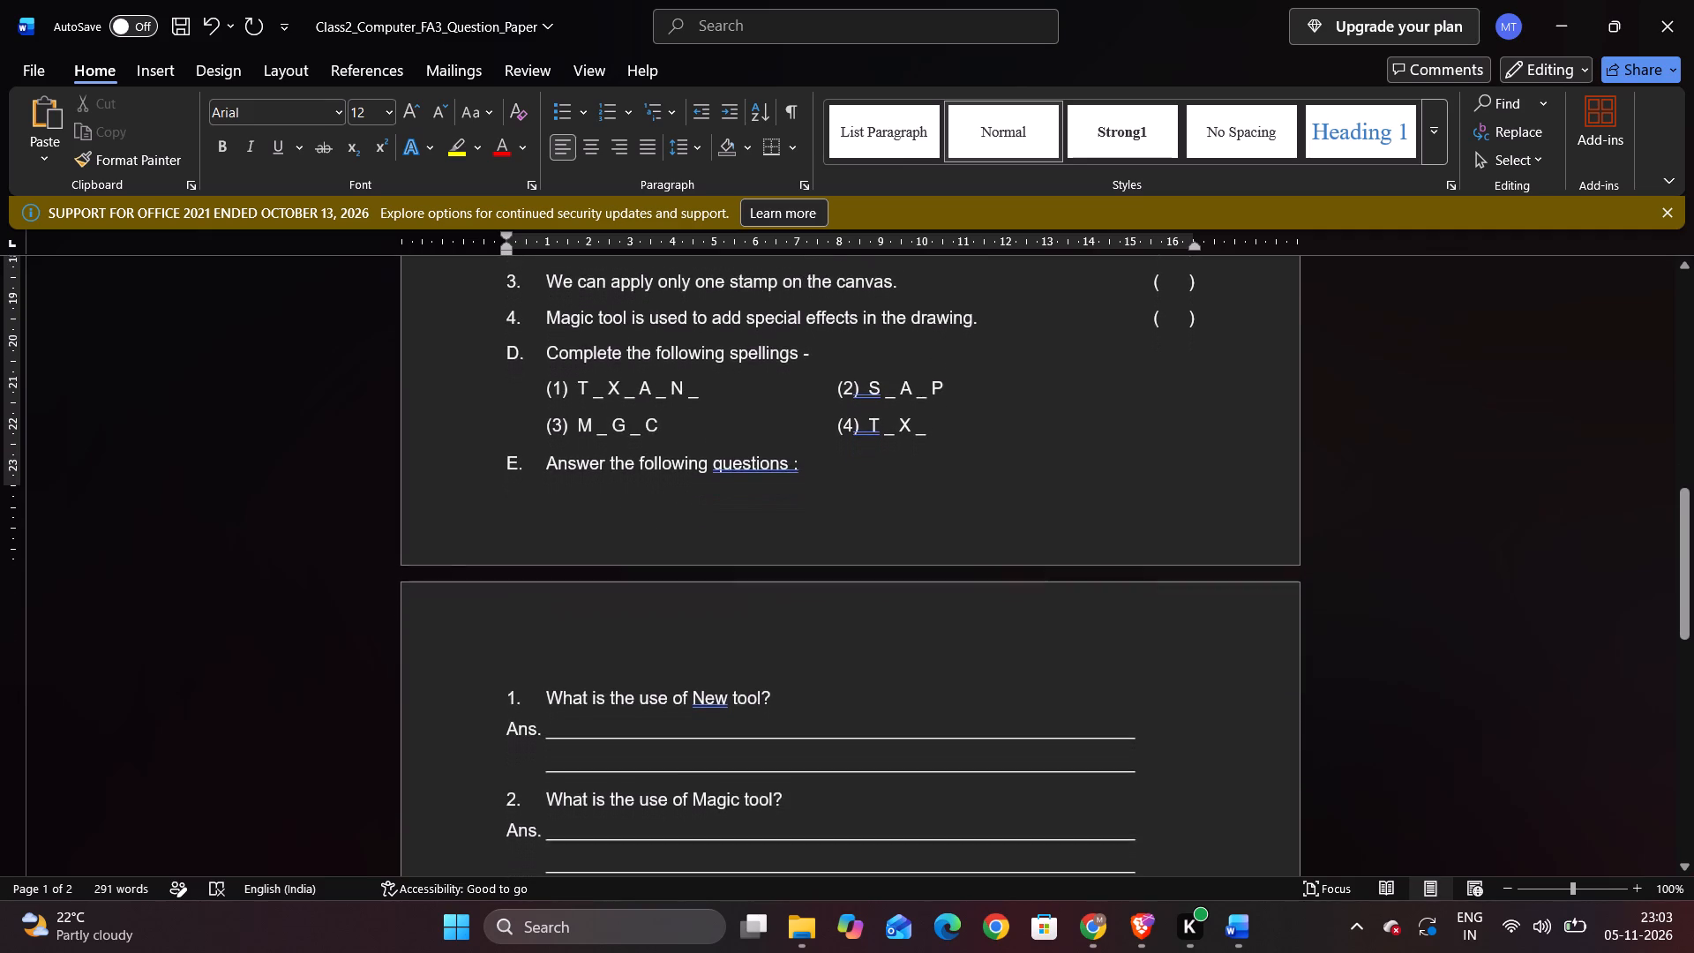
click(969, 401)
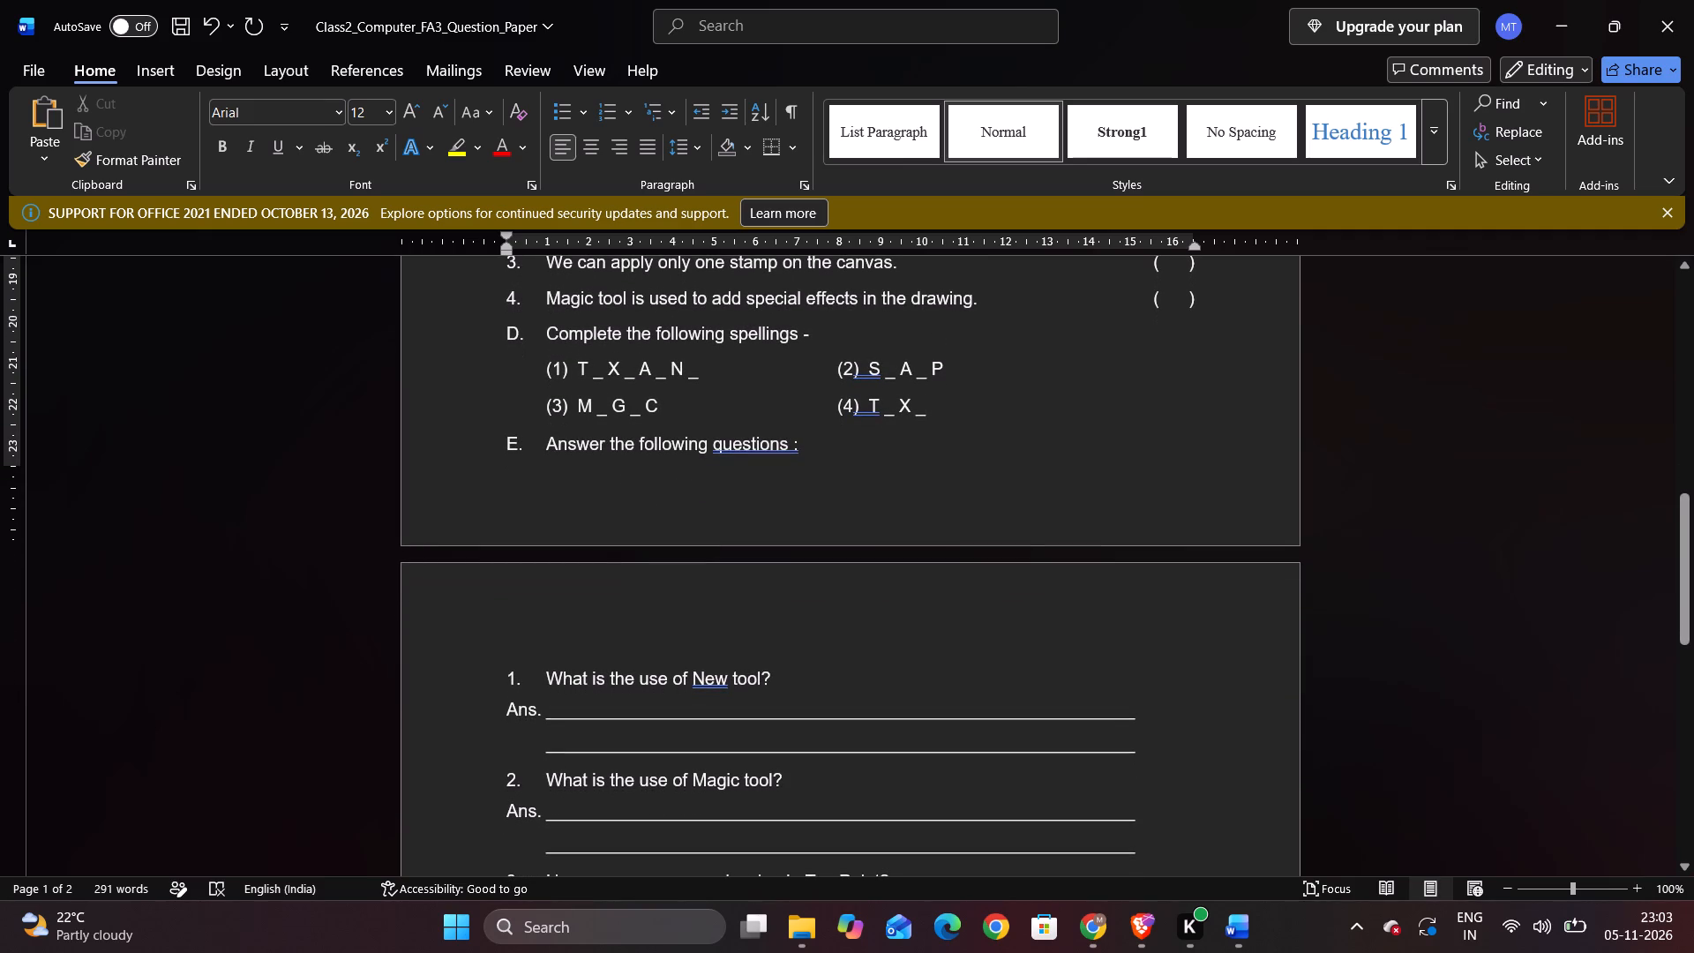
key(Return)
Add a blank line between the heading "Answer the following questions" and question 1 on page 2.
scroll(989, 572, down, 1)
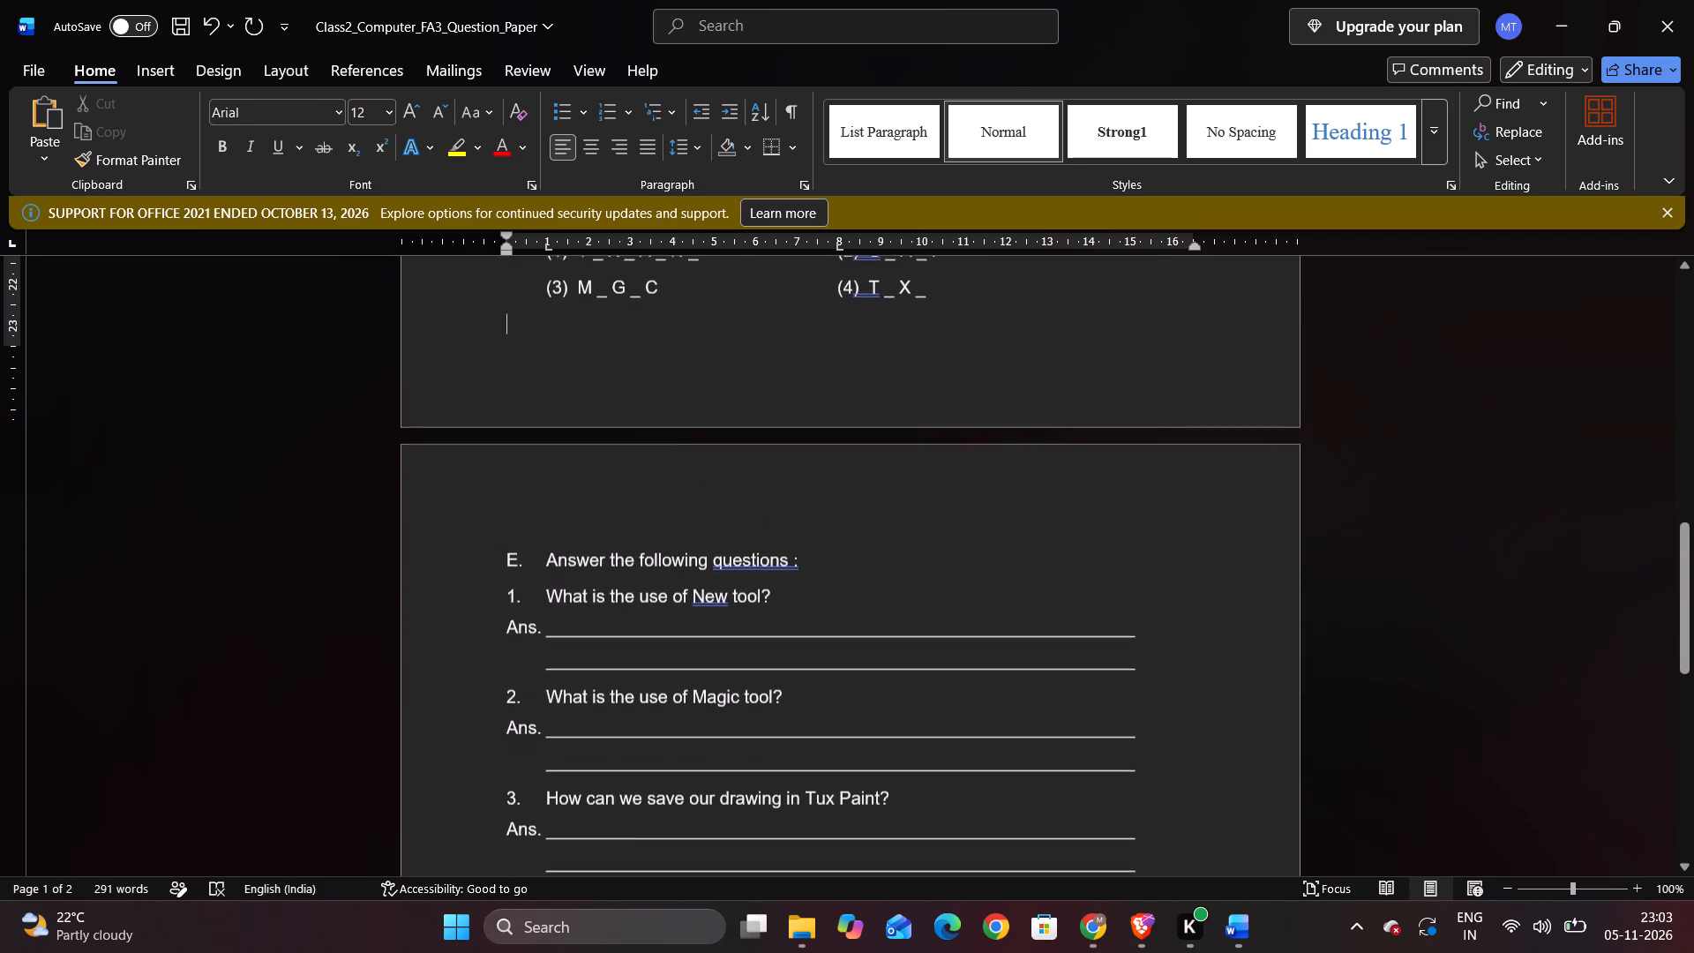
scroll(989, 572, down, 2)
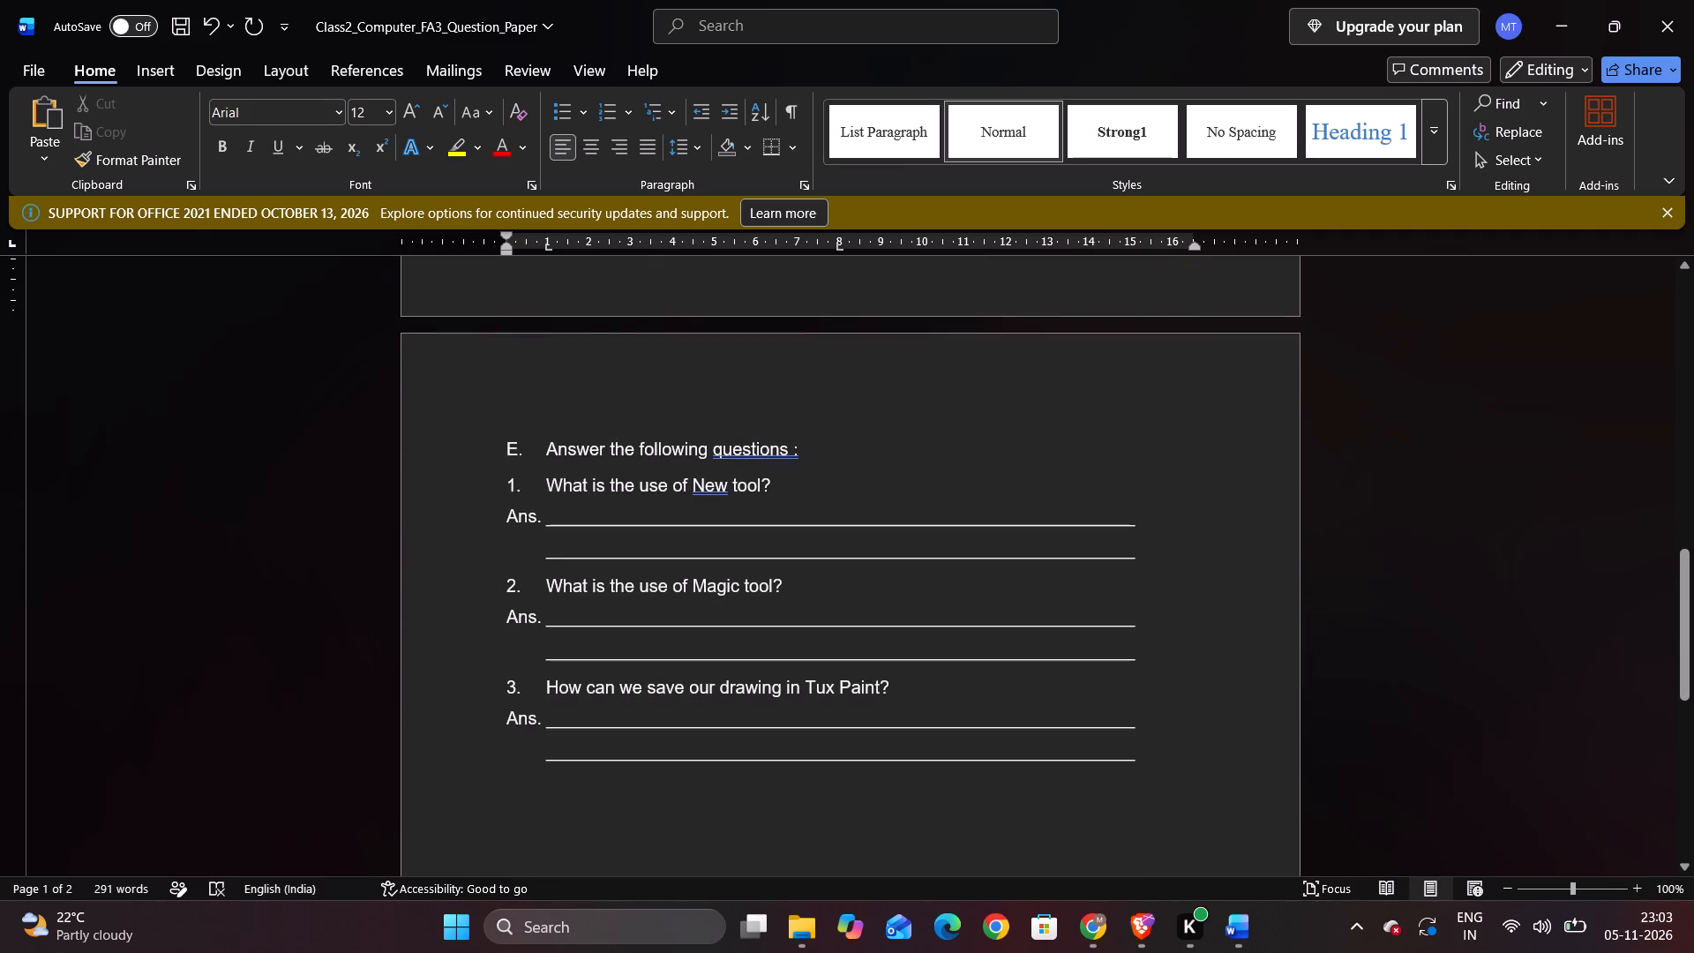
click(835, 446)
key(Return)
scroll(806, 548, down, 2)
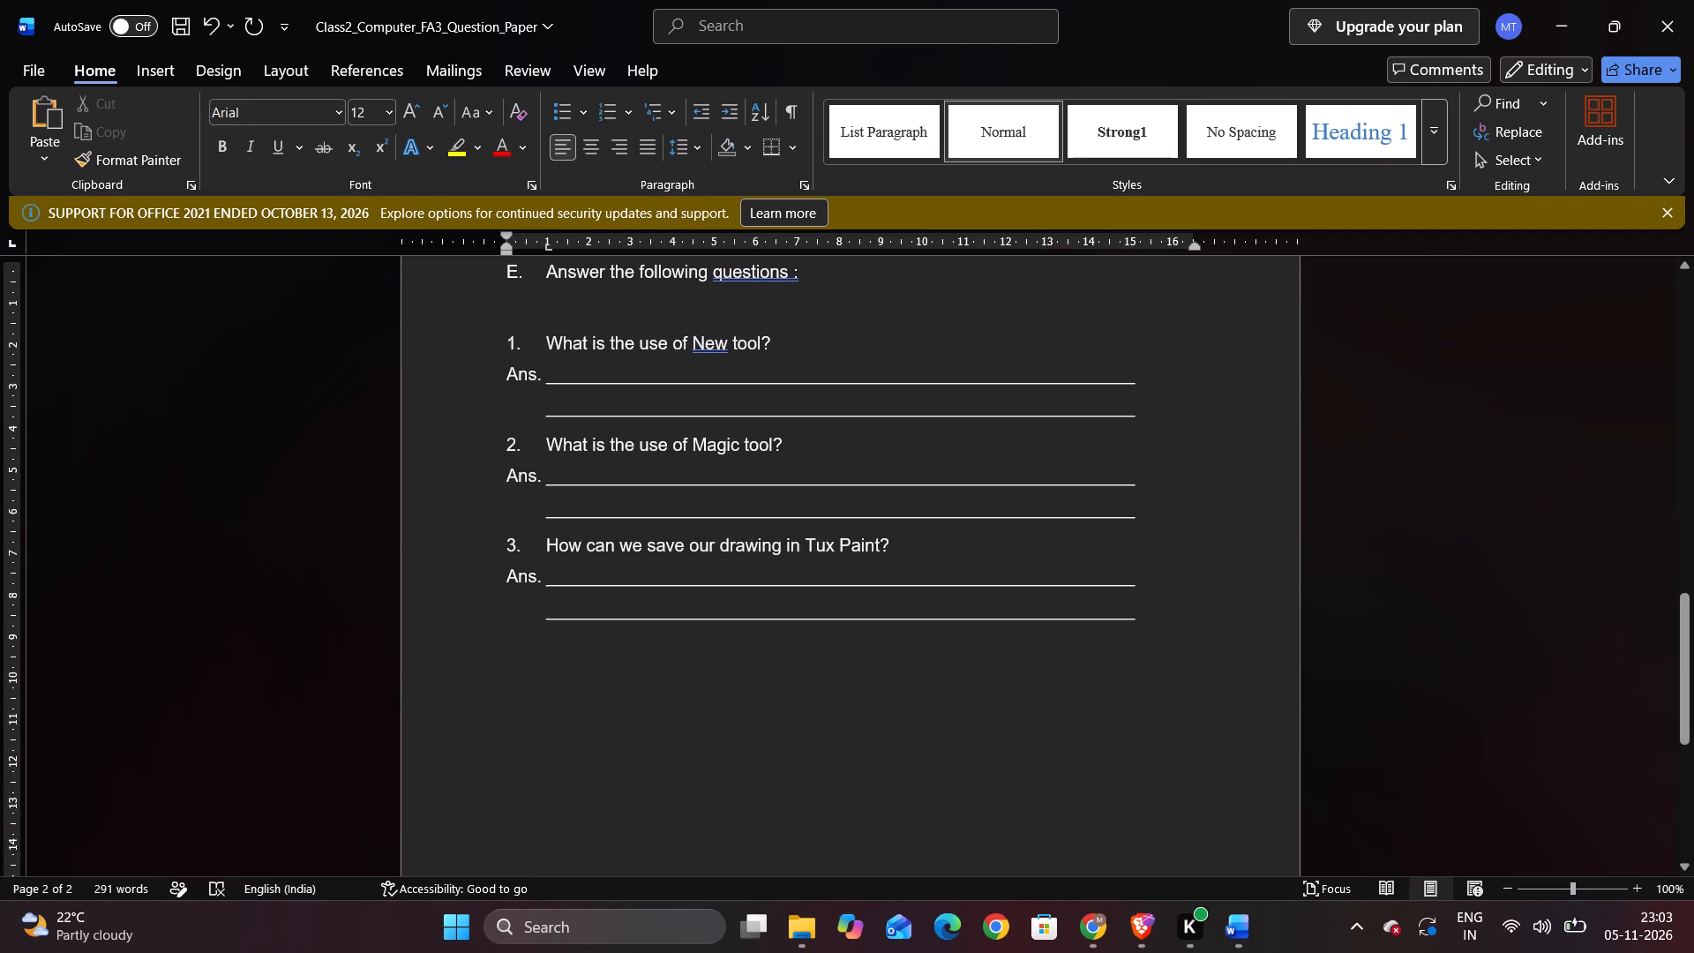
ctrl+scroll(1067, 446, up, 2)
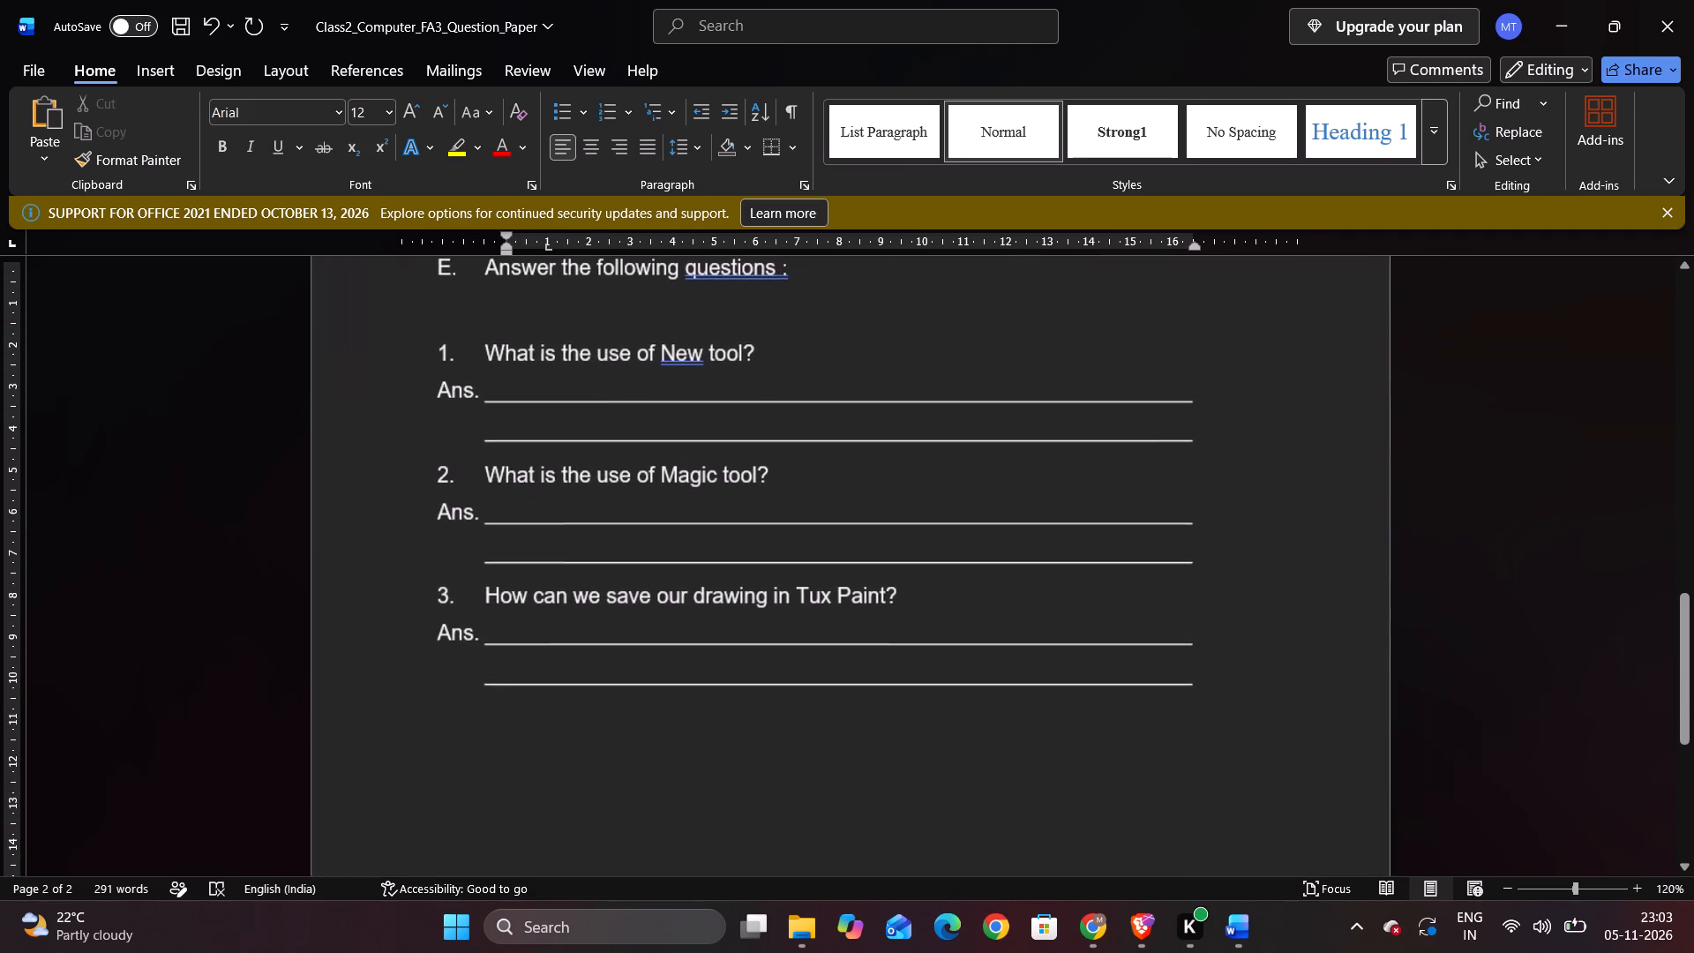
click(1139, 423)
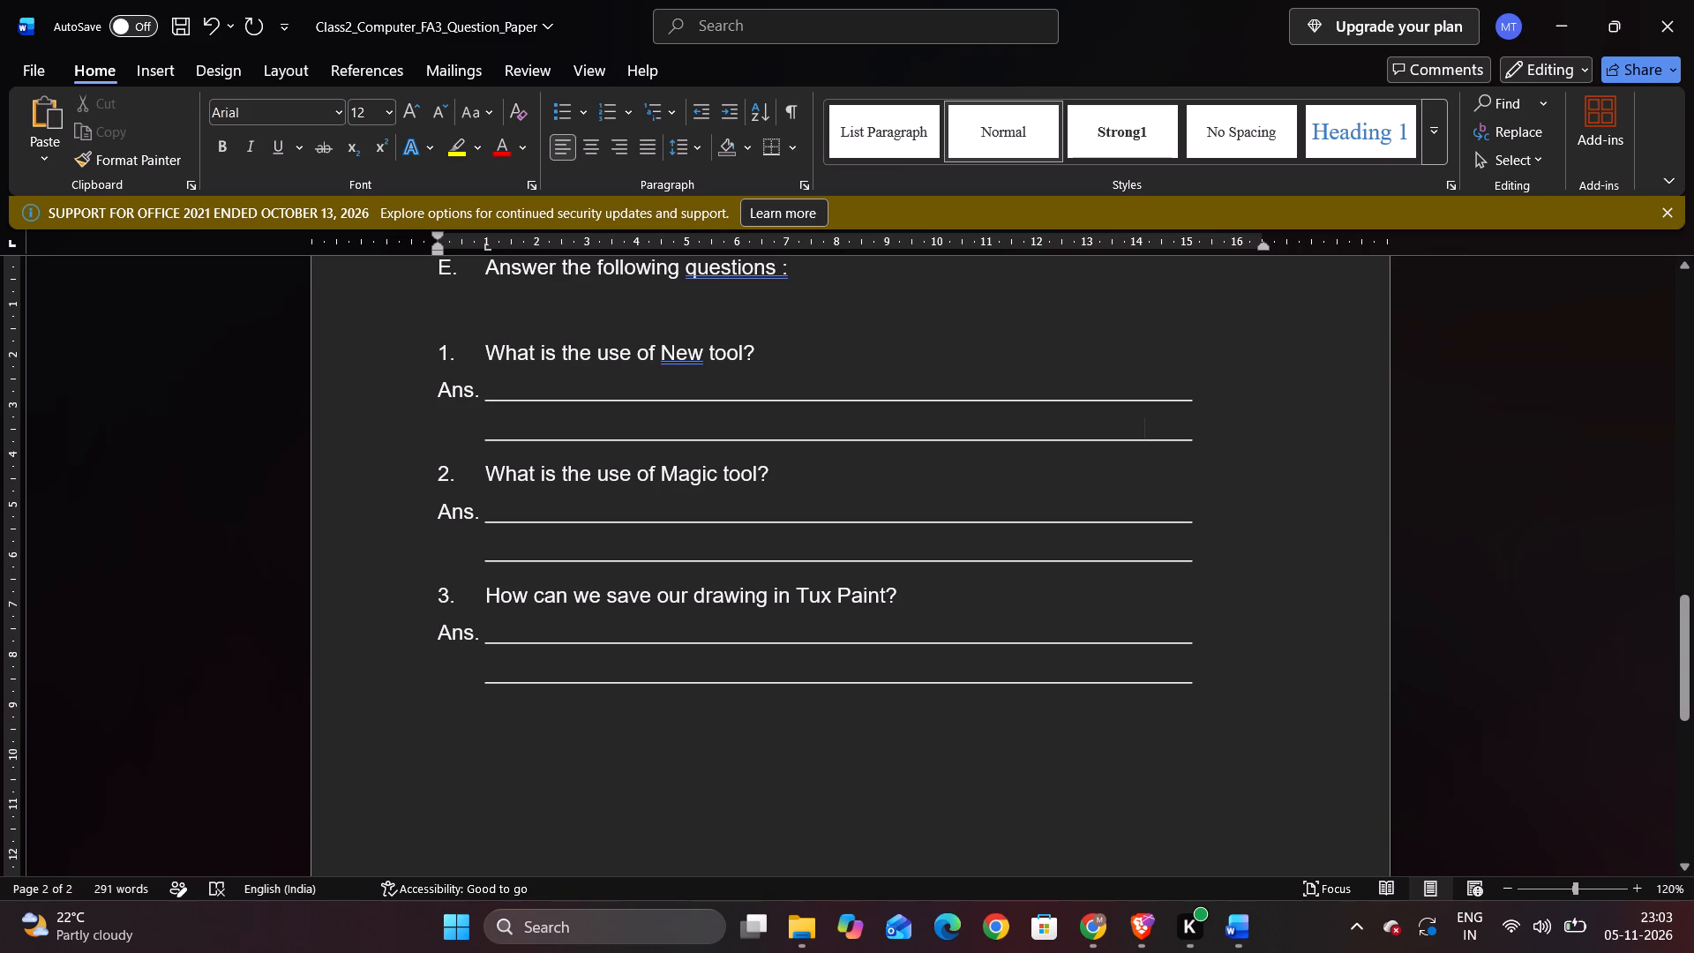
ctrl+scroll(701, 374, down, 2)
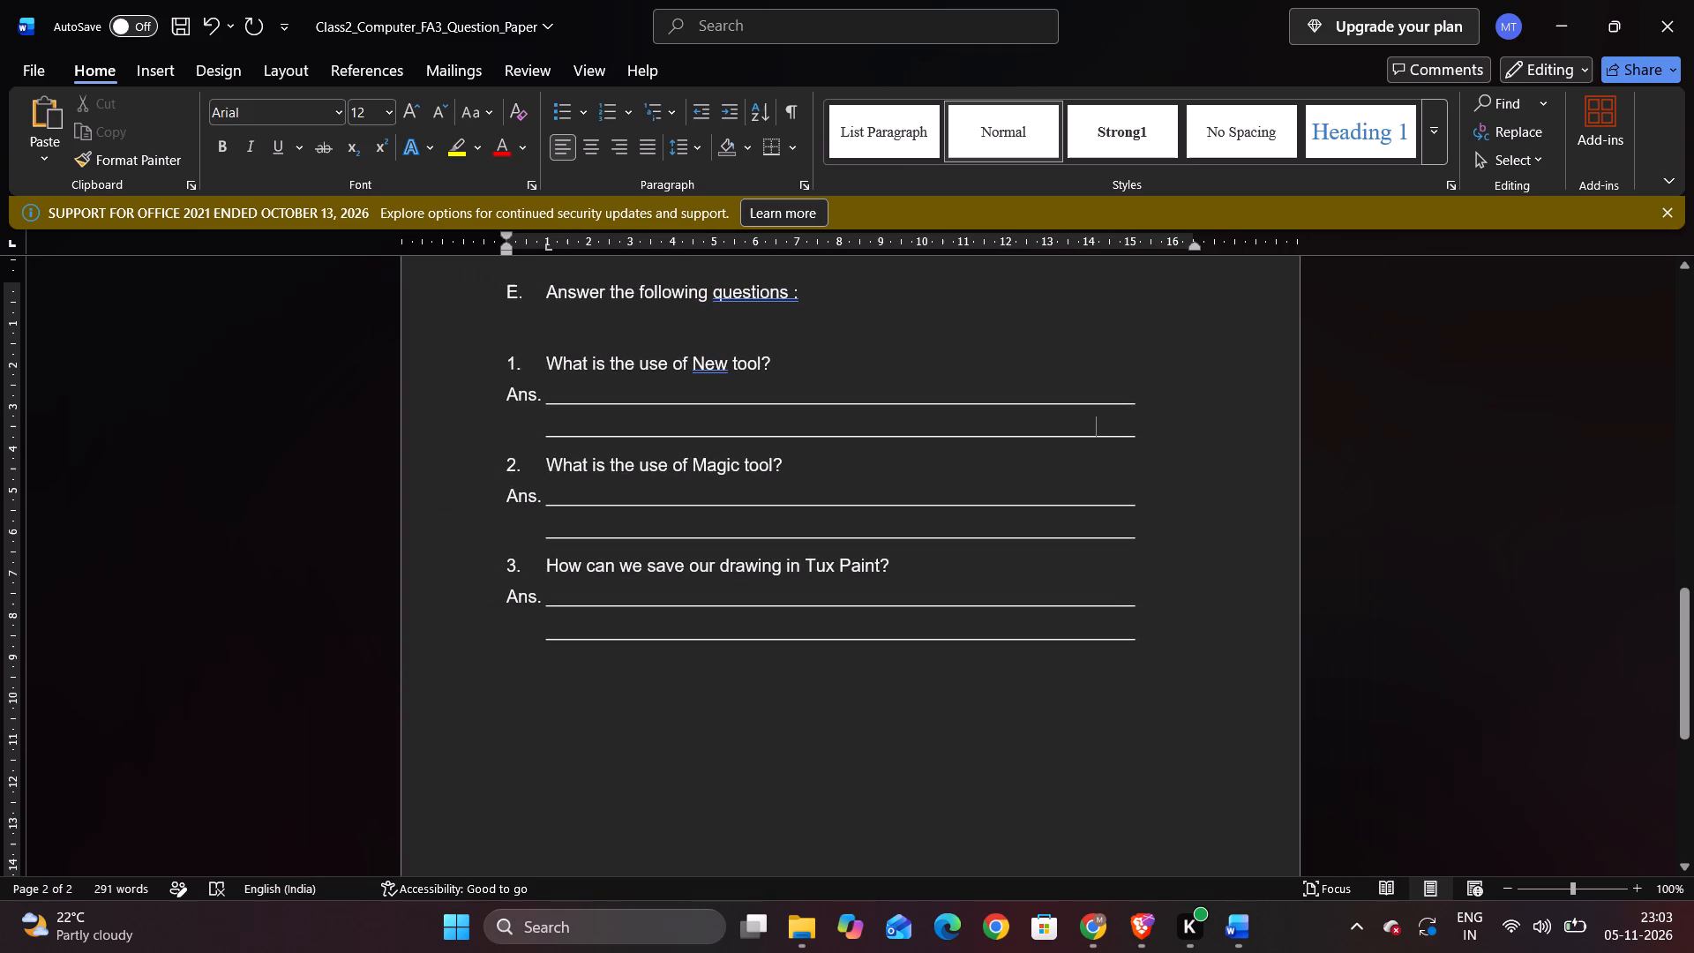
Print all pages of the paper with Microsoft Print to PDF, naming the file "class 2nd computer paper".
key(ctrl+p)
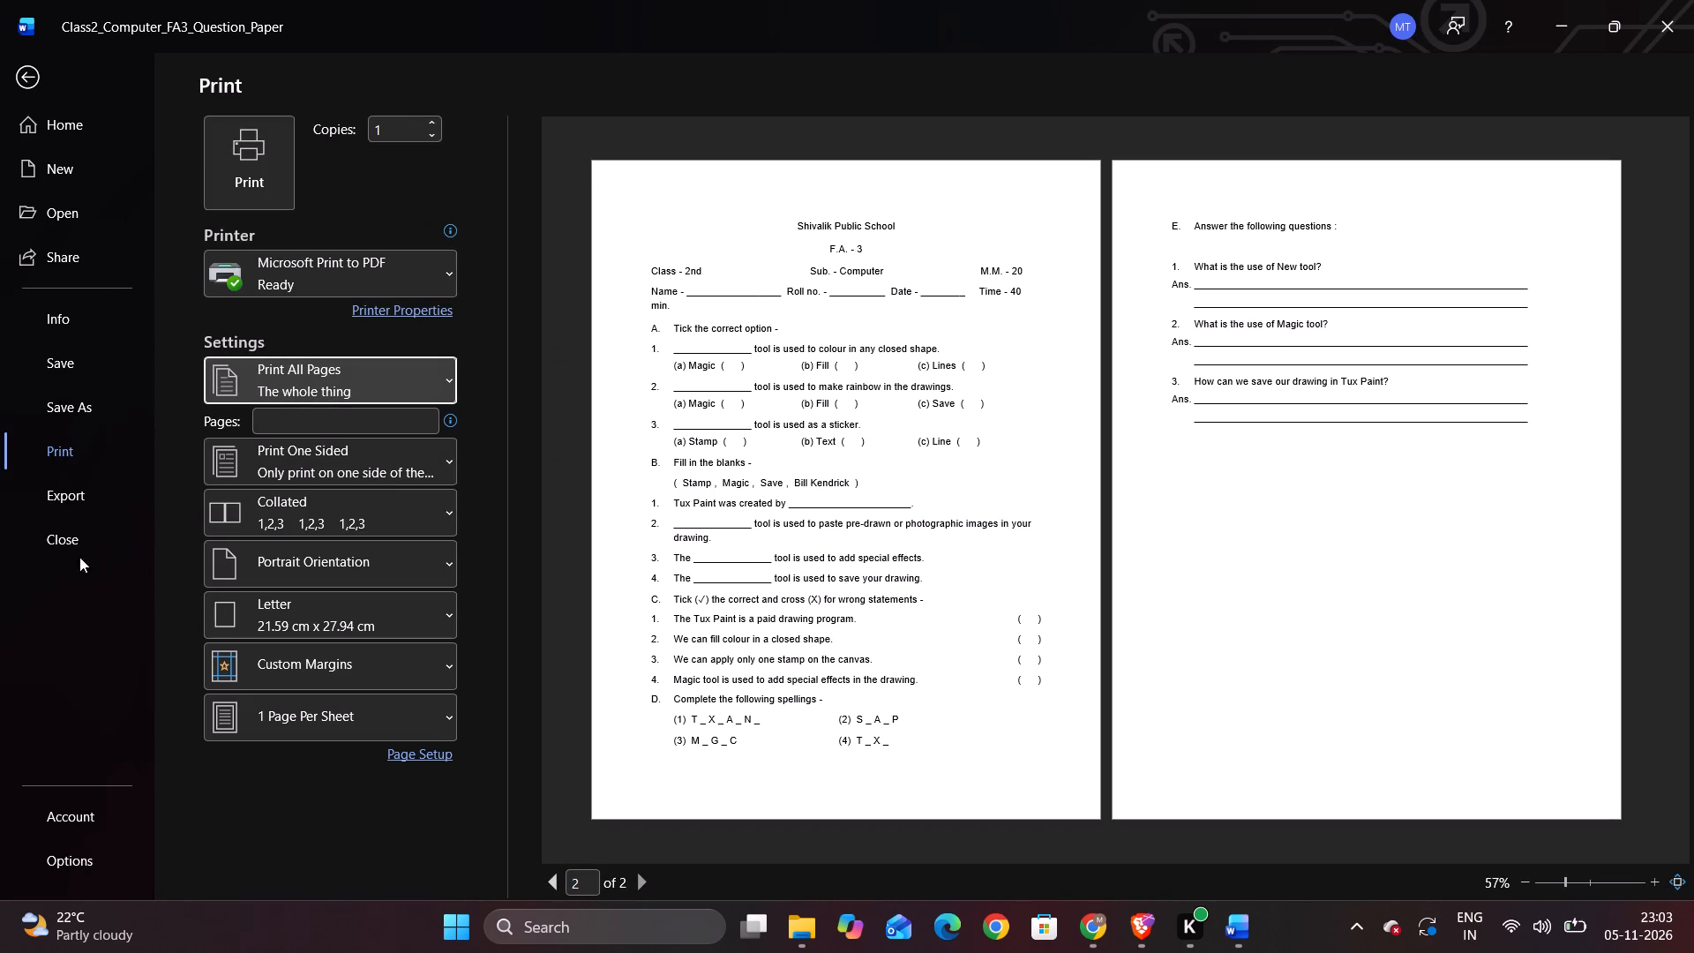
click(214, 176)
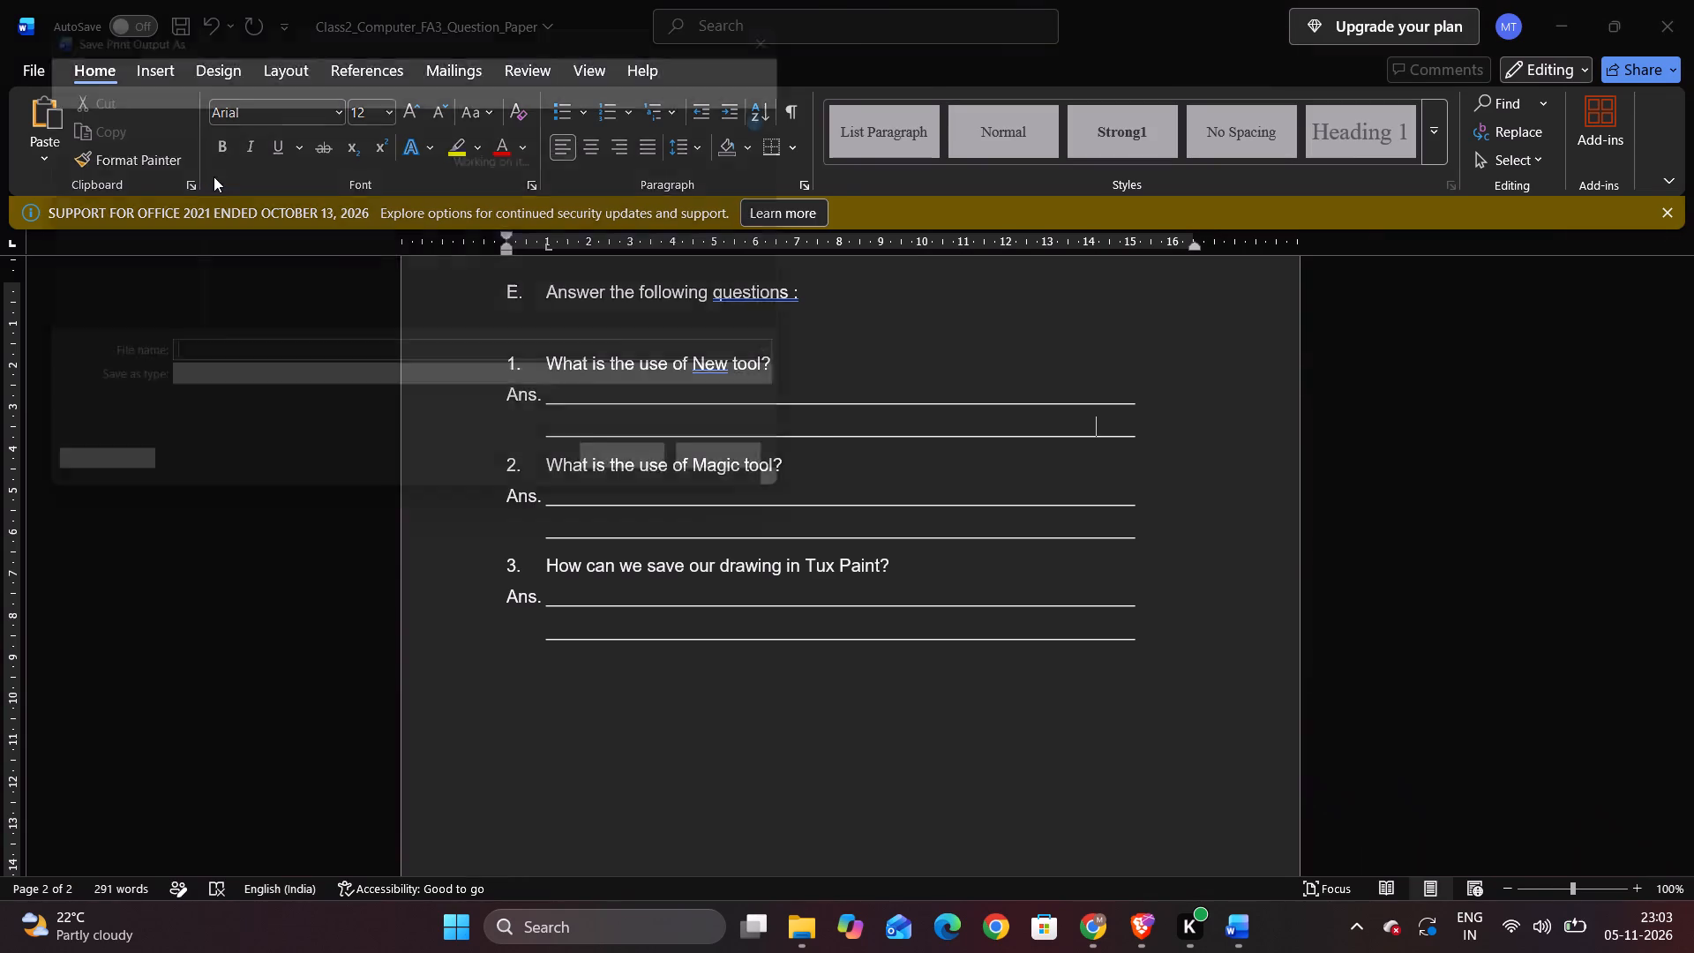
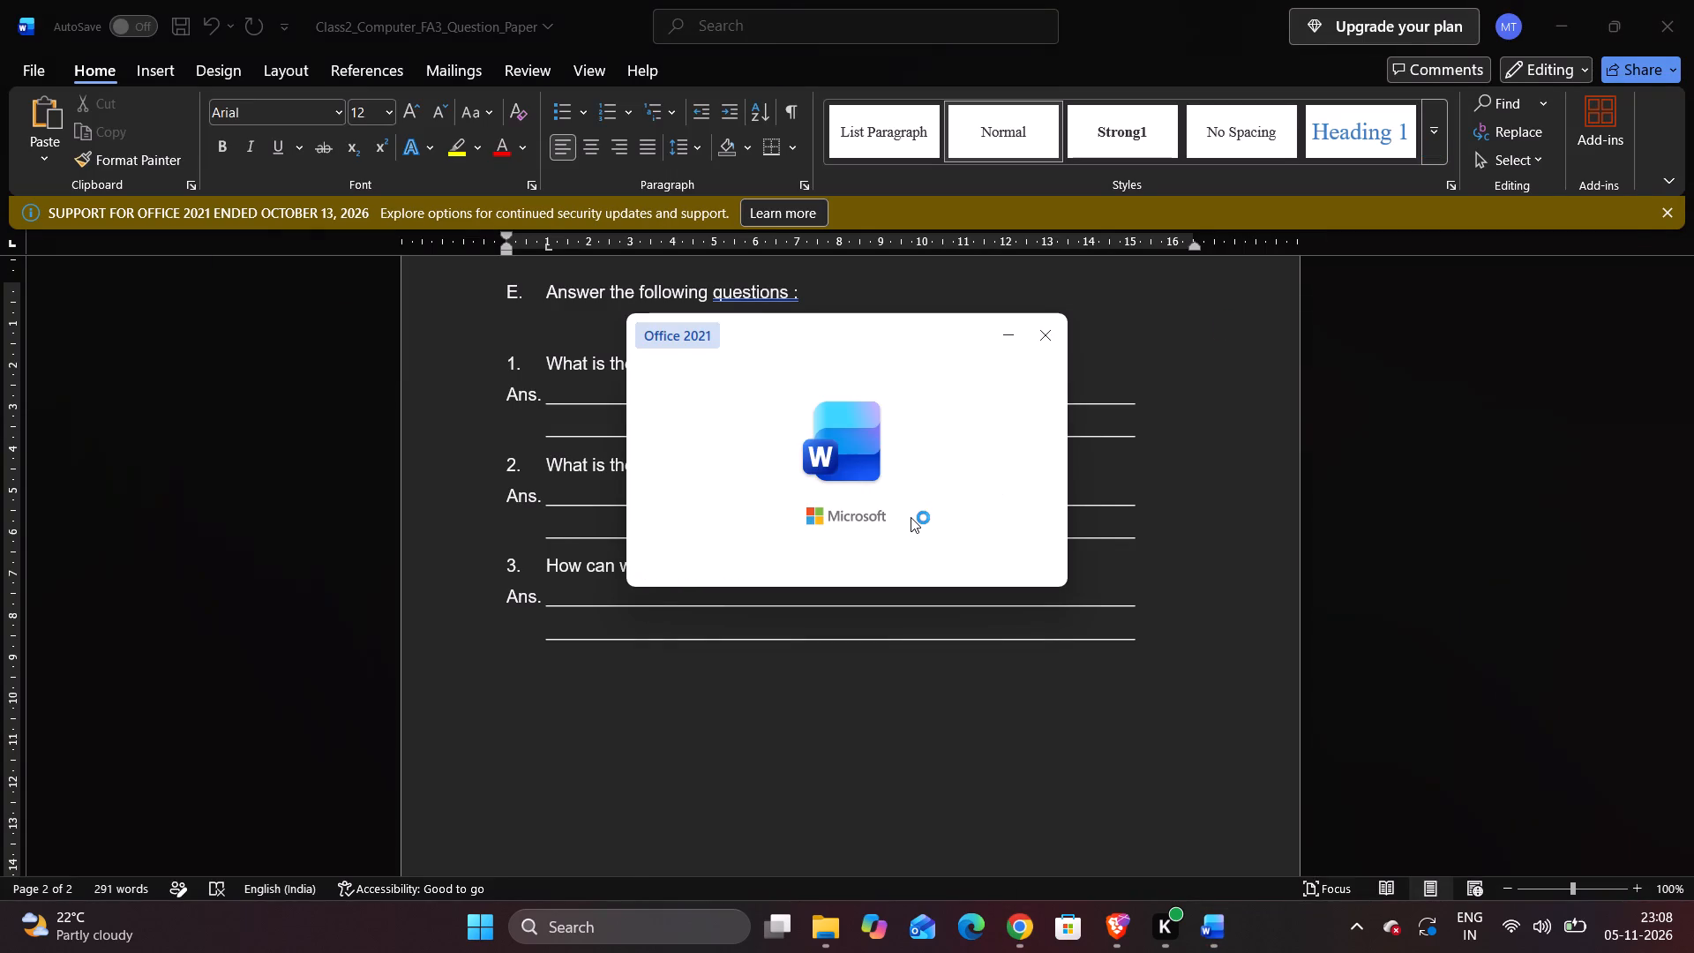
Enable editing for the downloaded Class 4 Sanskrit question paper.
click(910, 101)
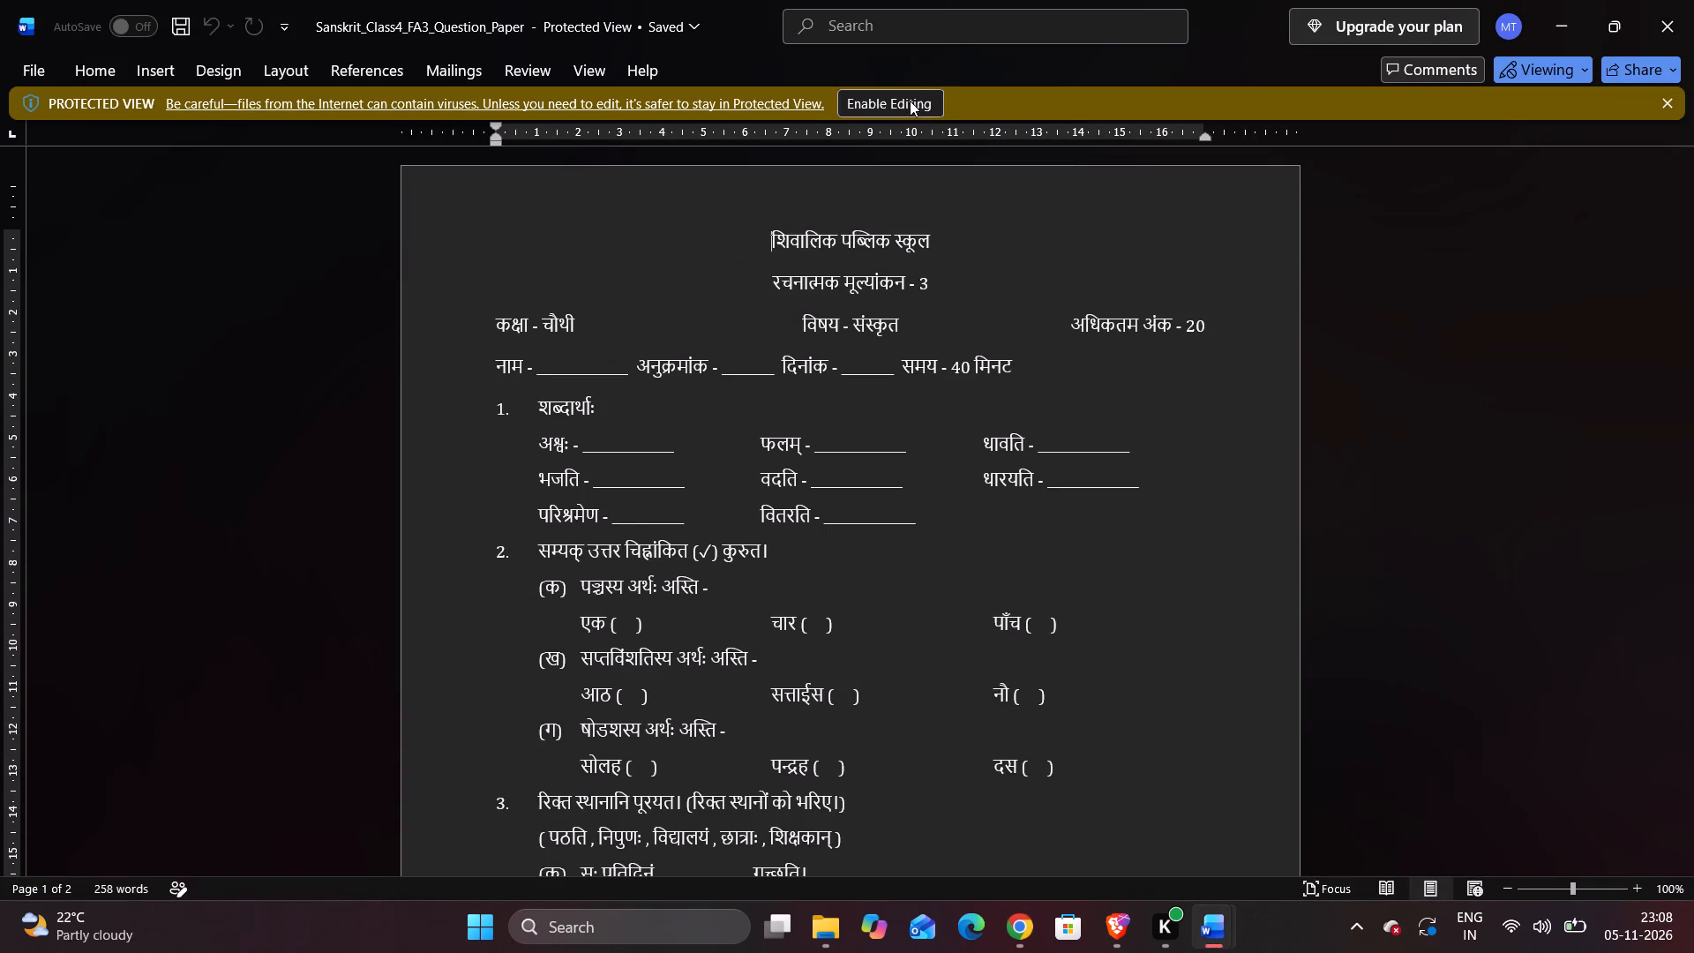
click(1073, 281)
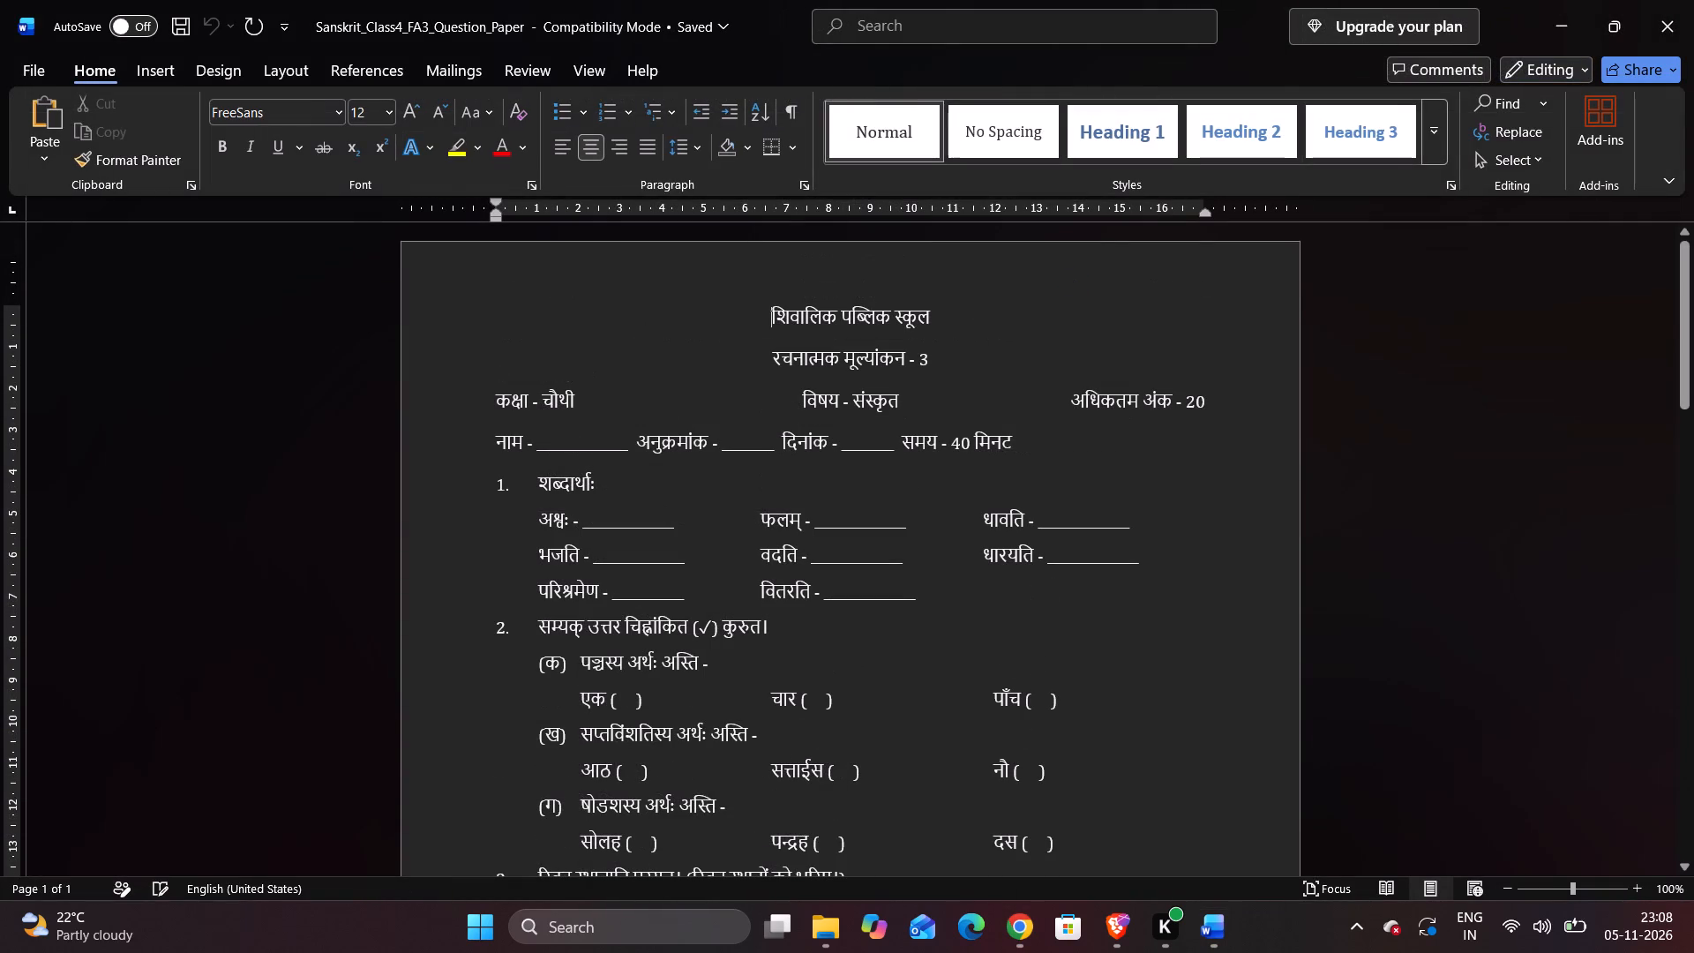
Insert spaces before "समय - 40 मिनट" in the header line until it sits beneath "अधिकतम अंक - 20".
click(903, 439)
key(space)
key(space)
key(space)
key(space)
key(space)
key(space)
key(space)
key(space)
key(space)
key(space)
key(space)
key(space)
key(space)
key(space)
key(space)
key(space)
key(space)
key(space)
key(space)
key(space)
key(space)
key(space)
key(space)
key(space)
key(space)
key(space)
key(space)
key(space)
key(space)
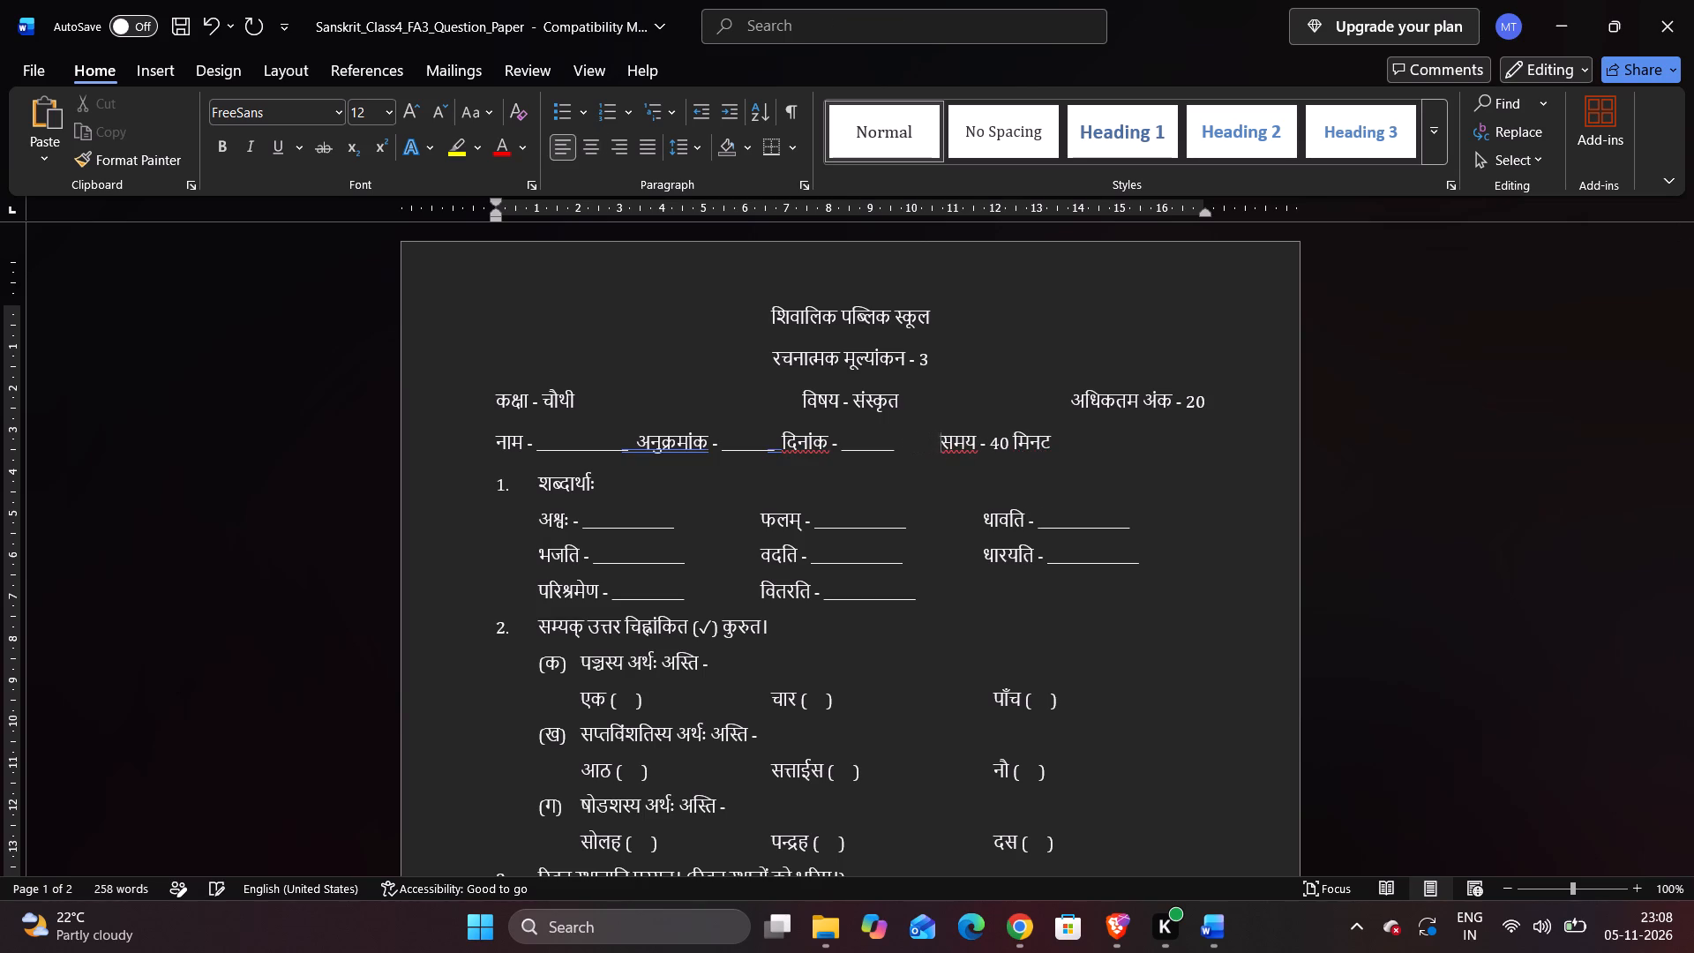
key(space)
key(space)
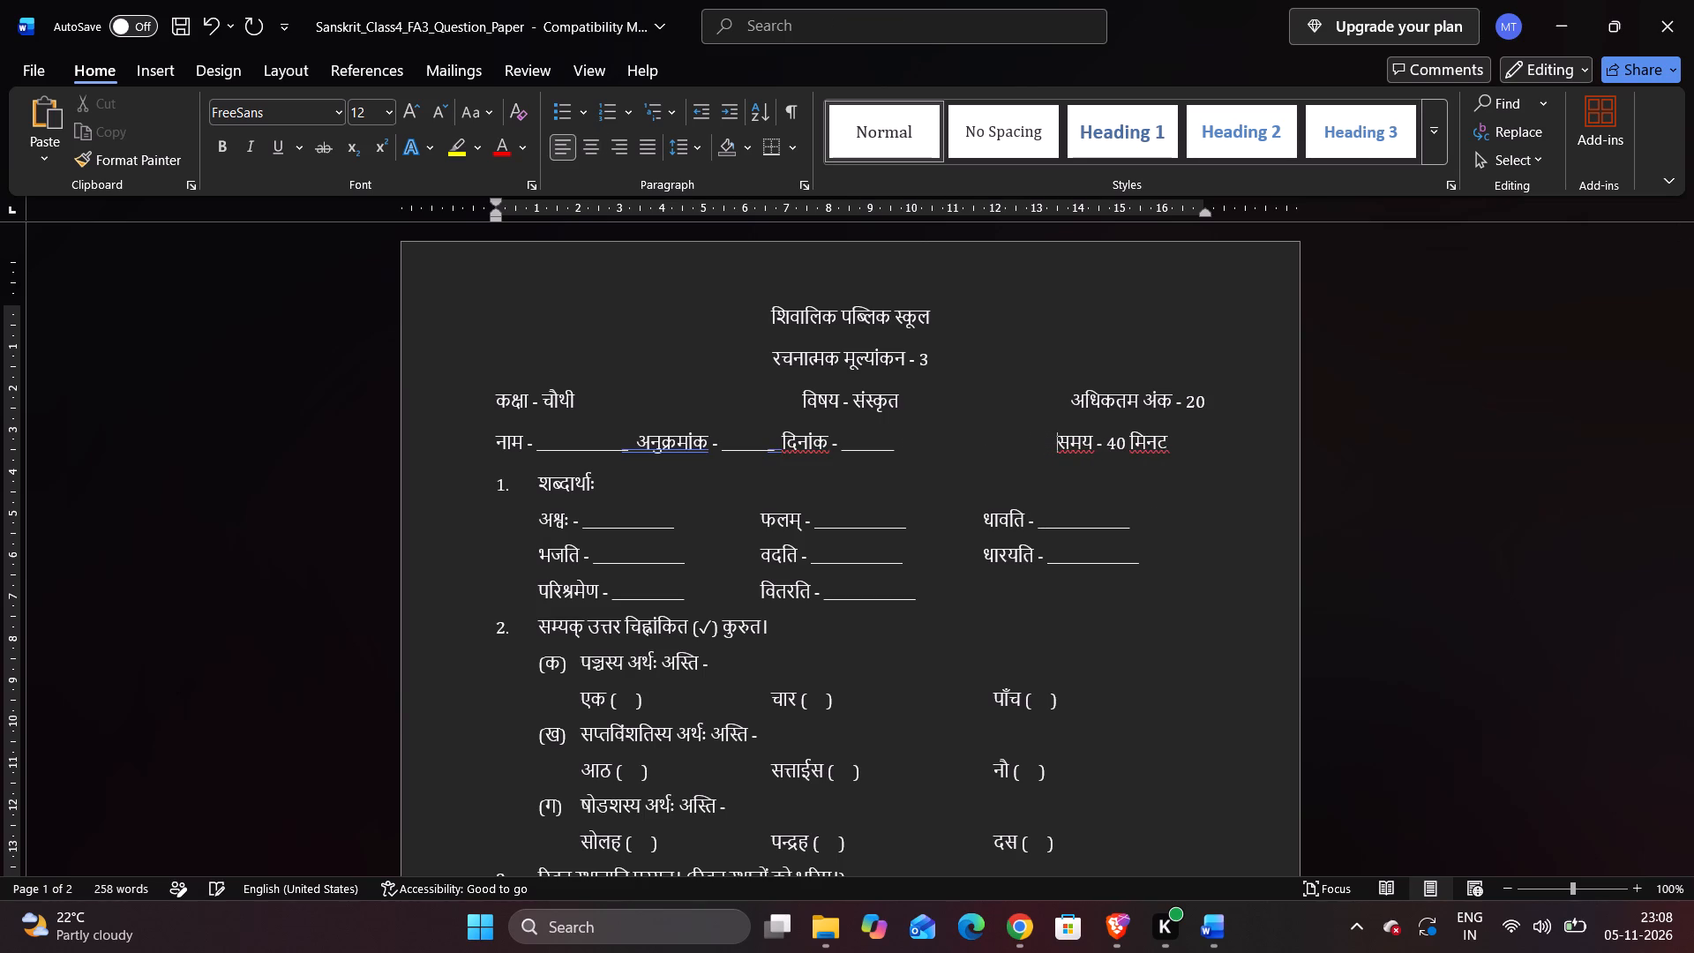
key(space)
key(space)
key(space)
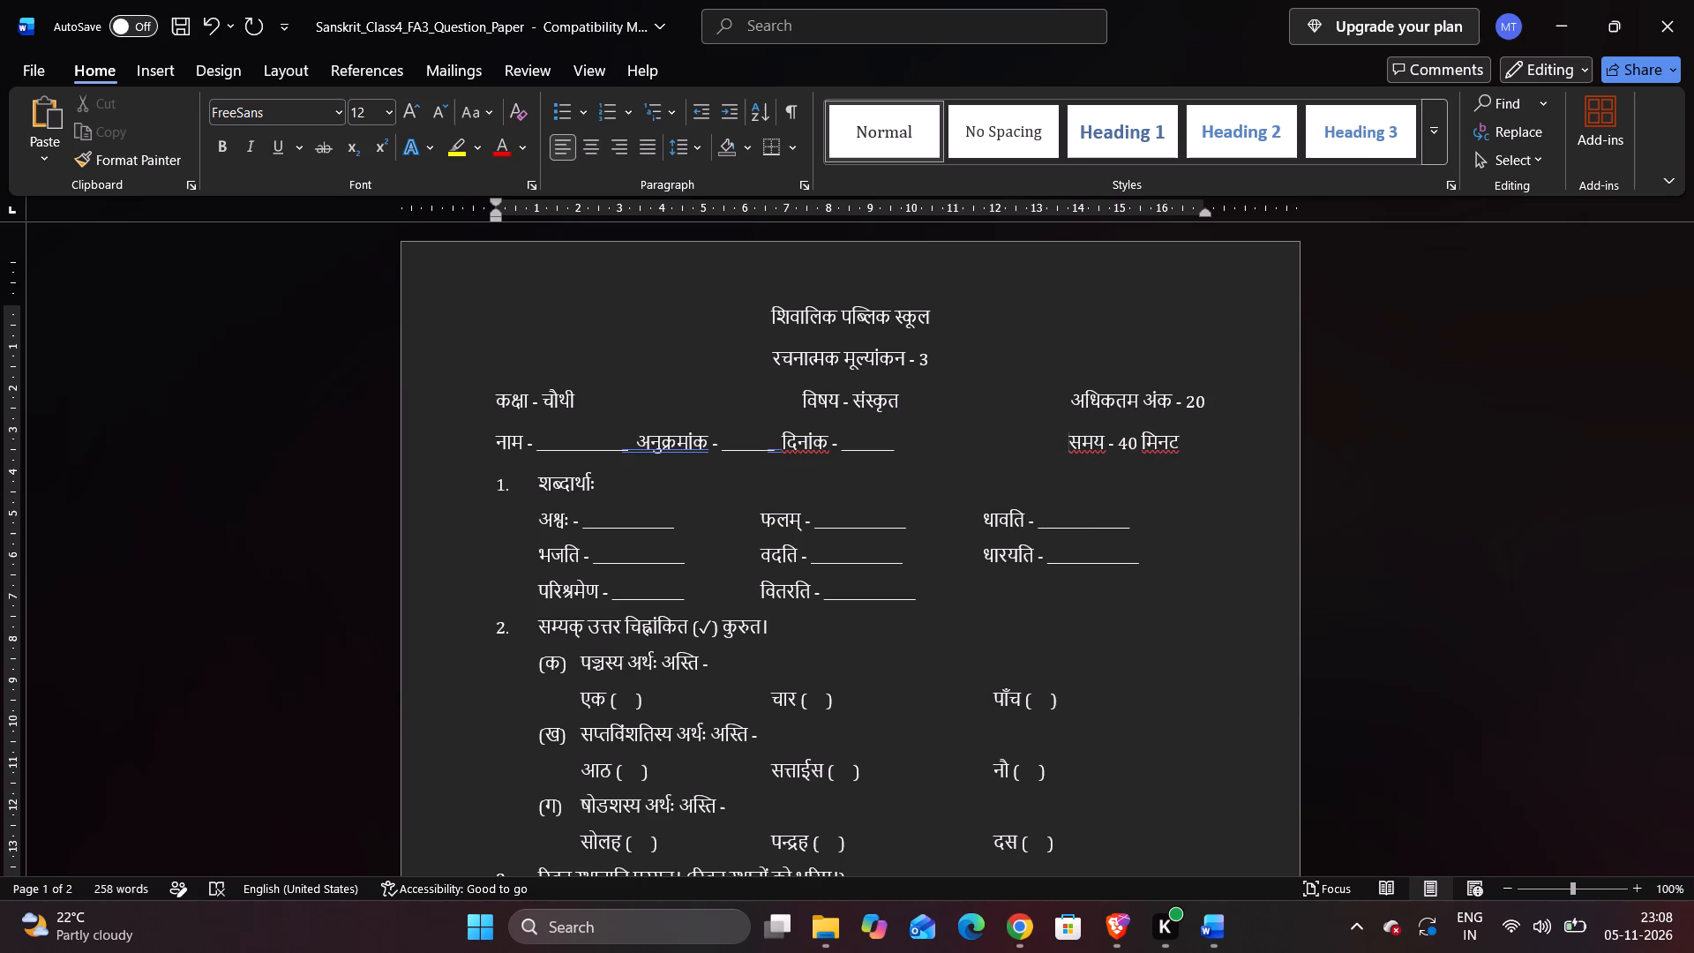
key(space)
key(BackSpace)
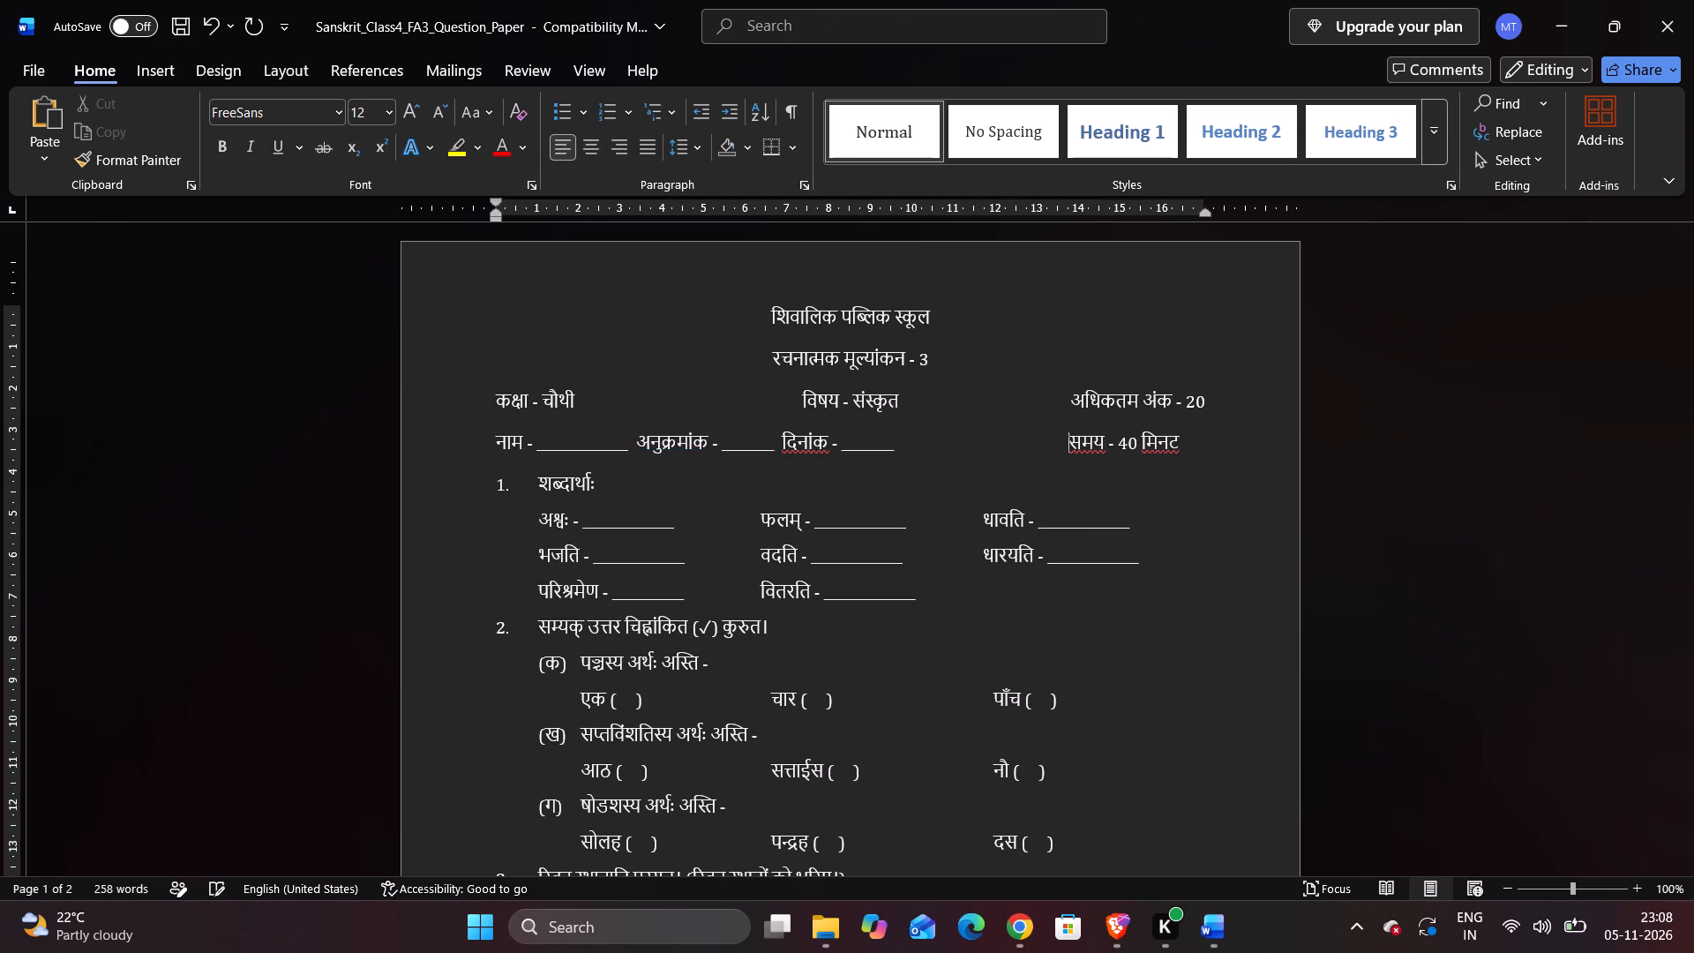
Widen the gap before "दिनांक" with six spaces, keeping the header details on a single line.
click(778, 442)
key(space)
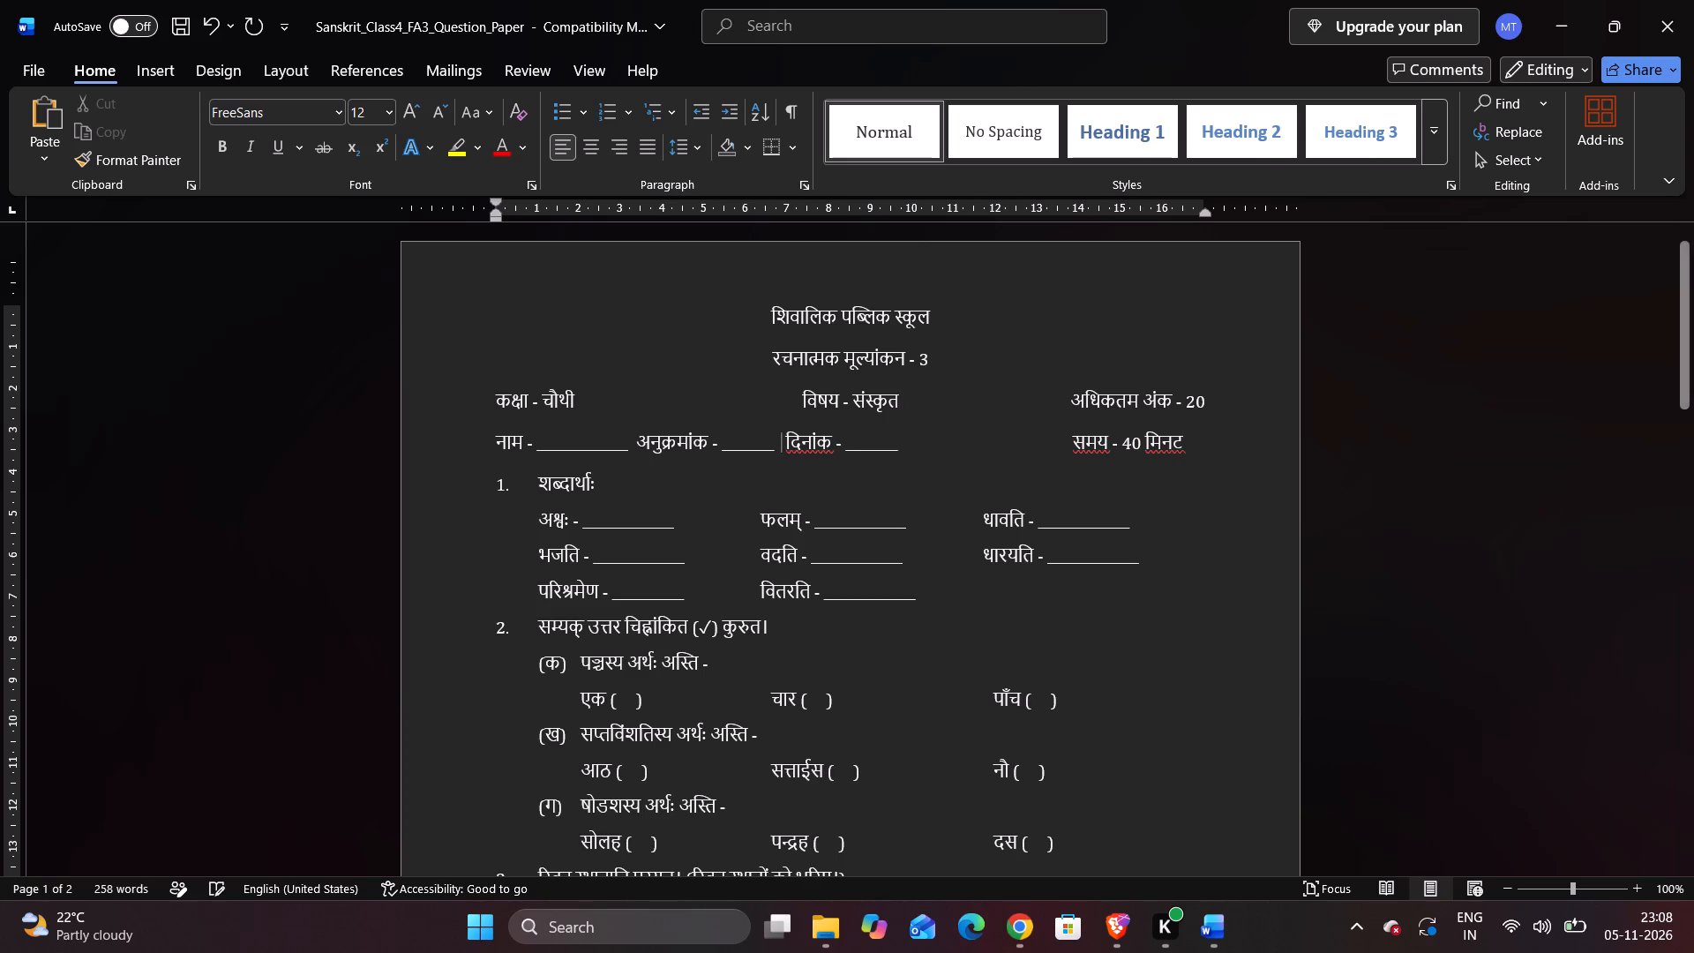
key(space)
key(space)
key(space)
key(space)
key(space)
key(space)
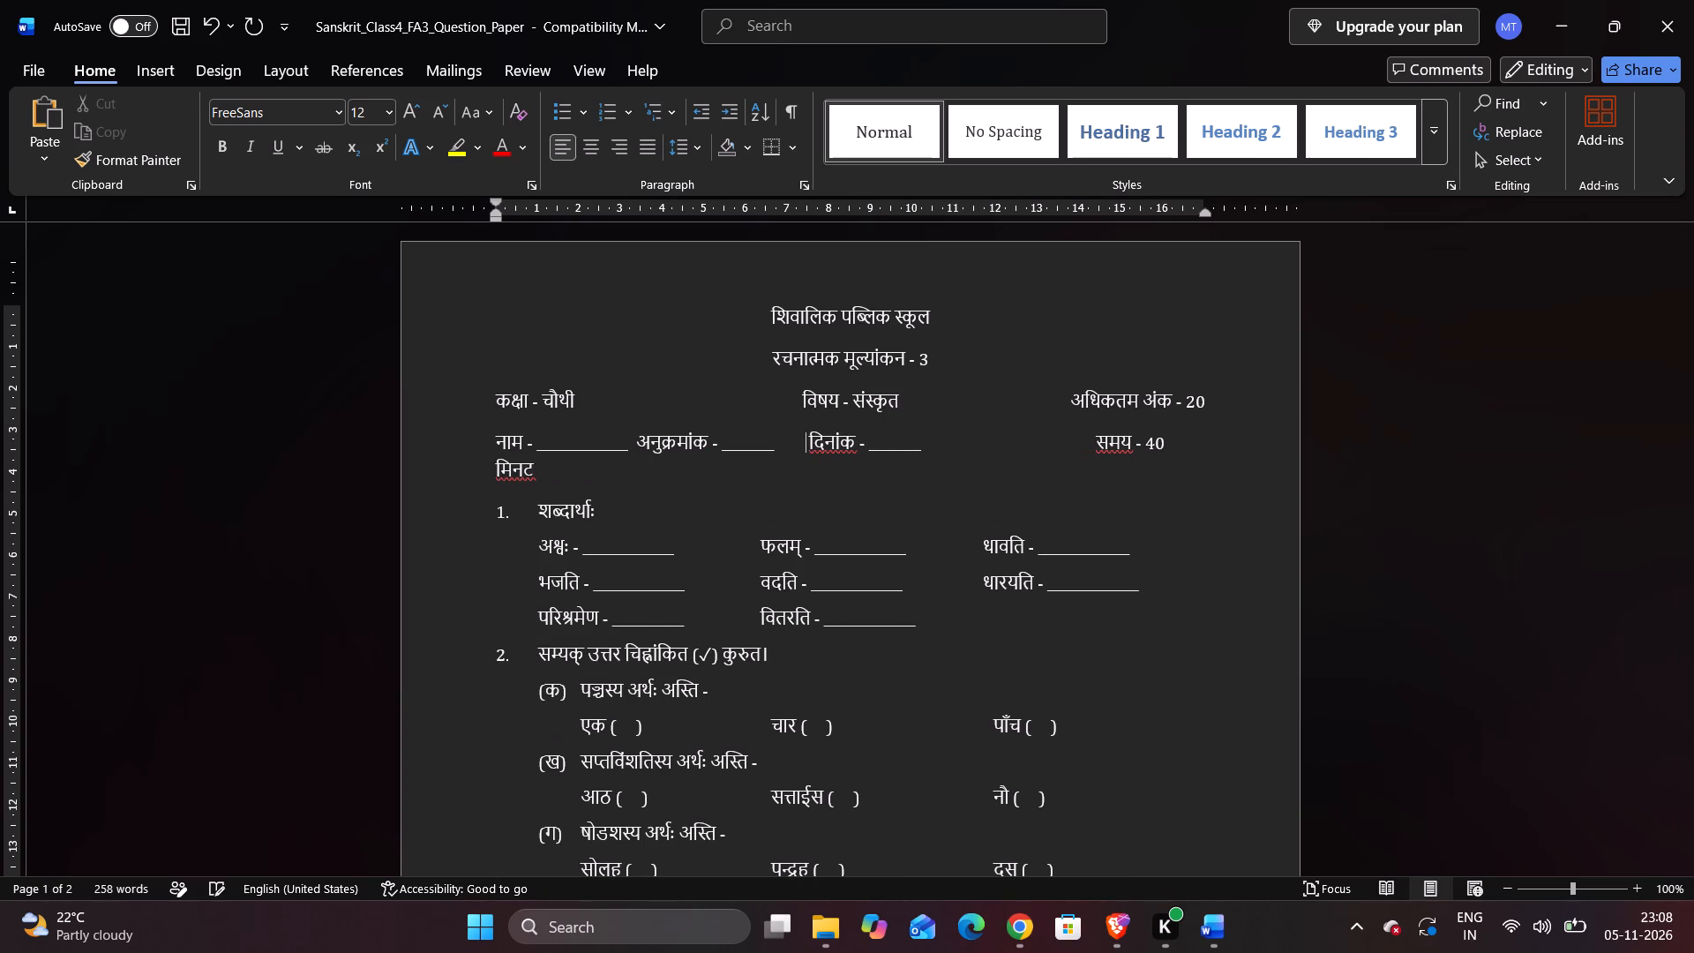
key(BackSpace)
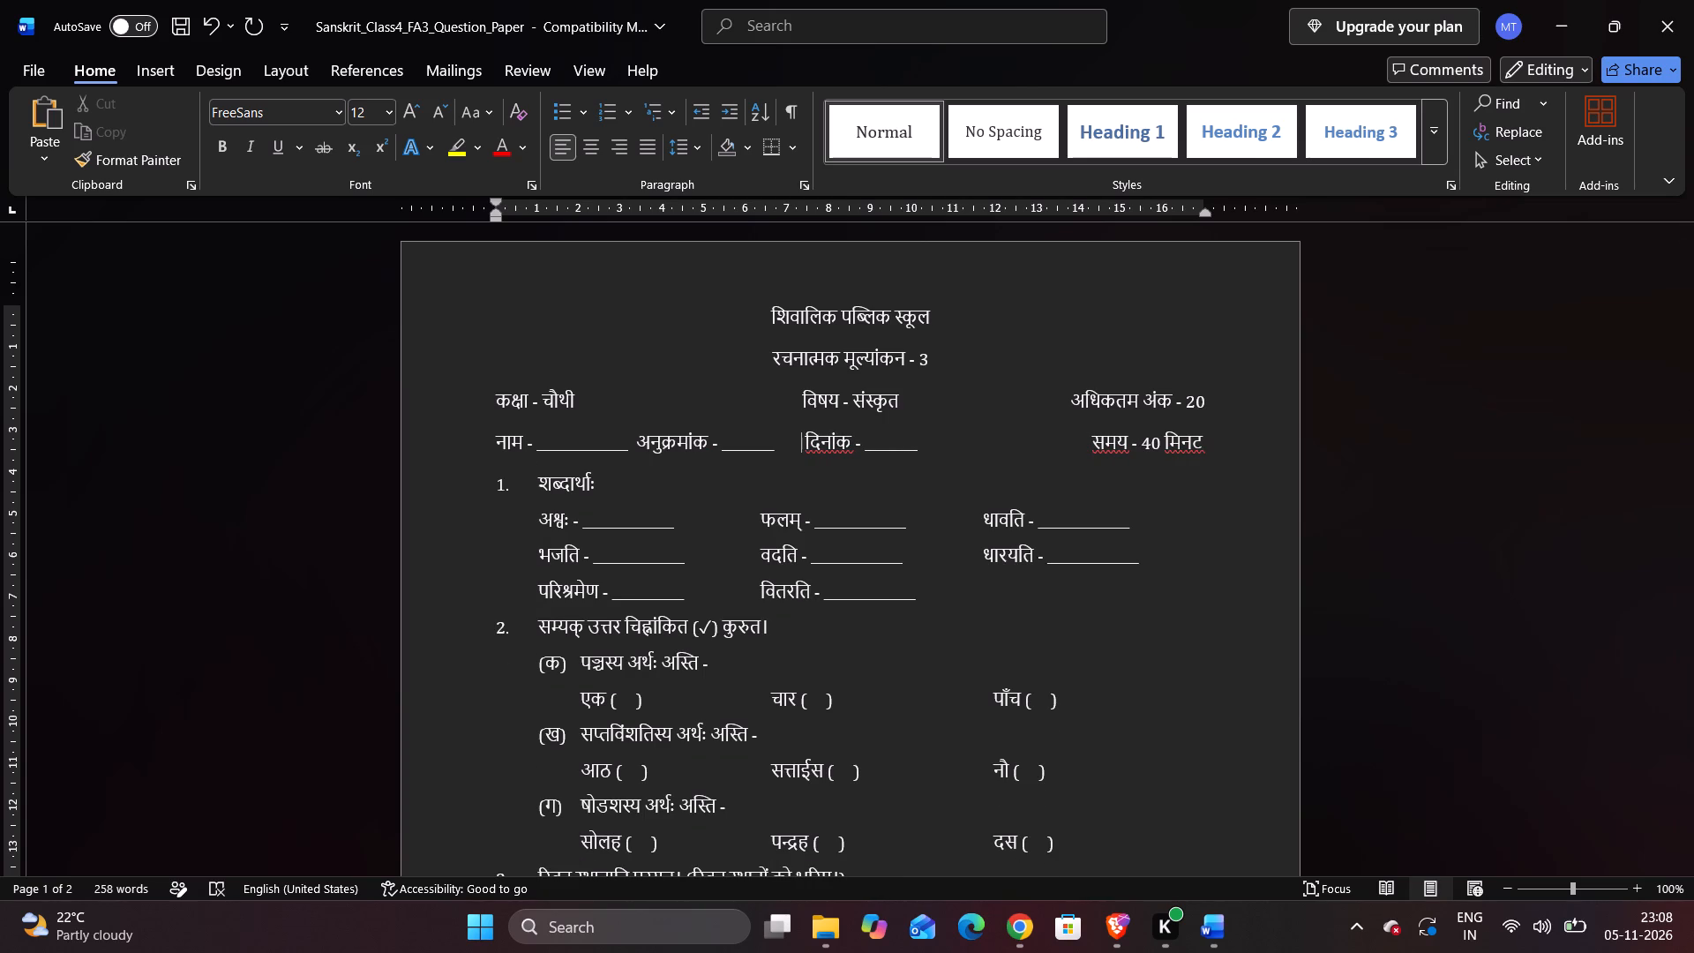
Remove the excess spaces before "समय - 40 मिनट" to free room in the header line.
click(1091, 443)
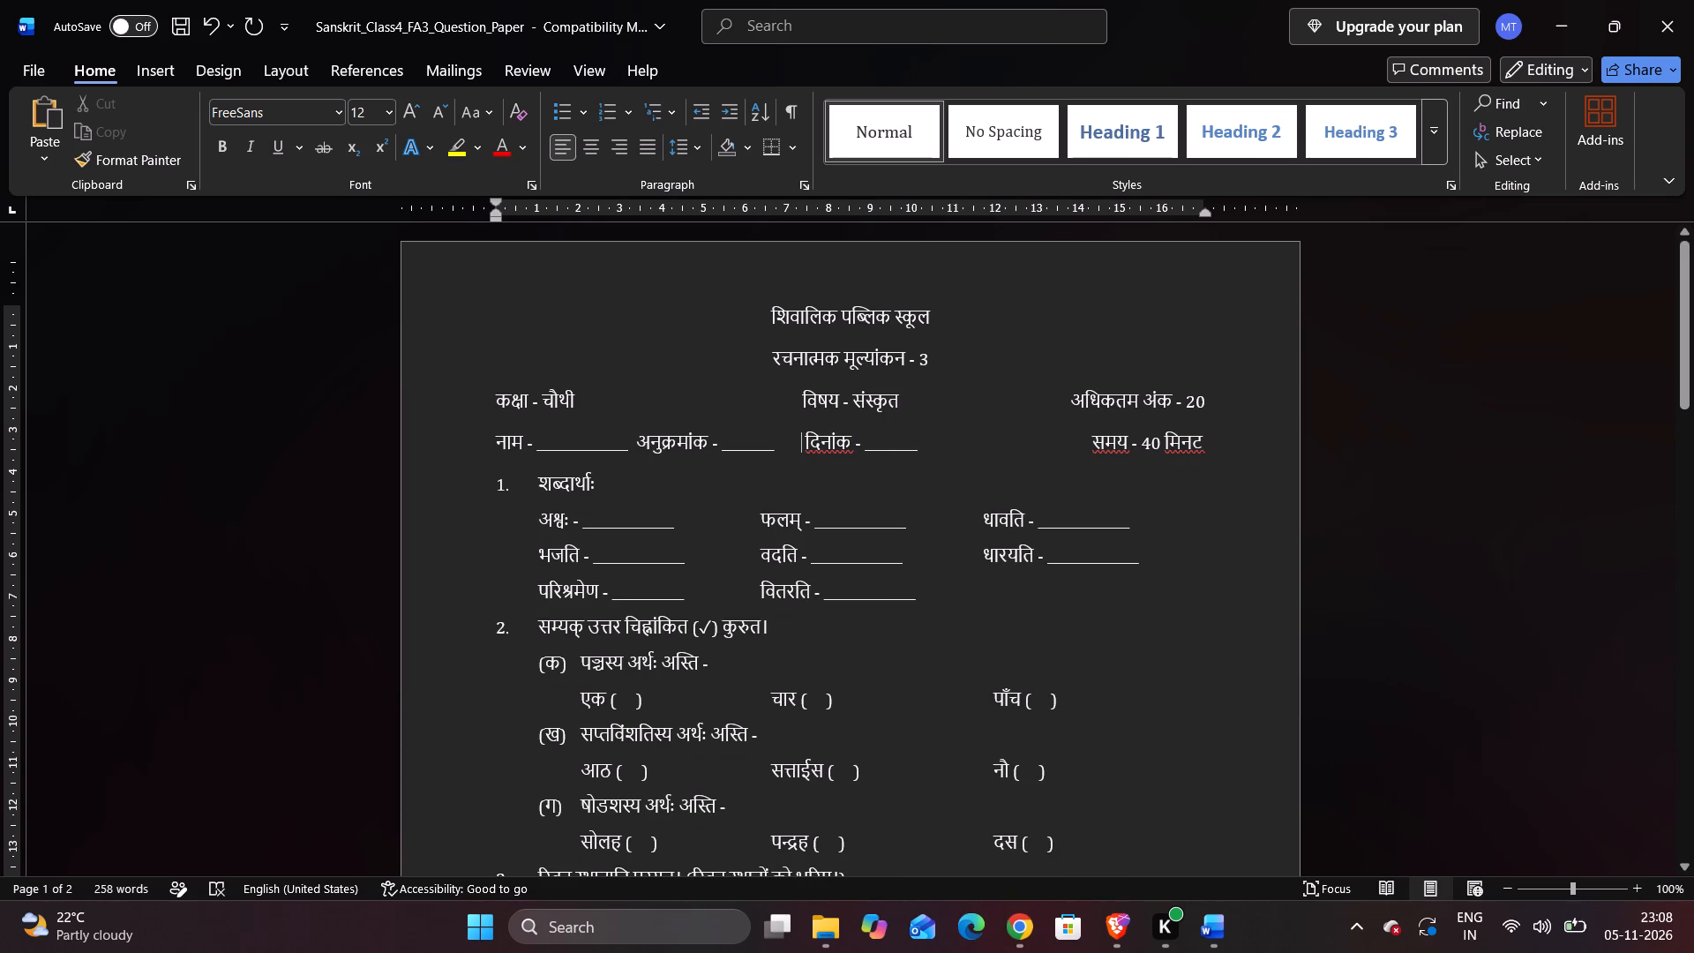
key(BackSpace)
key(BackSpace)
key(BackSpace)
key(BackSpace)
key(BackSpace)
key(BackSpace)
key(BackSpace)
key(BackSpace)
key(BackSpace)
key(BackSpace)
key(BackSpace)
key(BackSpace)
key(BackSpace)
key(BackSpace)
key(BackSpace)
key(BackSpace)
key(BackSpace)
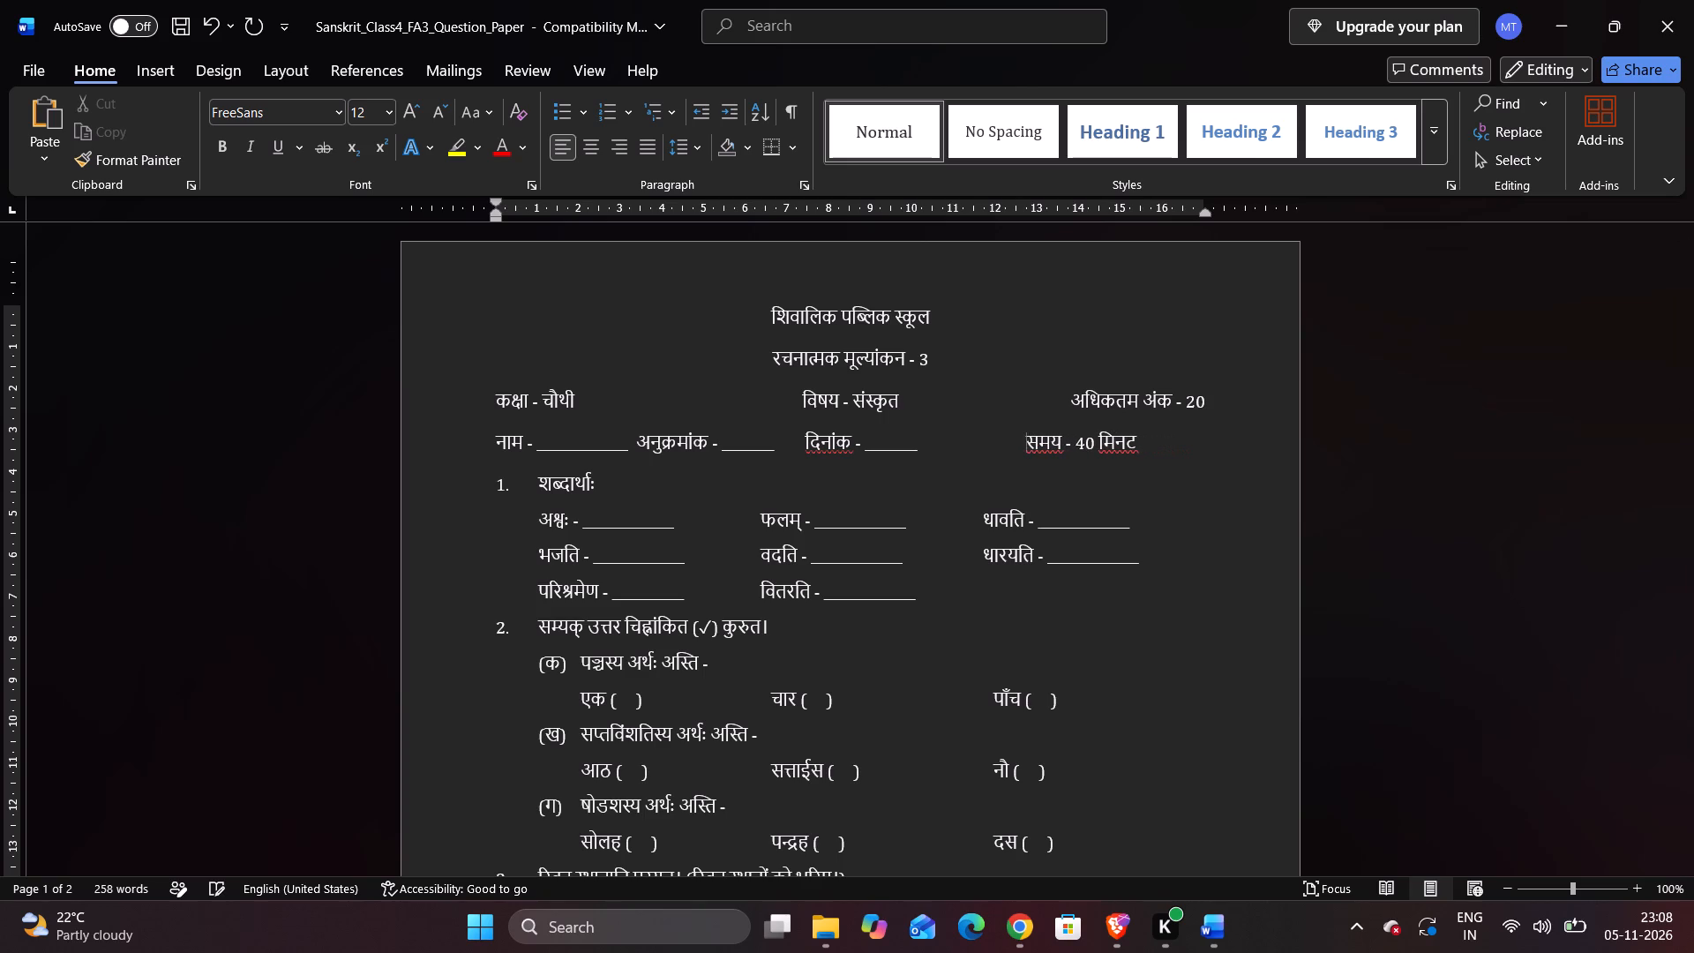
key(BackSpace)
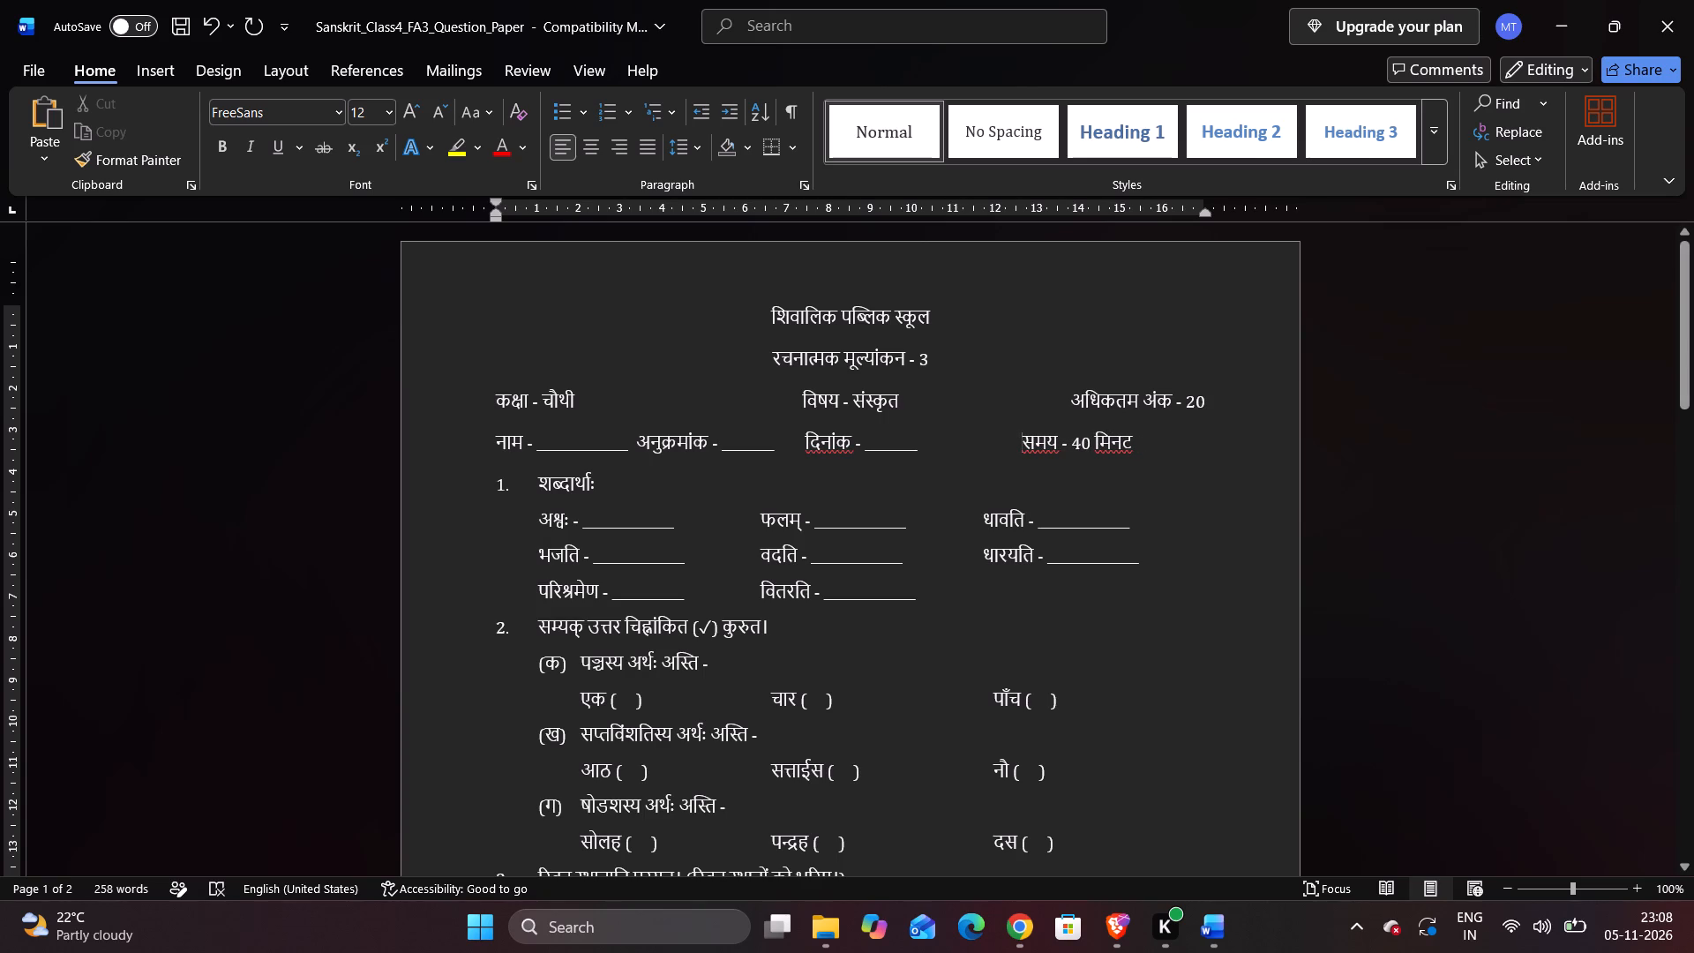
Widen the gap before "अनुक्रमांक" so that "समय - 40 मिनट" lines up beneath "अधिकतम अंक - 20".
click(636, 444)
key(space)
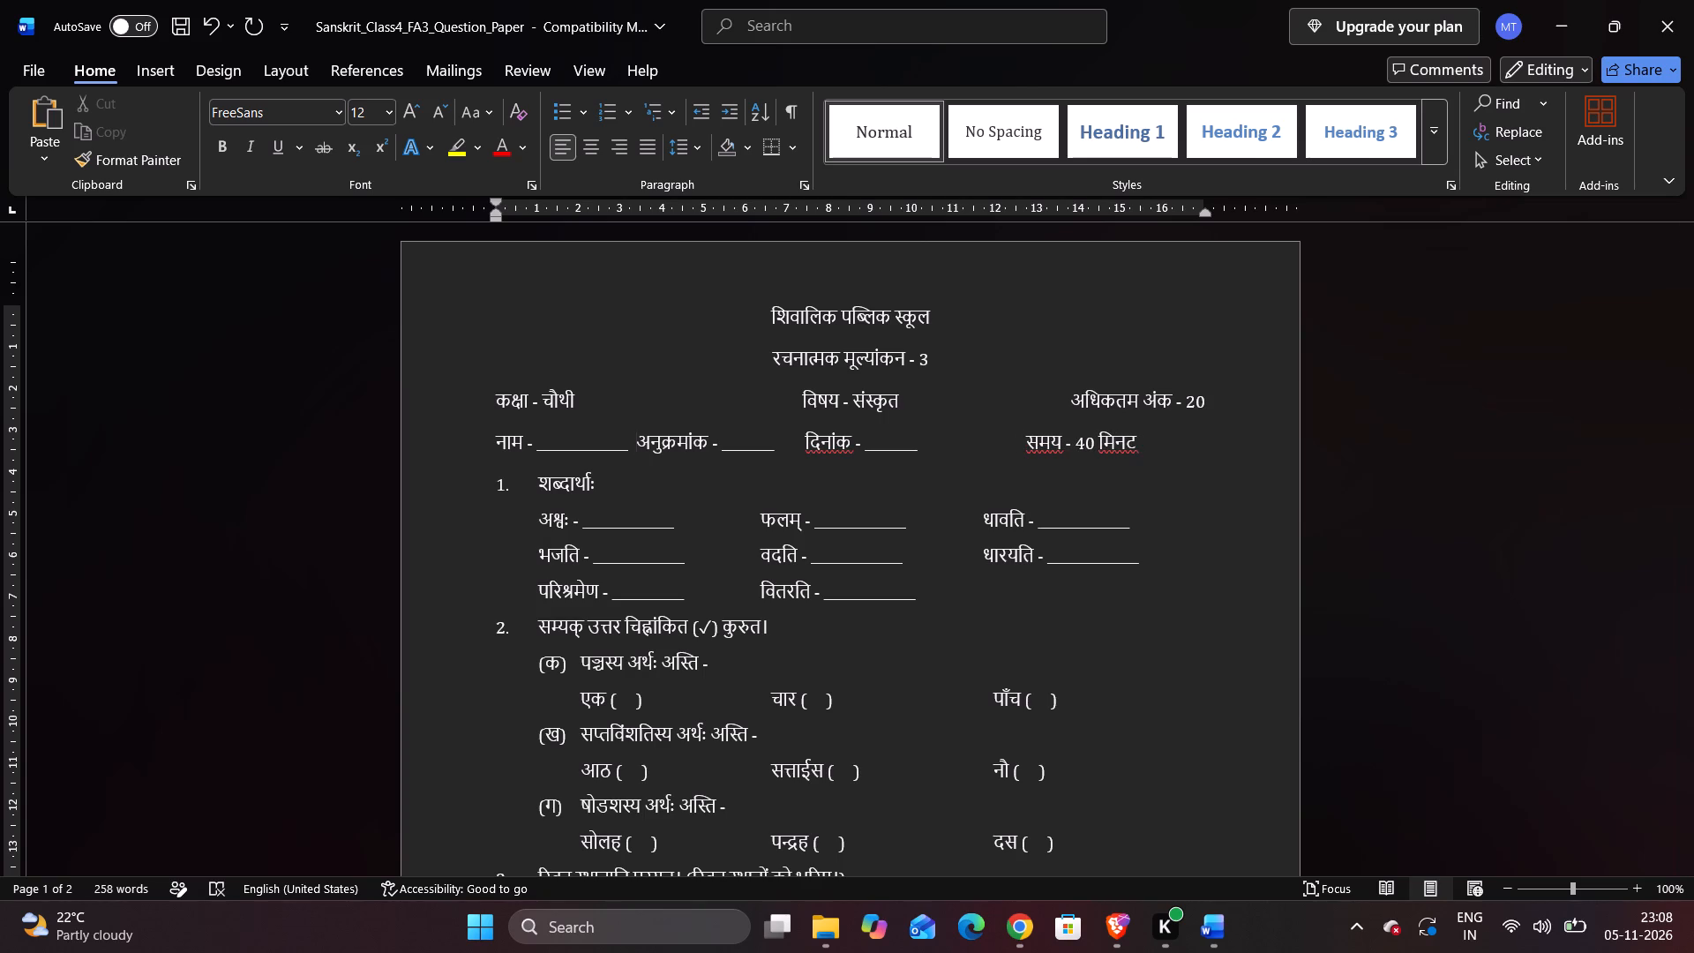
key(space)
key(space)
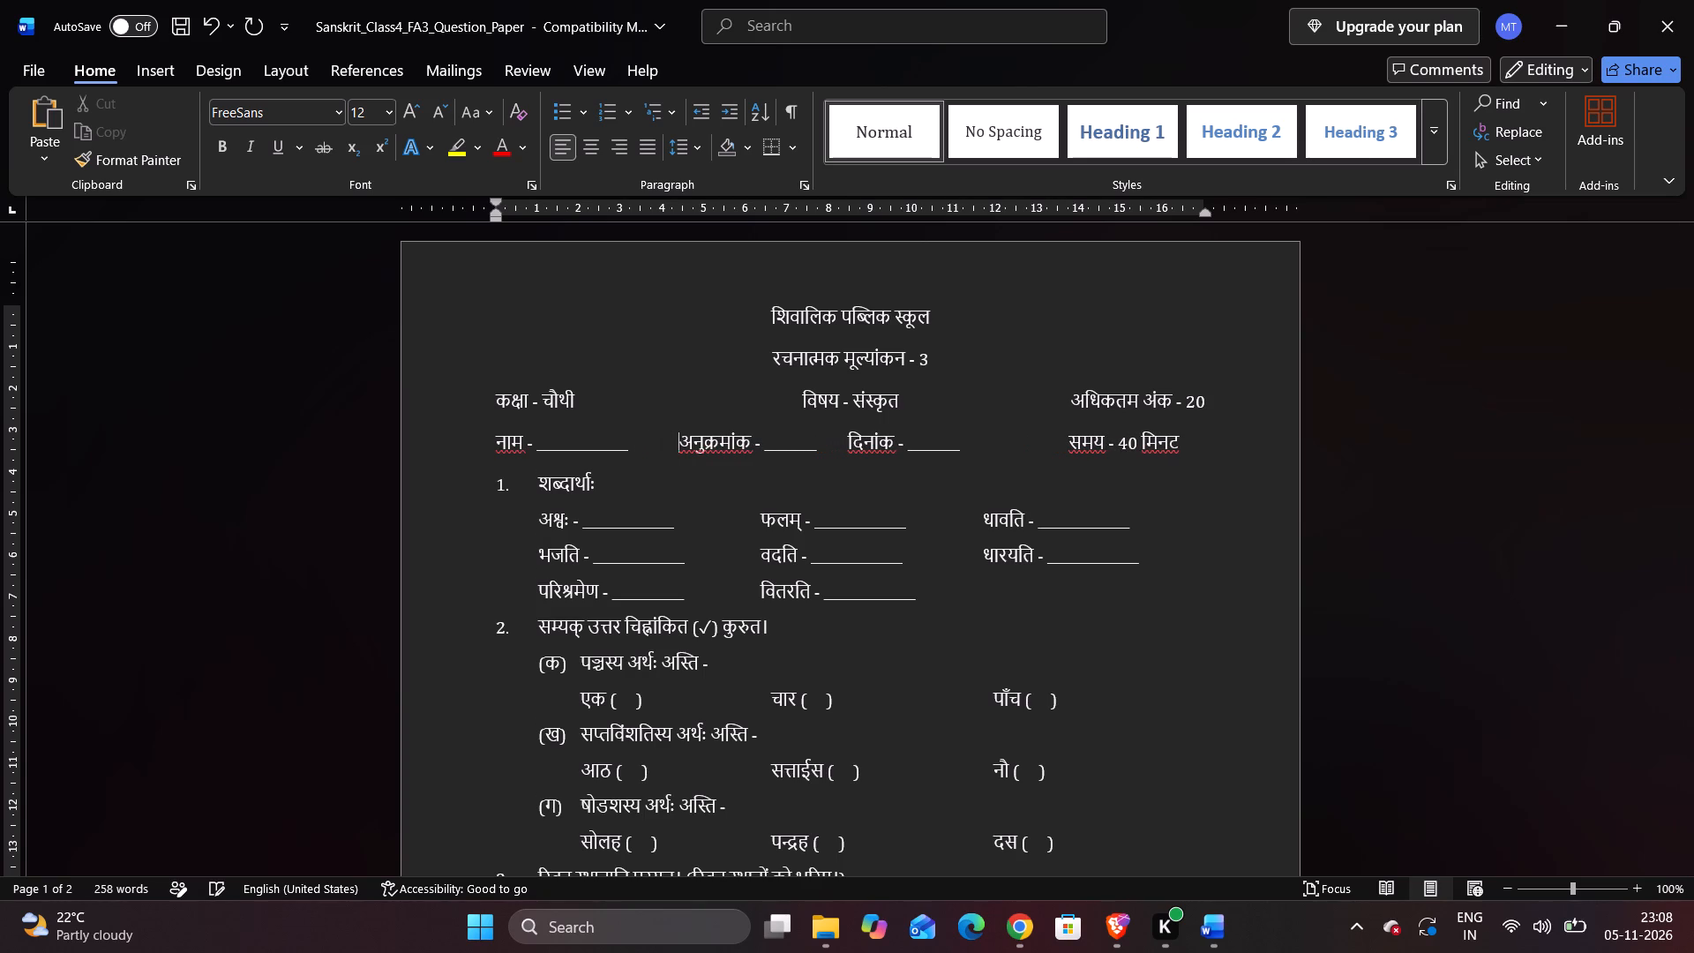
key(space)
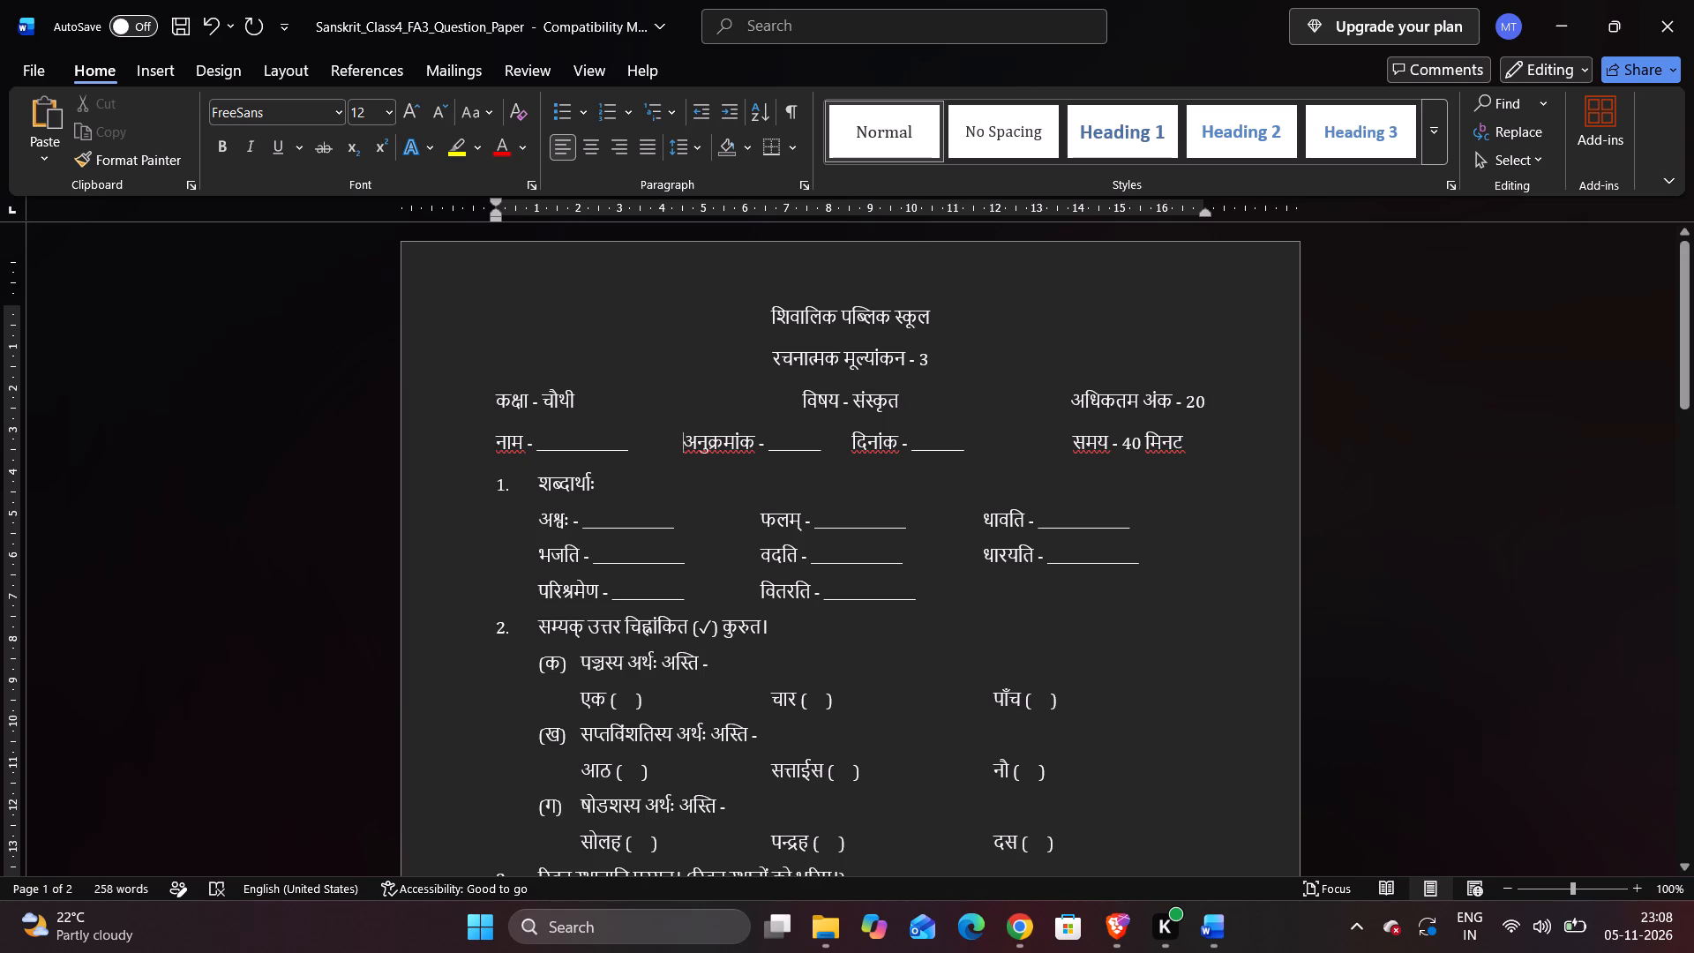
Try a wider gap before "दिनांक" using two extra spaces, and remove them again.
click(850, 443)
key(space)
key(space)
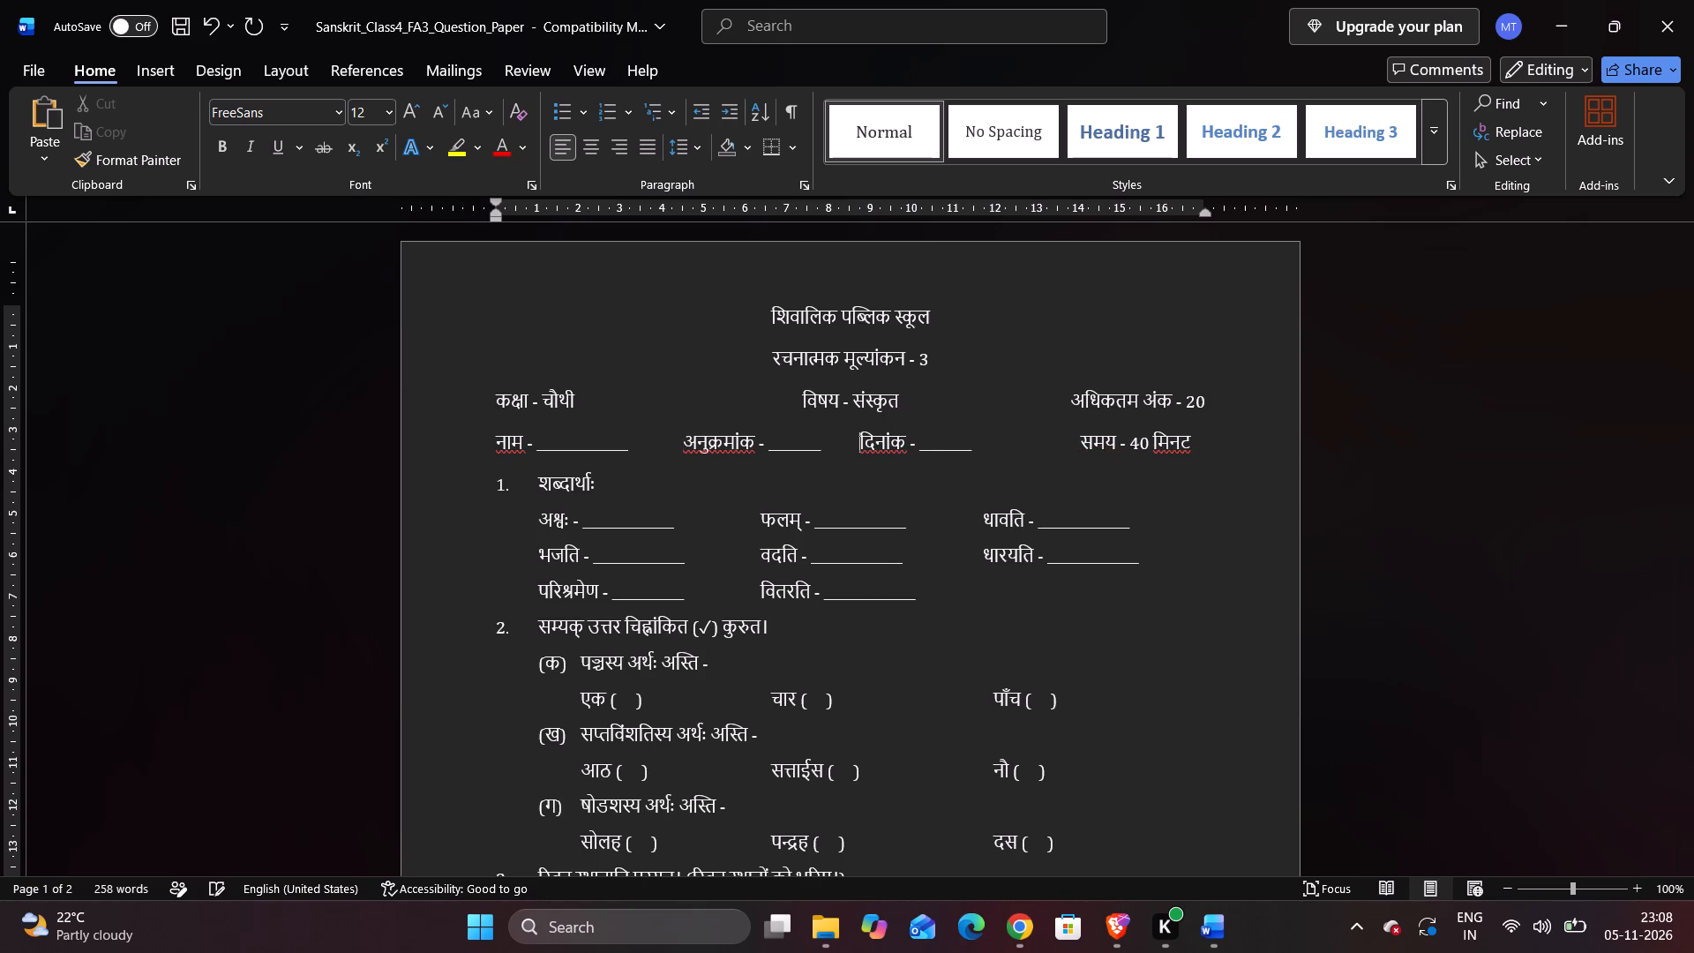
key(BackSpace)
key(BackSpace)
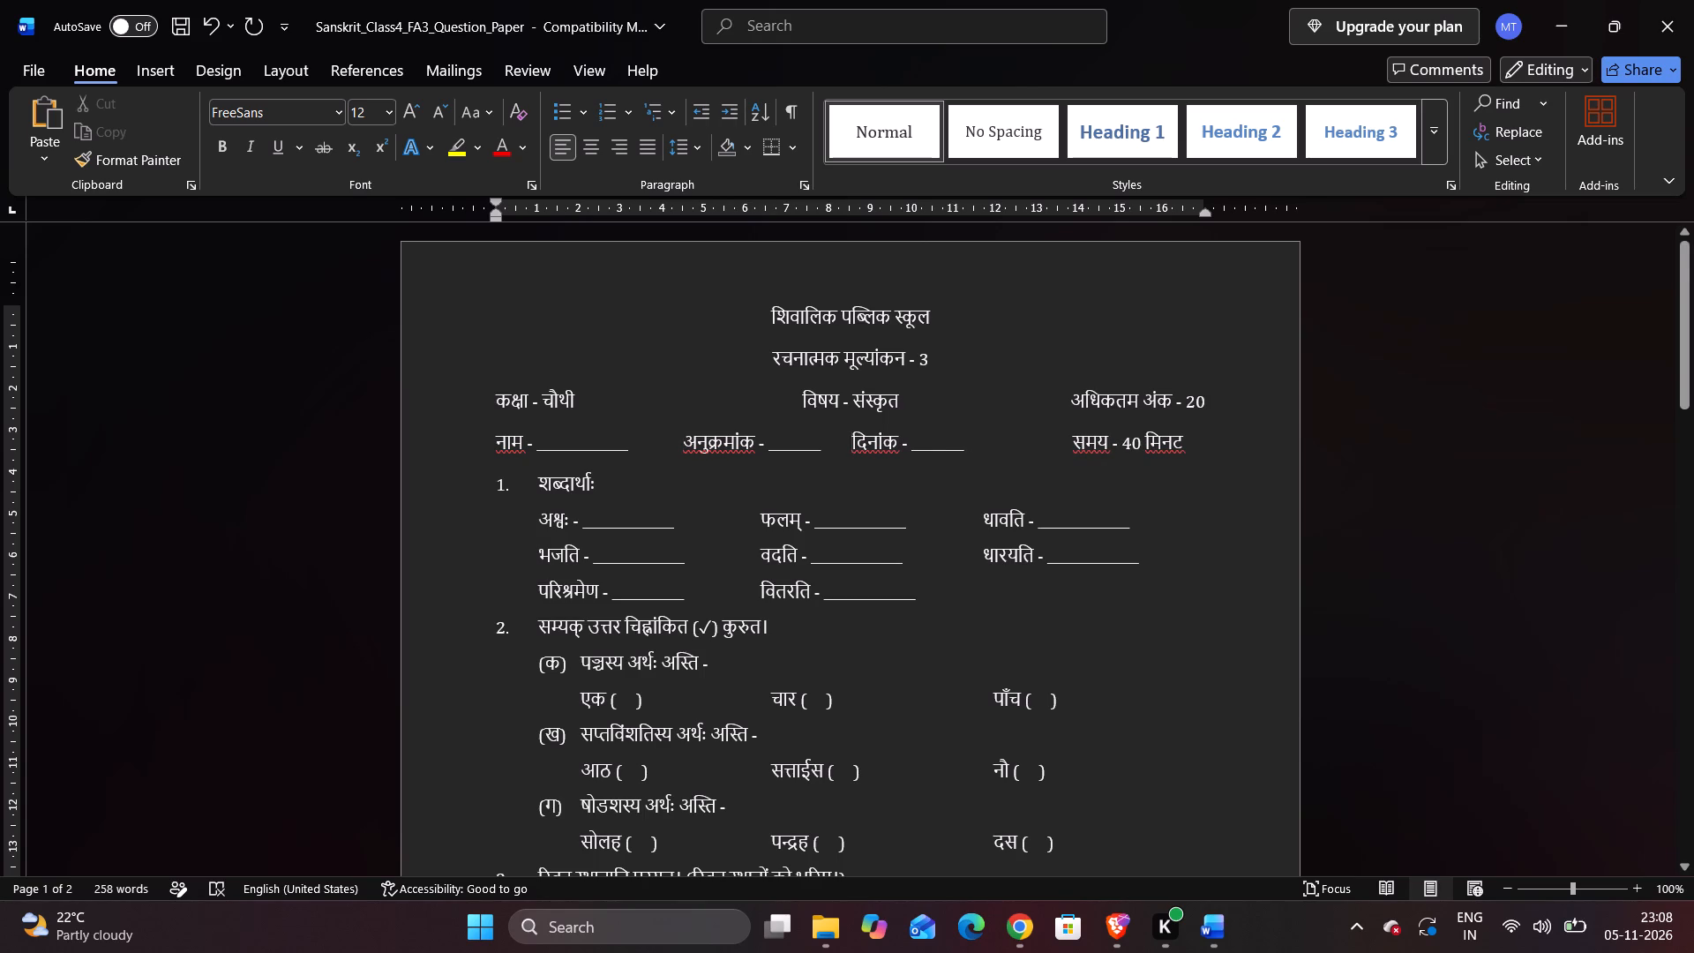
Review the layout of all questions and where the page break falls in the Sanskrit paper.
scroll(706, 482, down, 1)
scroll(810, 548, down, 2)
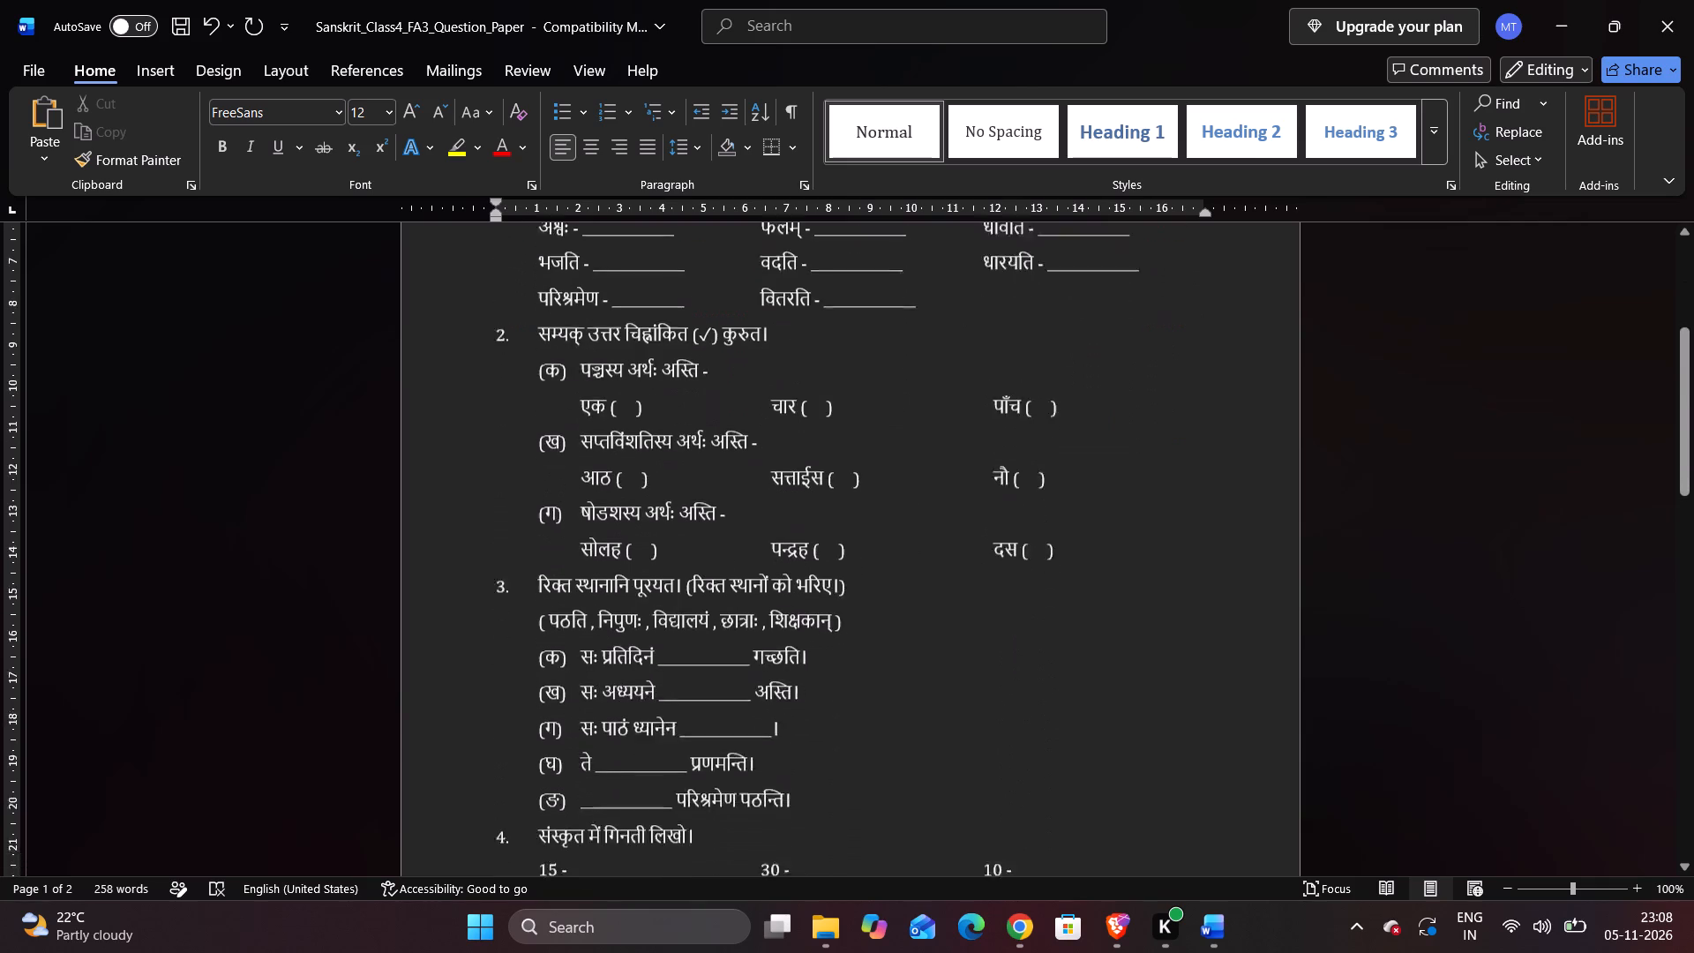
scroll(810, 548, down, 4)
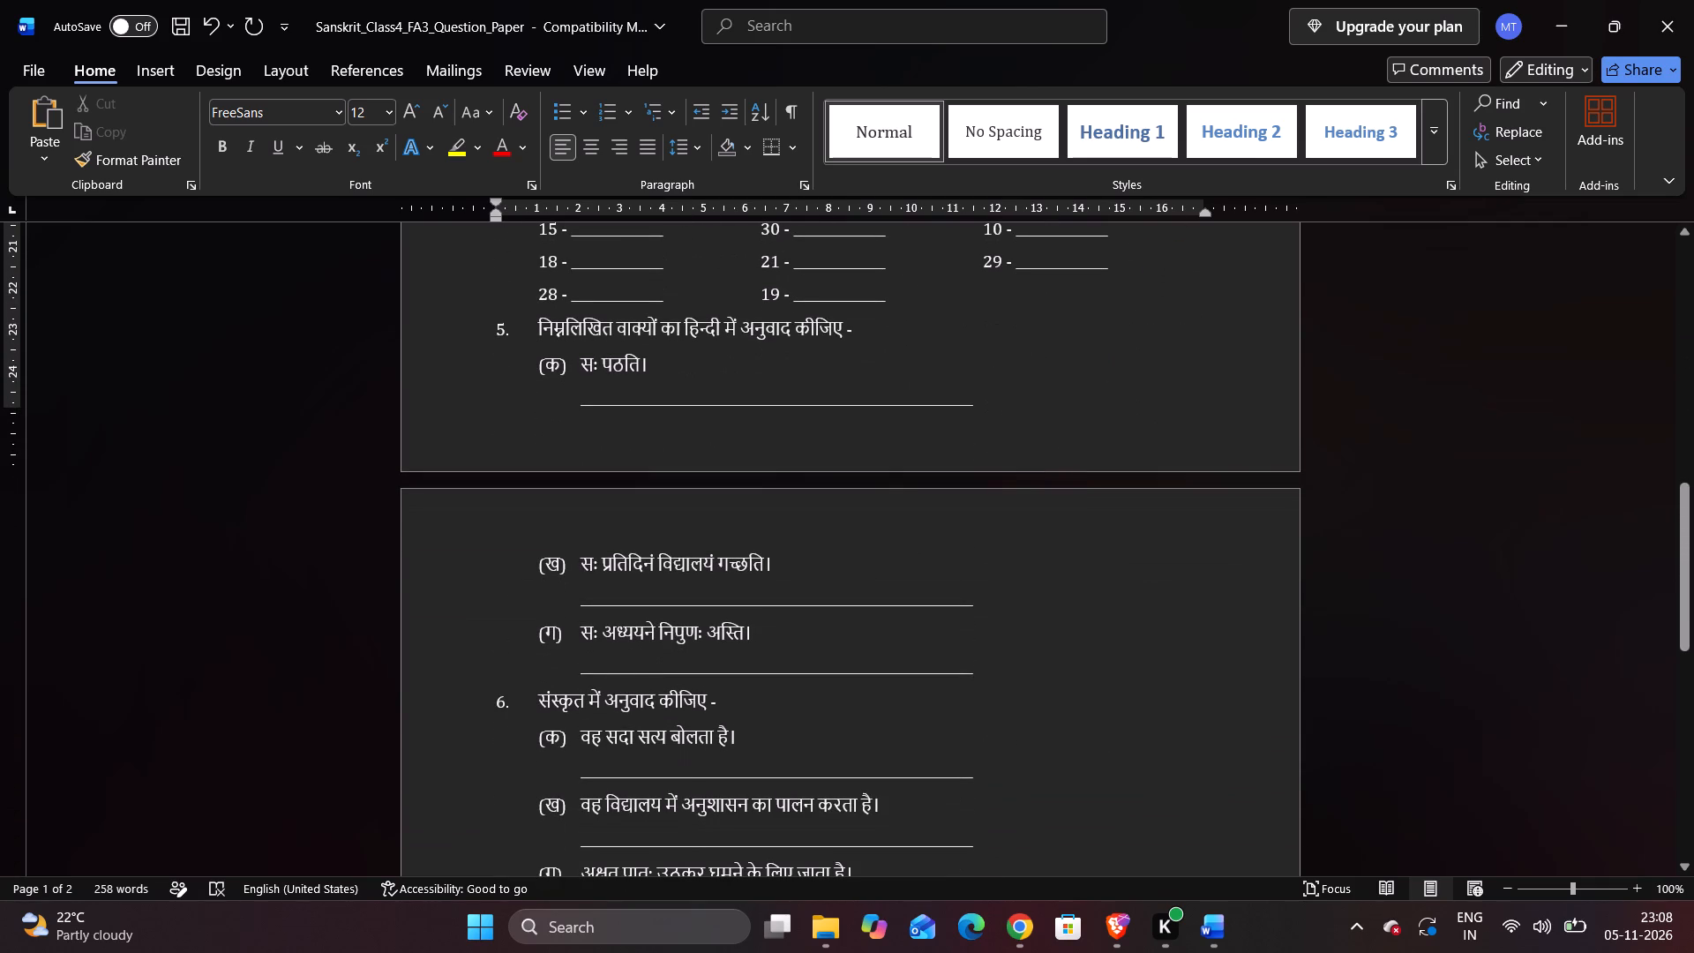
scroll(795, 454, down, 1)
scroll(795, 454, up, 1)
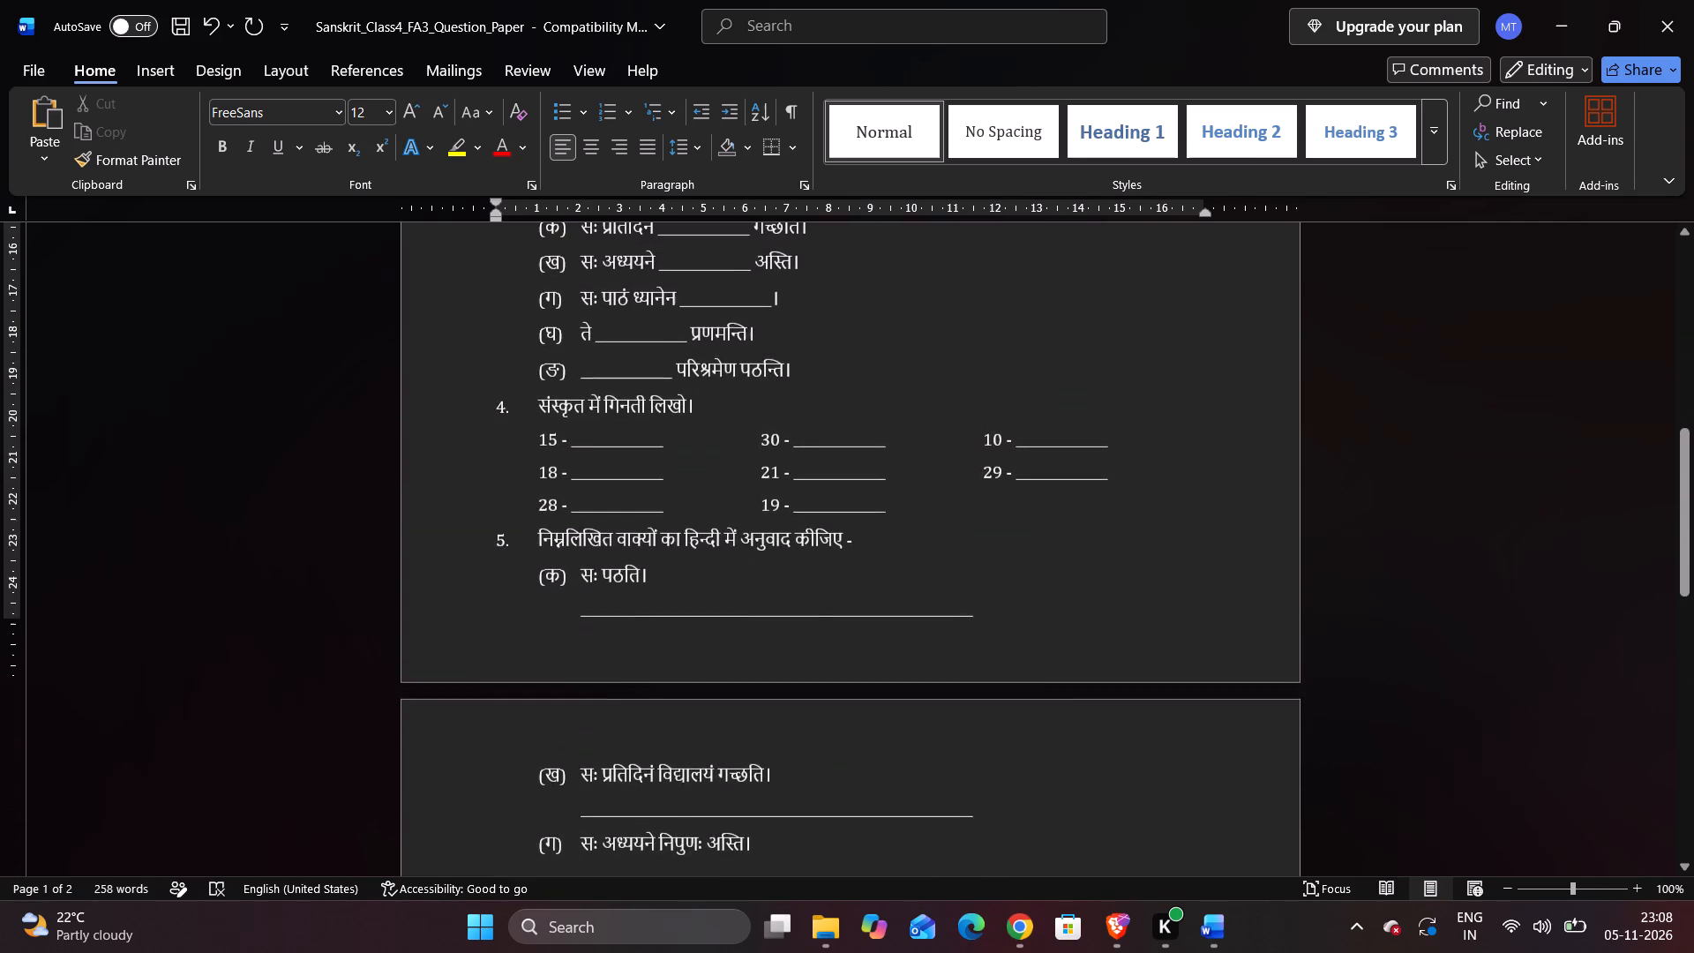
scroll(795, 454, up, 3)
scroll(795, 454, down, 7)
Add a blank line after question 4's number blanks and another above question 4, so question 5 starts on page 2.
scroll(795, 454, up, 1)
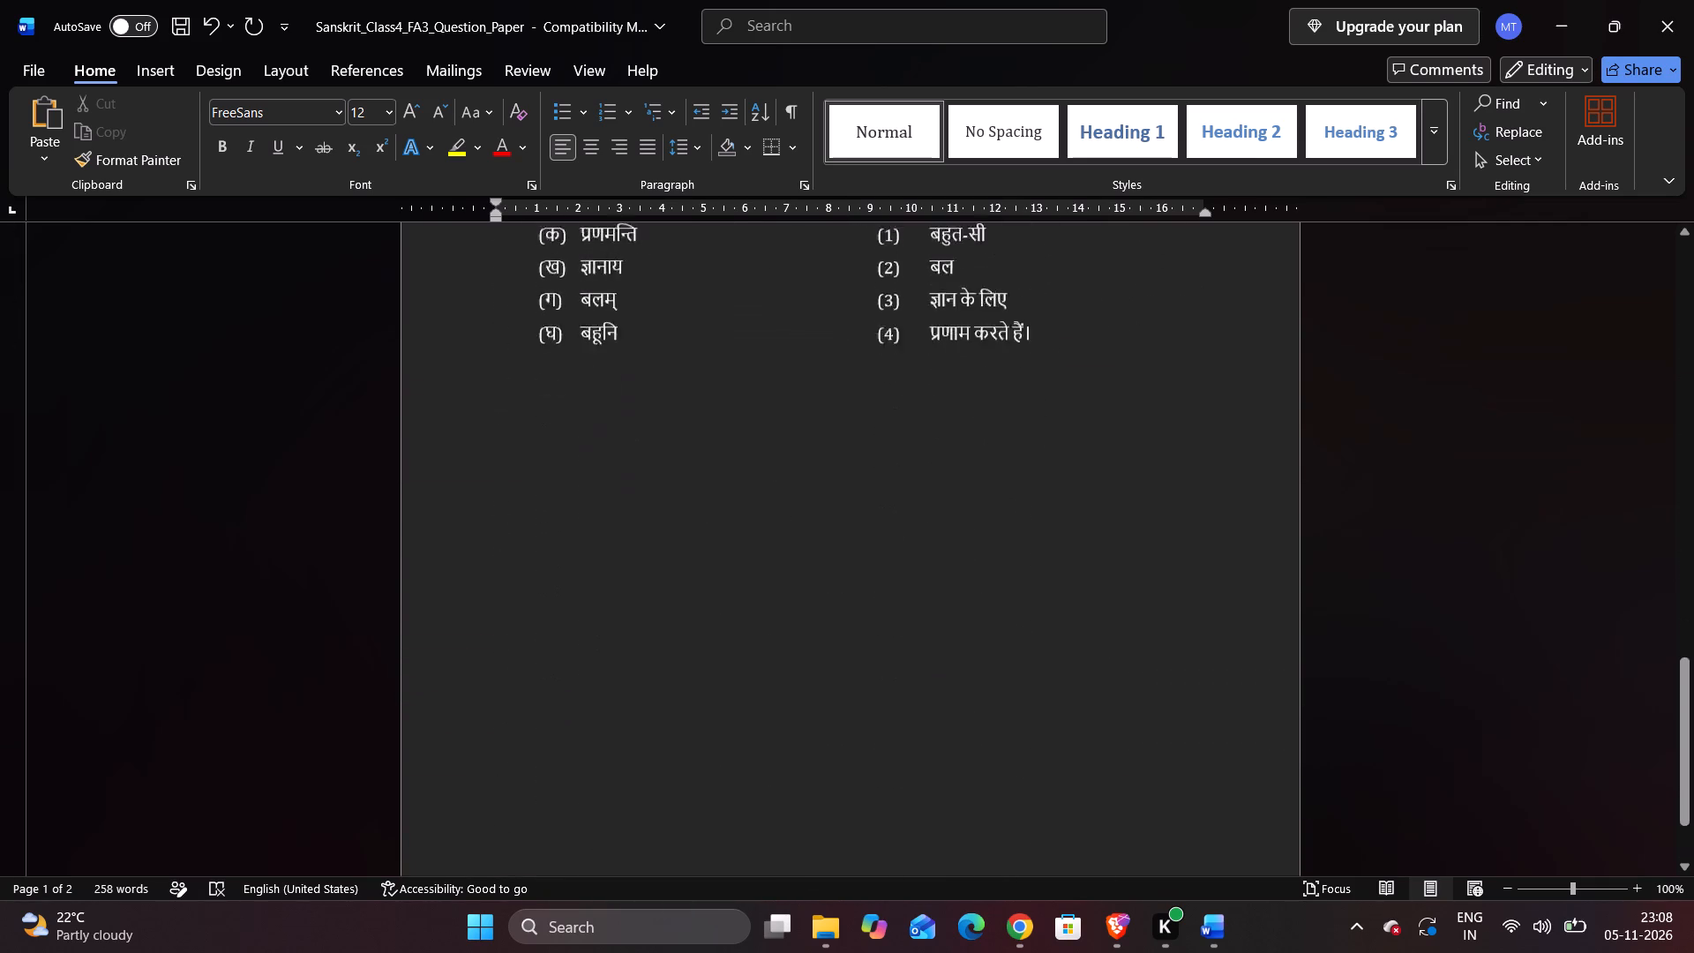
scroll(795, 454, up, 3)
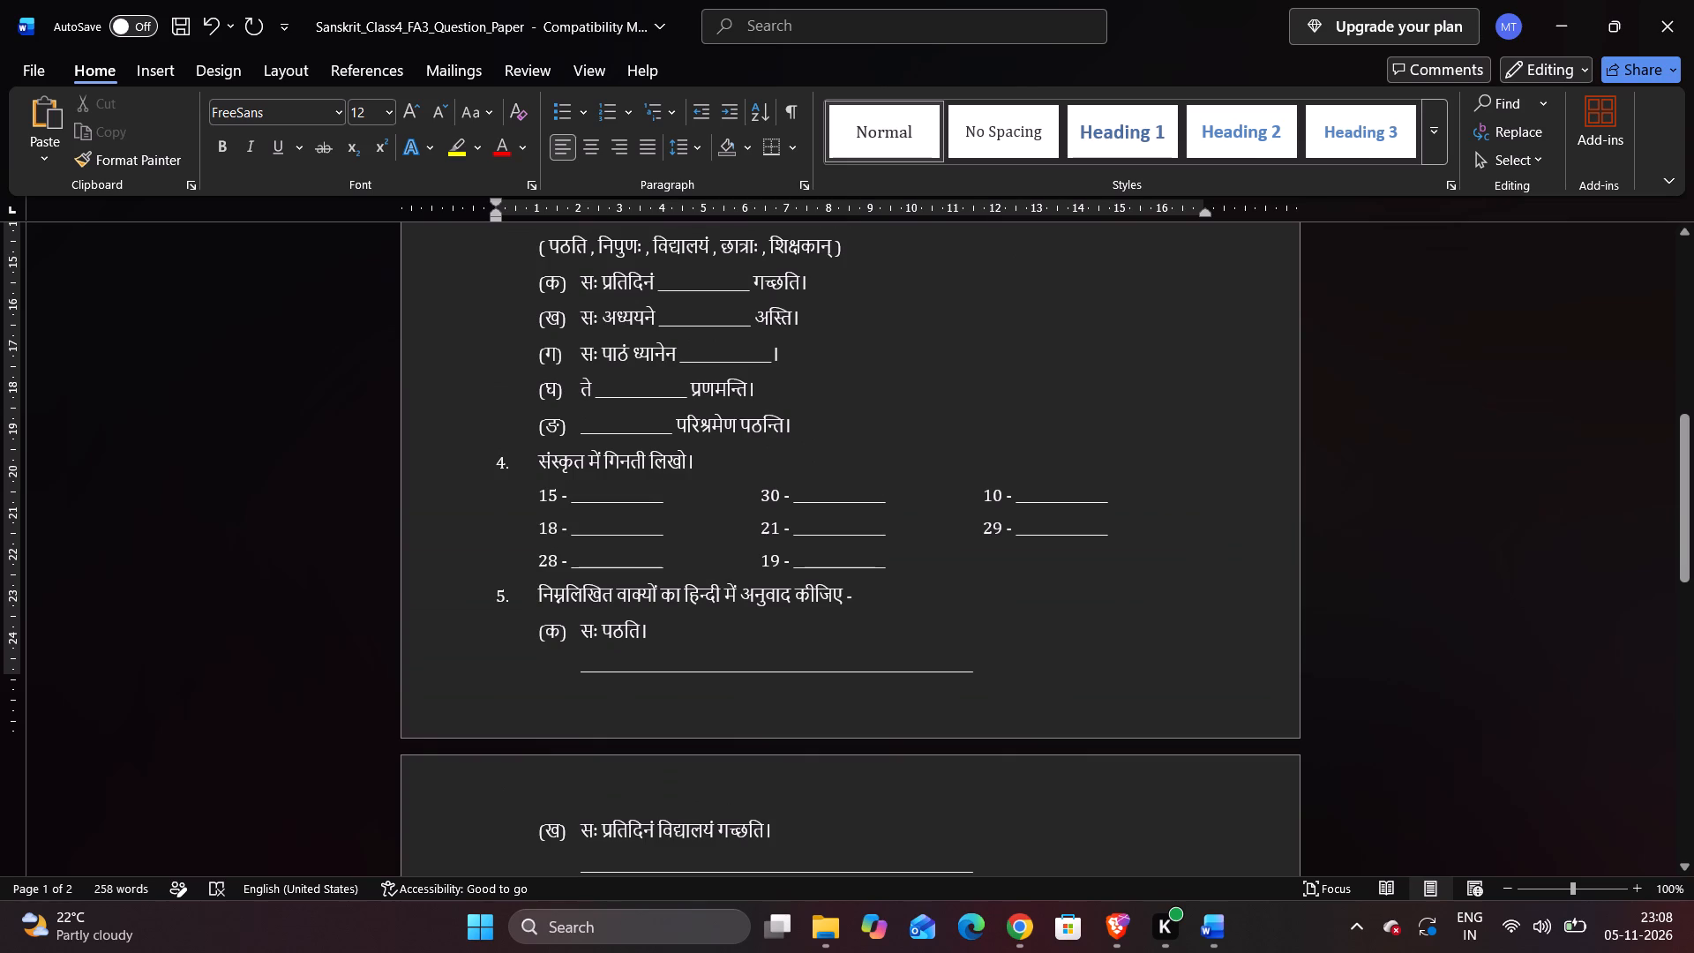
click(1048, 572)
key(Return)
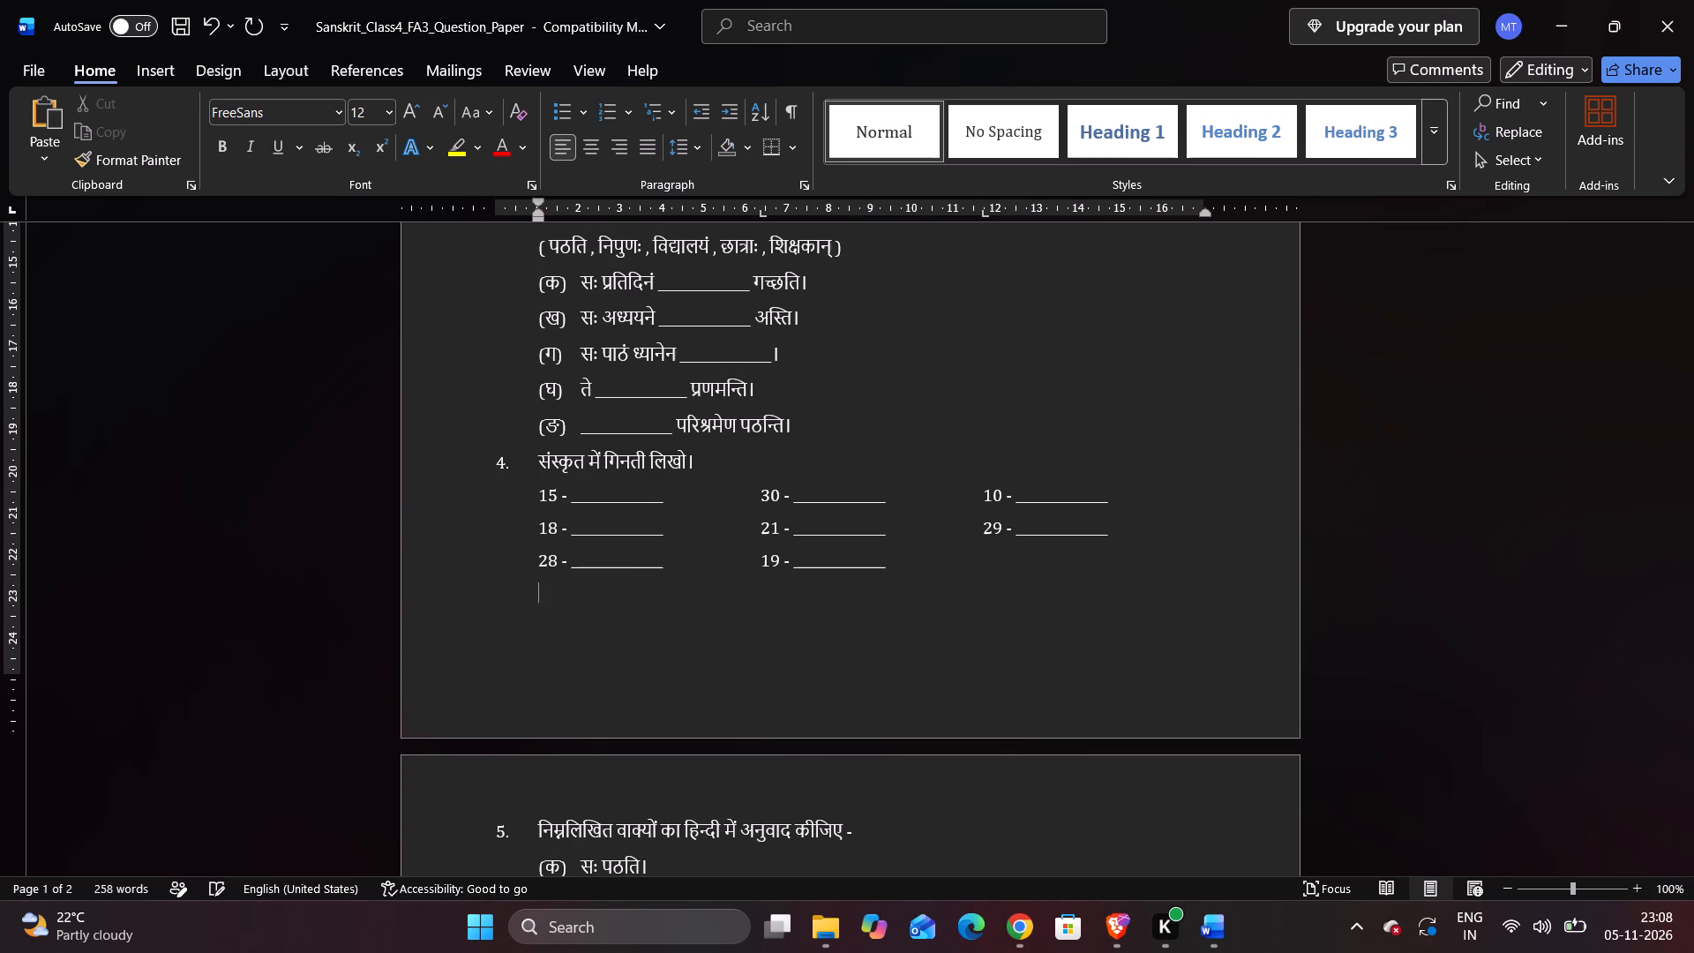
click(935, 429)
key(Return)
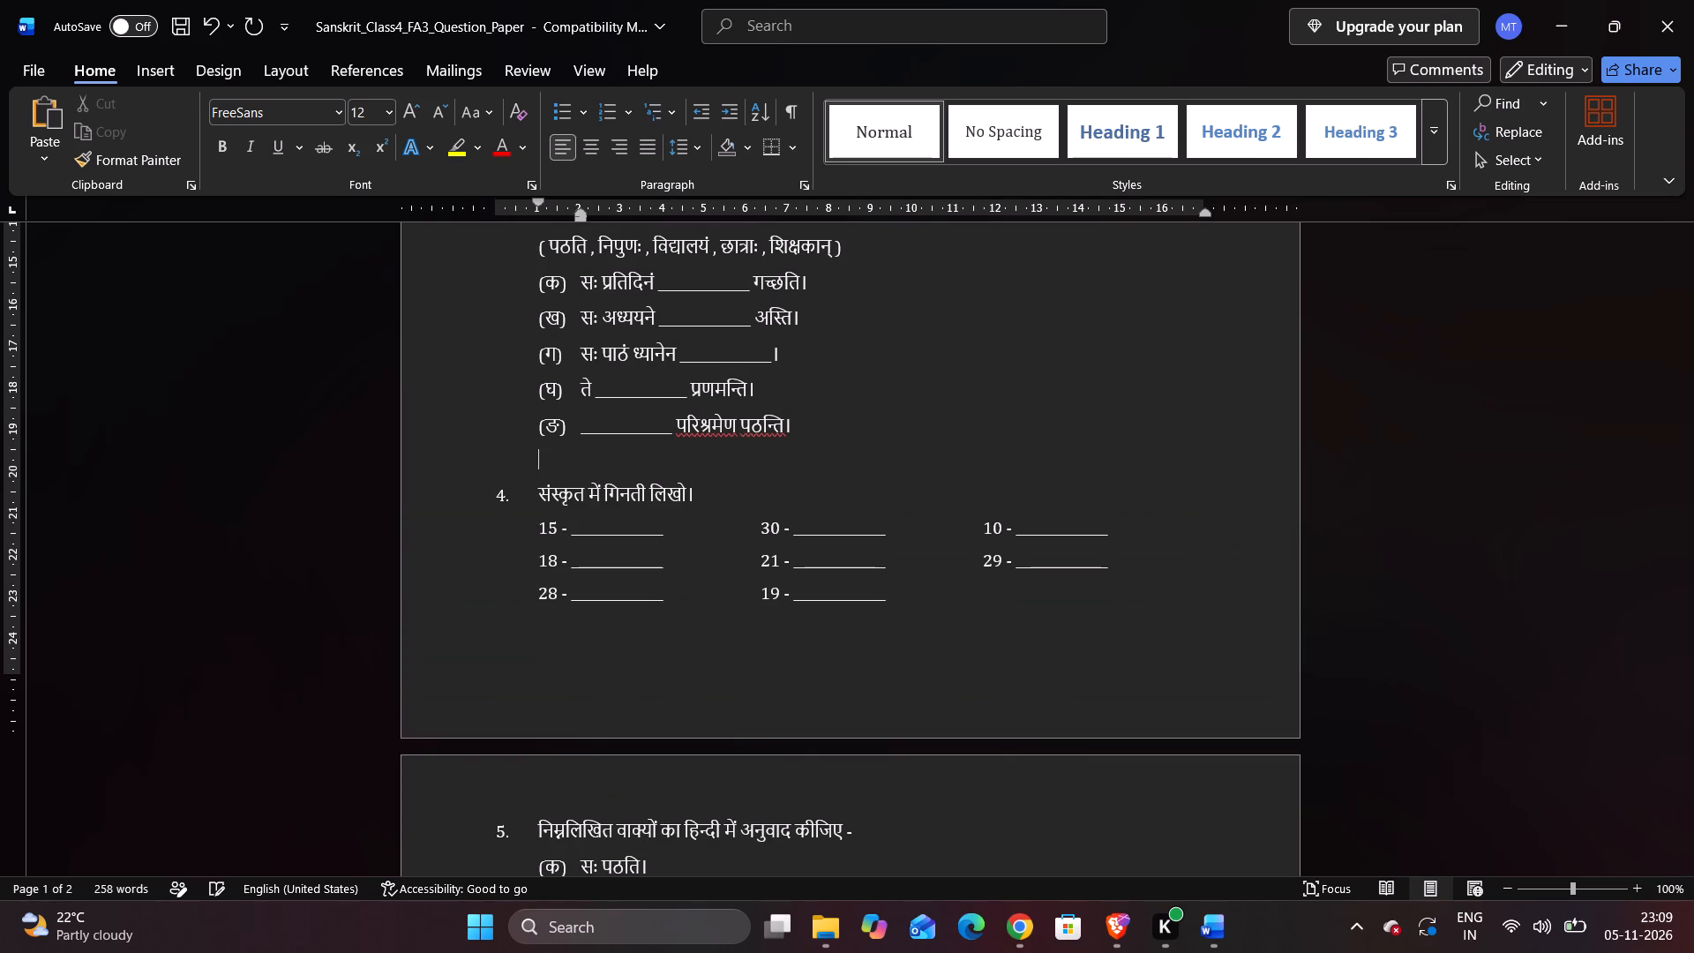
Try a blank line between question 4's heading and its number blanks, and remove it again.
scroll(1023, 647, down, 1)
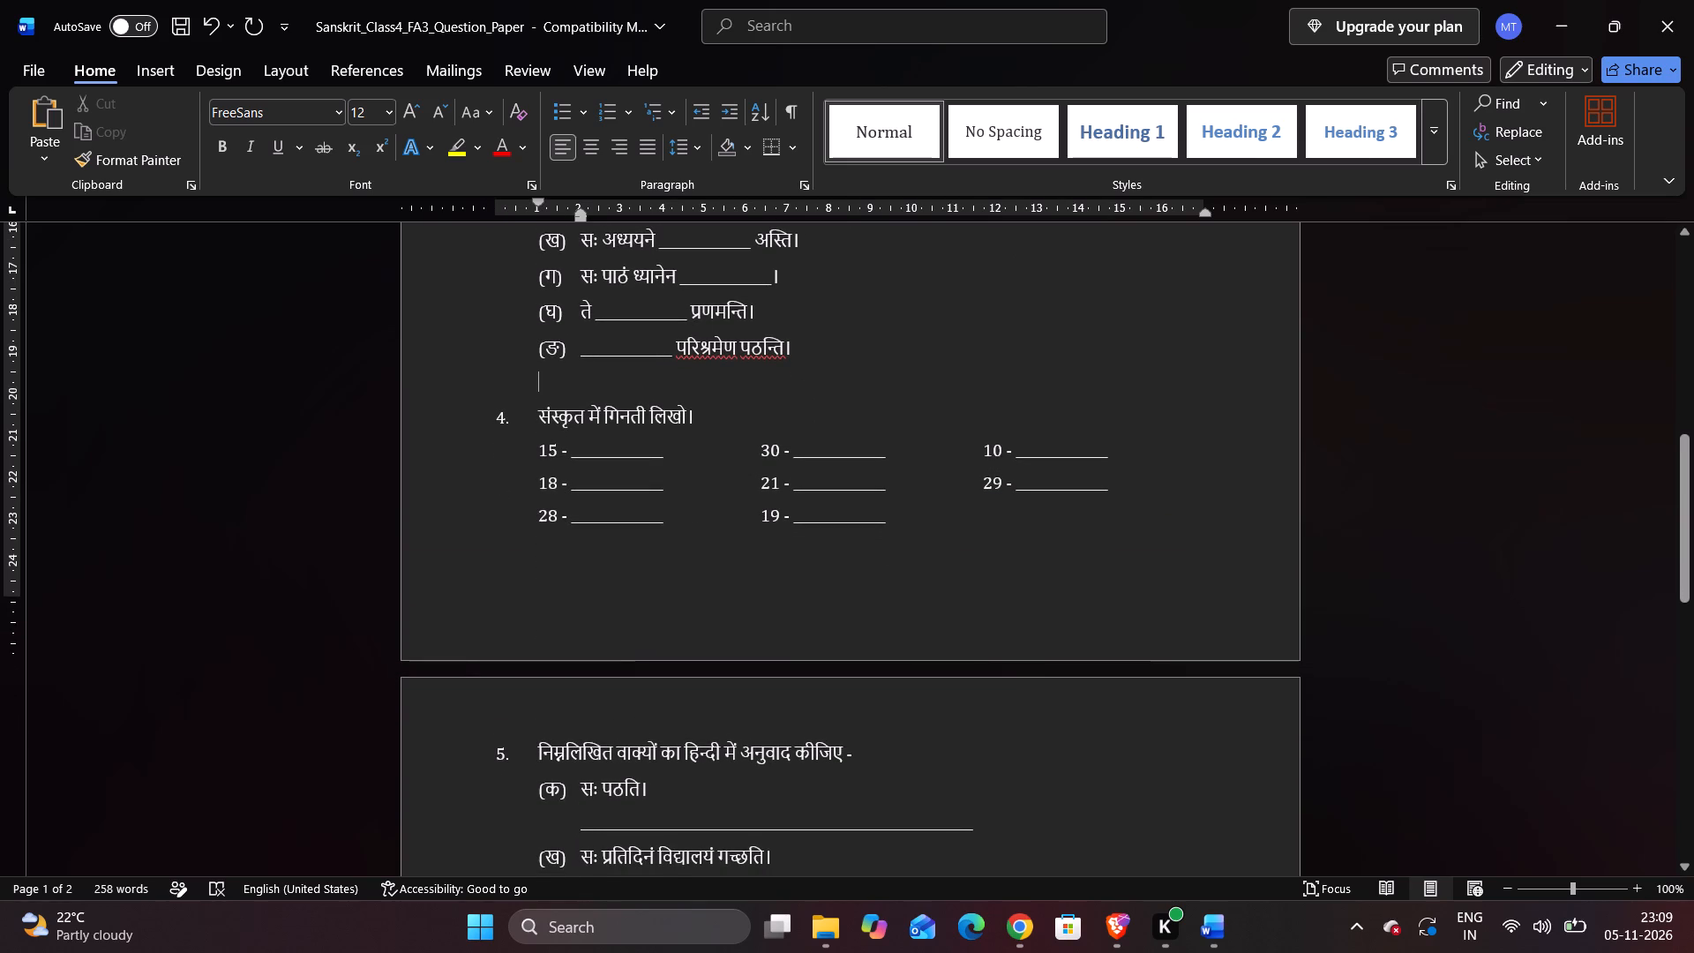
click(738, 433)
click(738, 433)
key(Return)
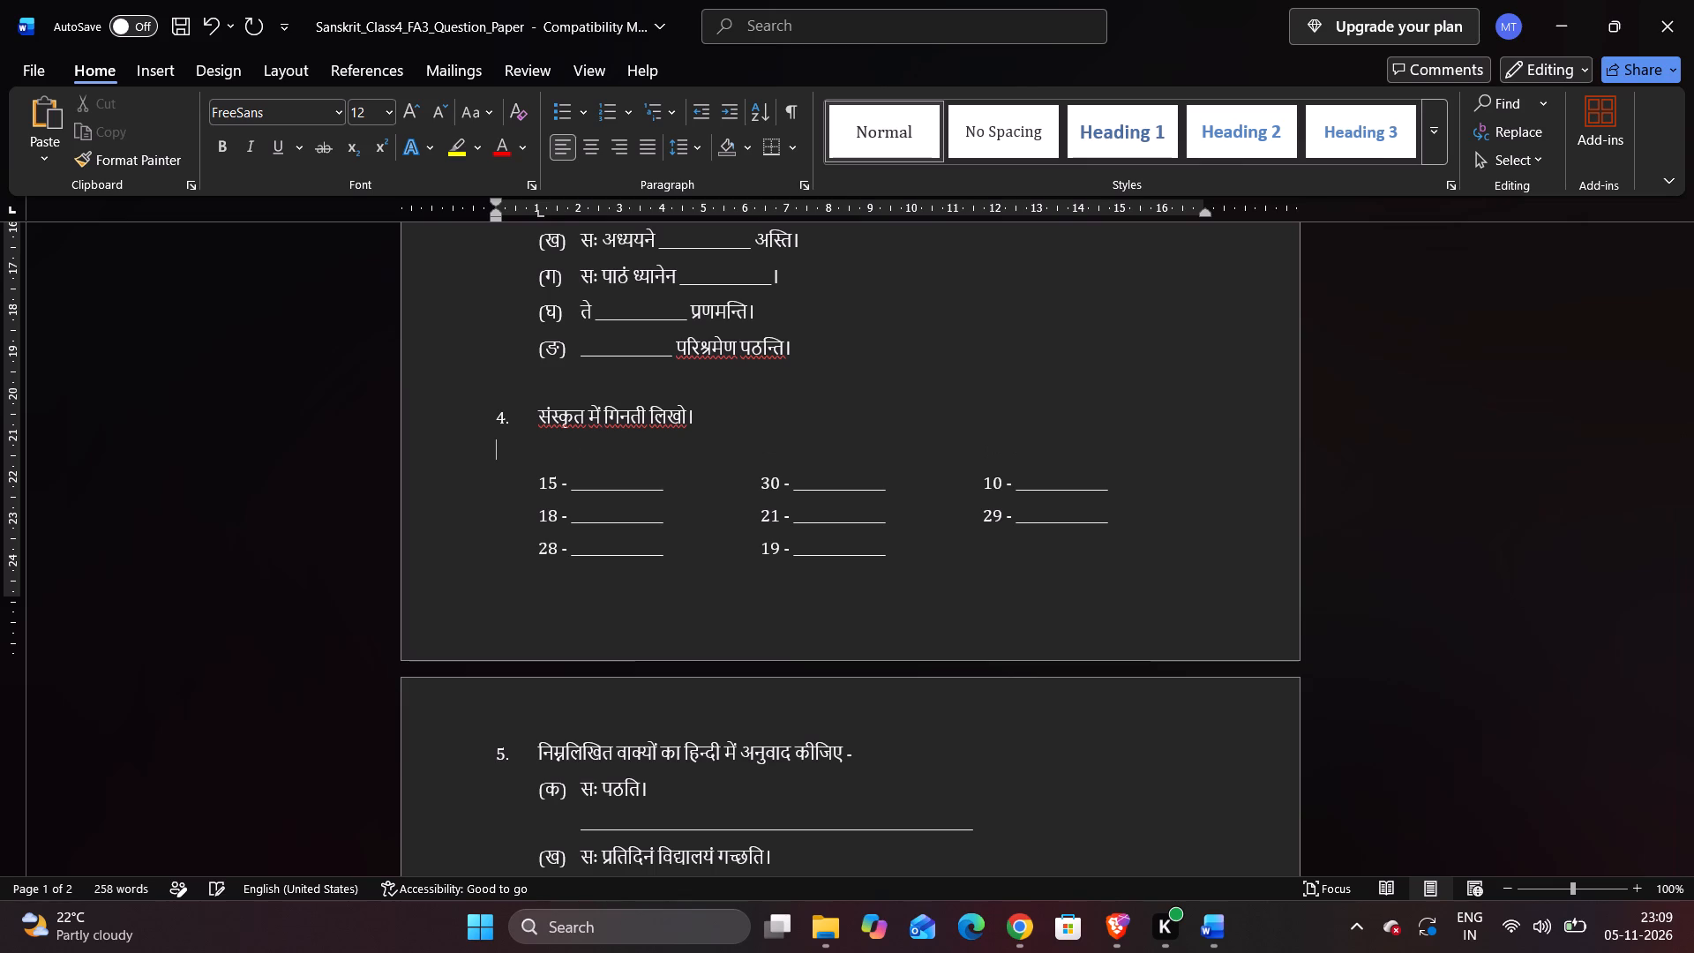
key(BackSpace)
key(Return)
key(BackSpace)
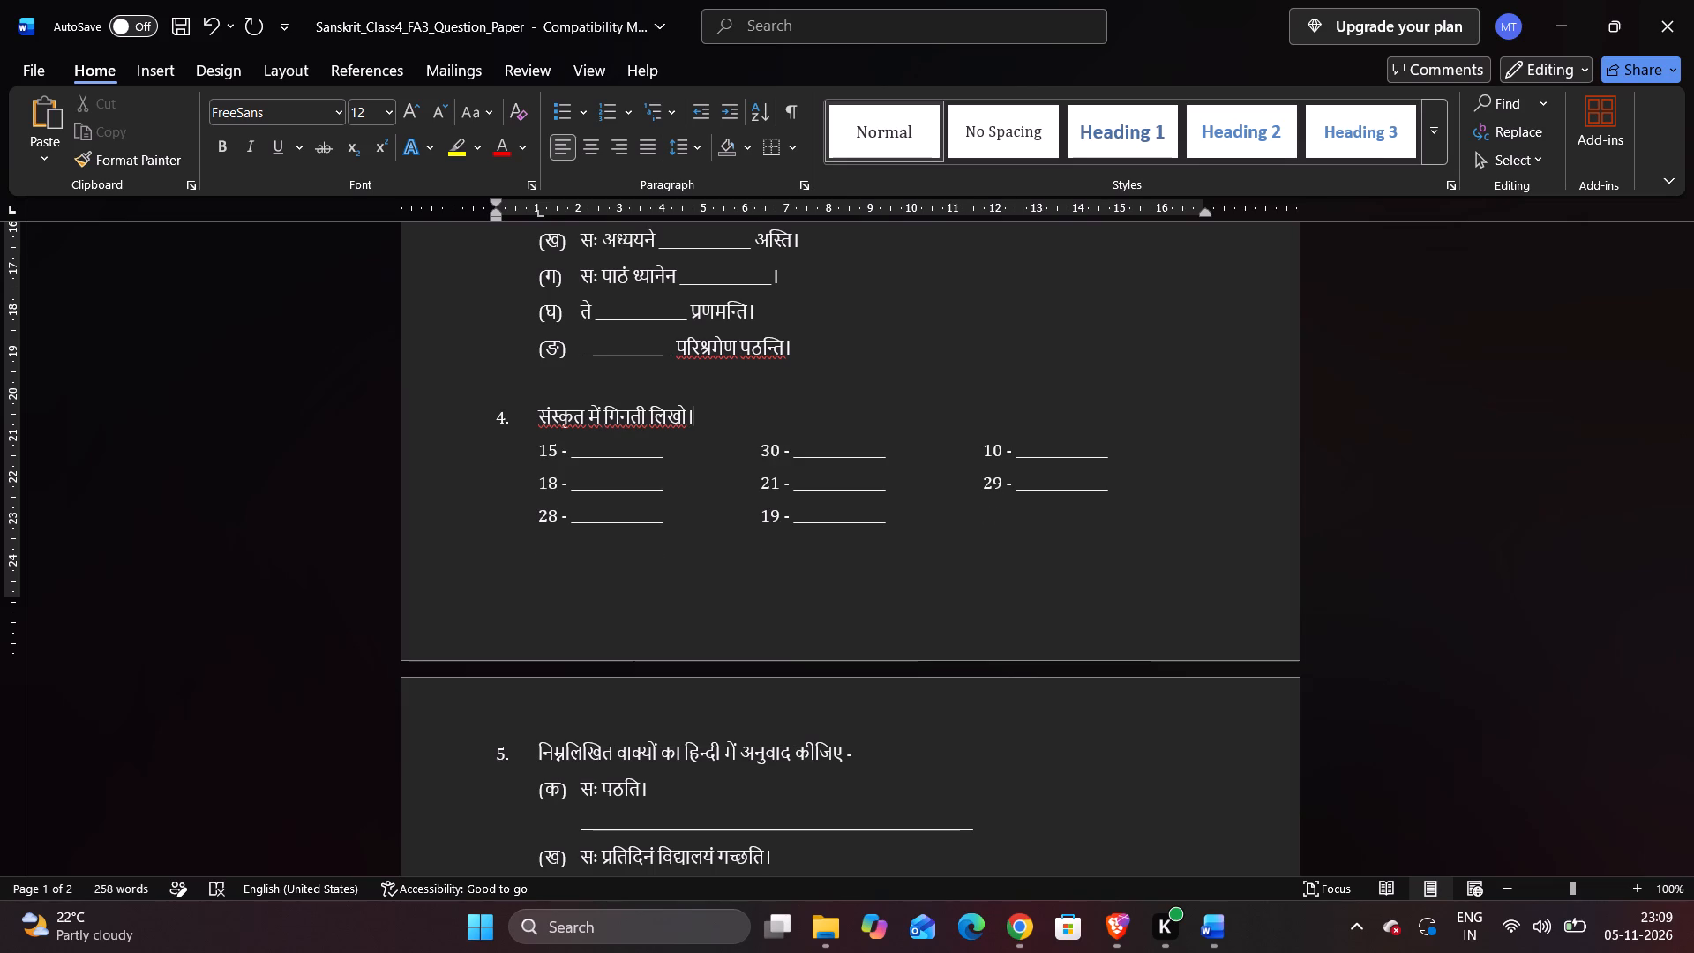
Check questions 5 to 7 on the second page and the header alignment on the first page.
scroll(755, 562, down, 2)
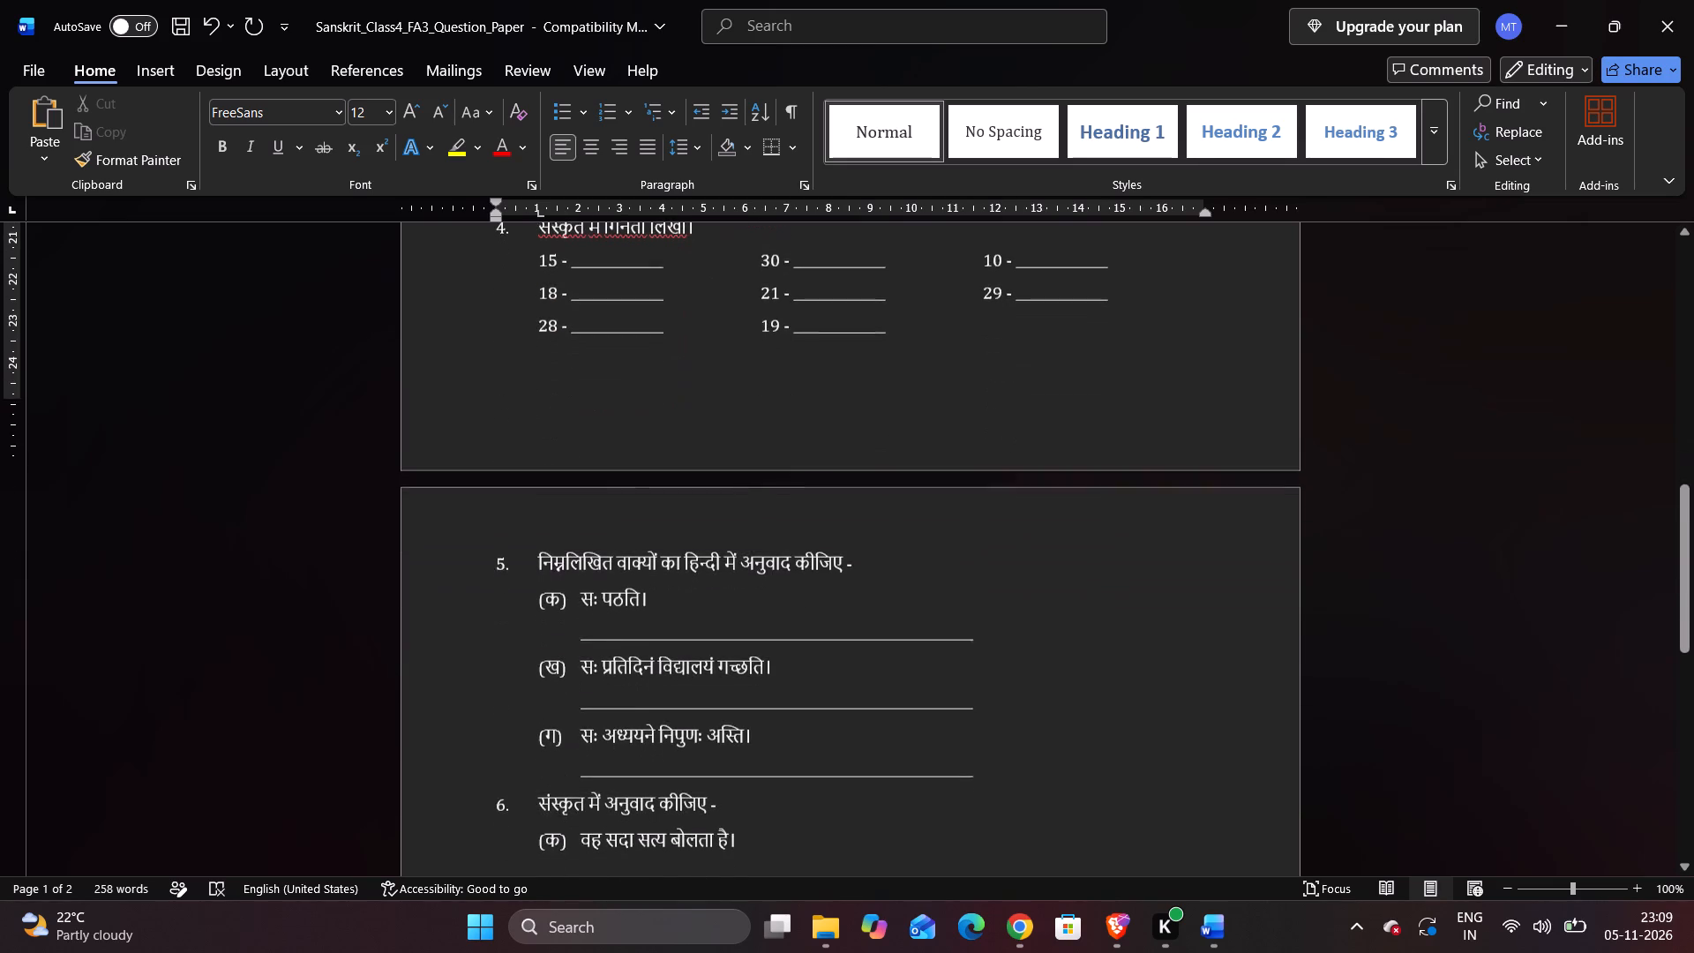
scroll(755, 562, down, 5)
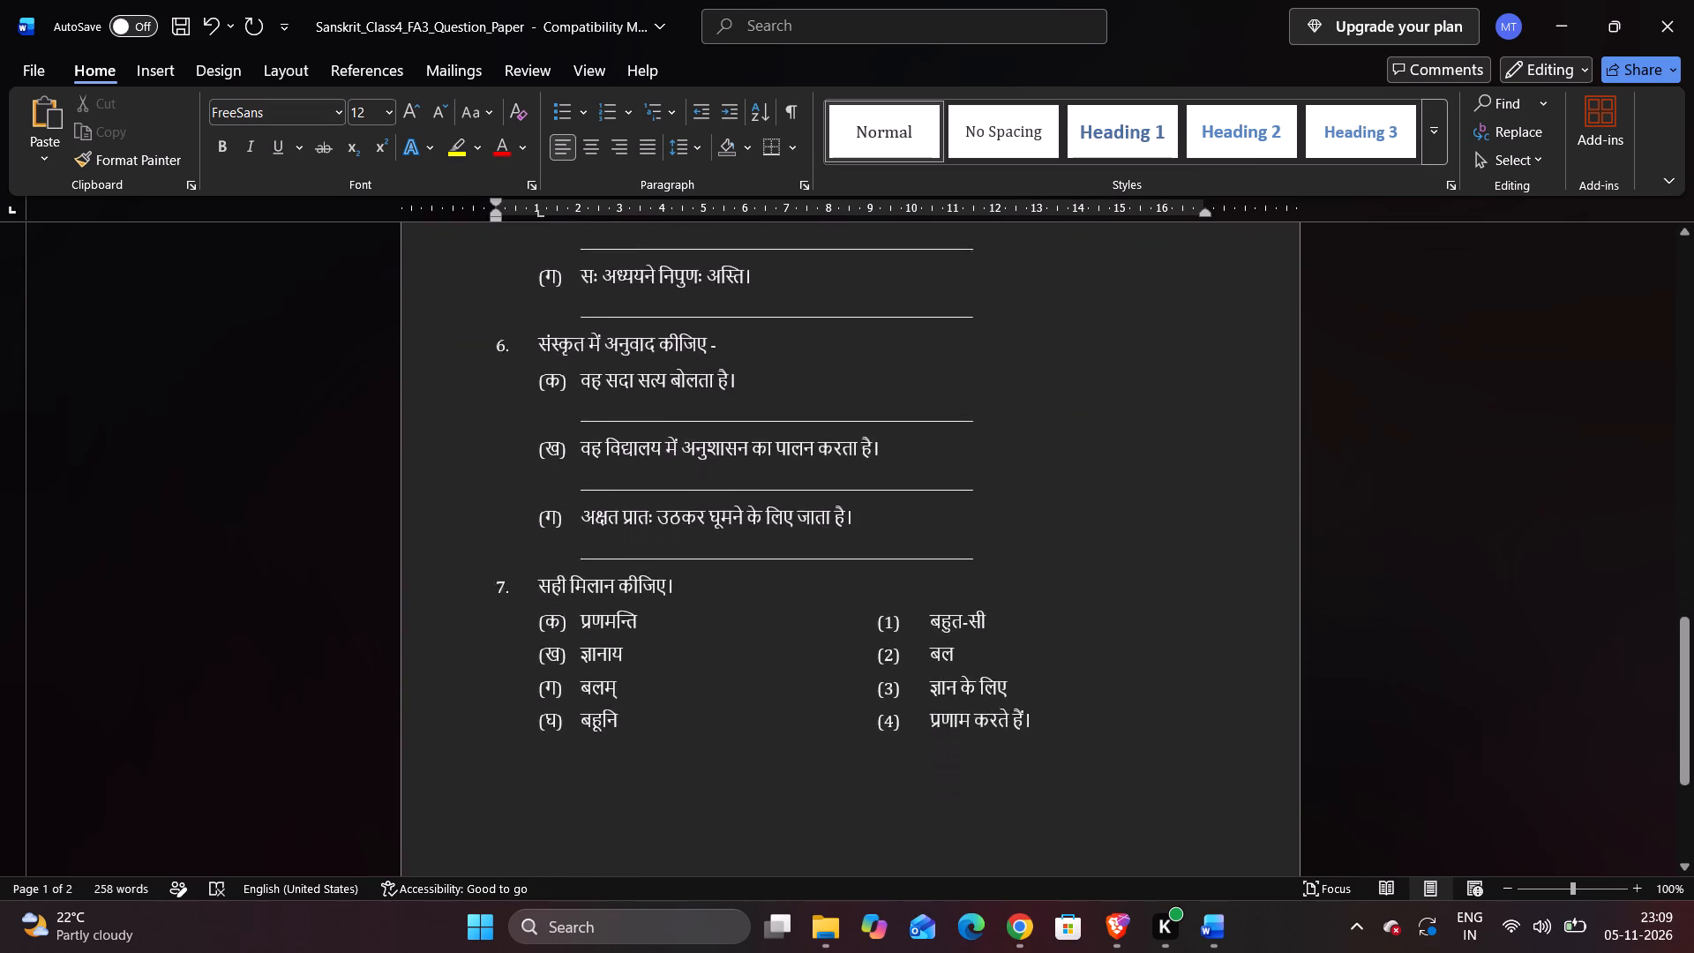
scroll(755, 562, down, 2)
scroll(755, 562, up, 1)
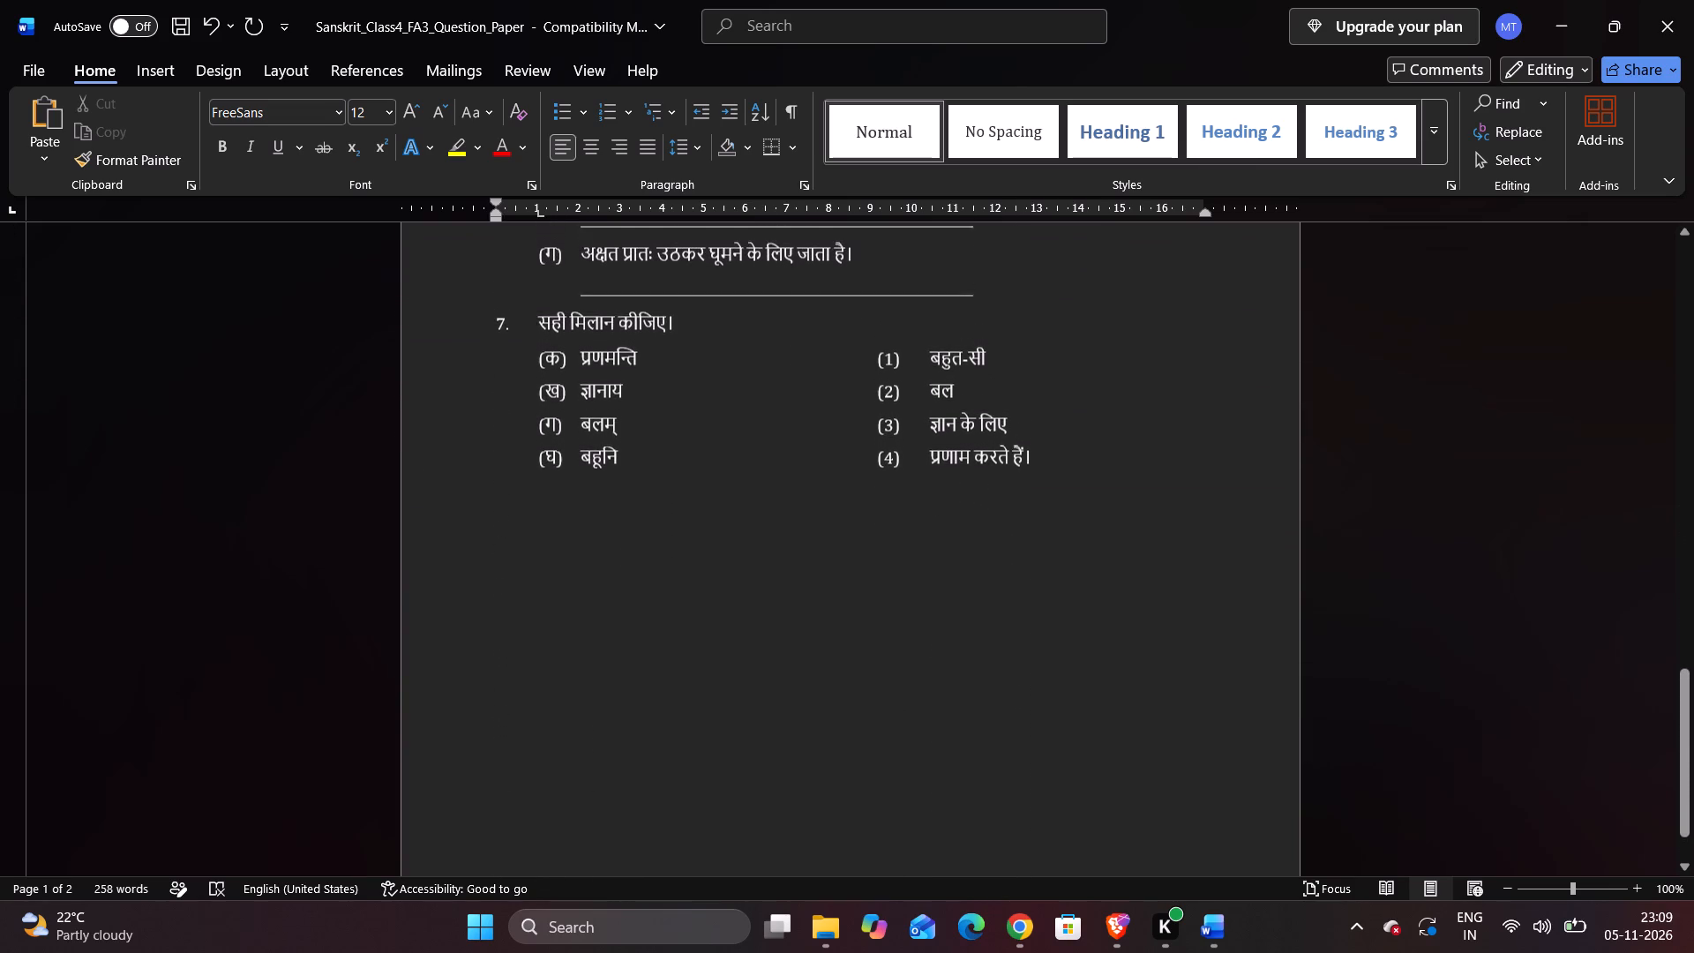
scroll(755, 562, up, 1)
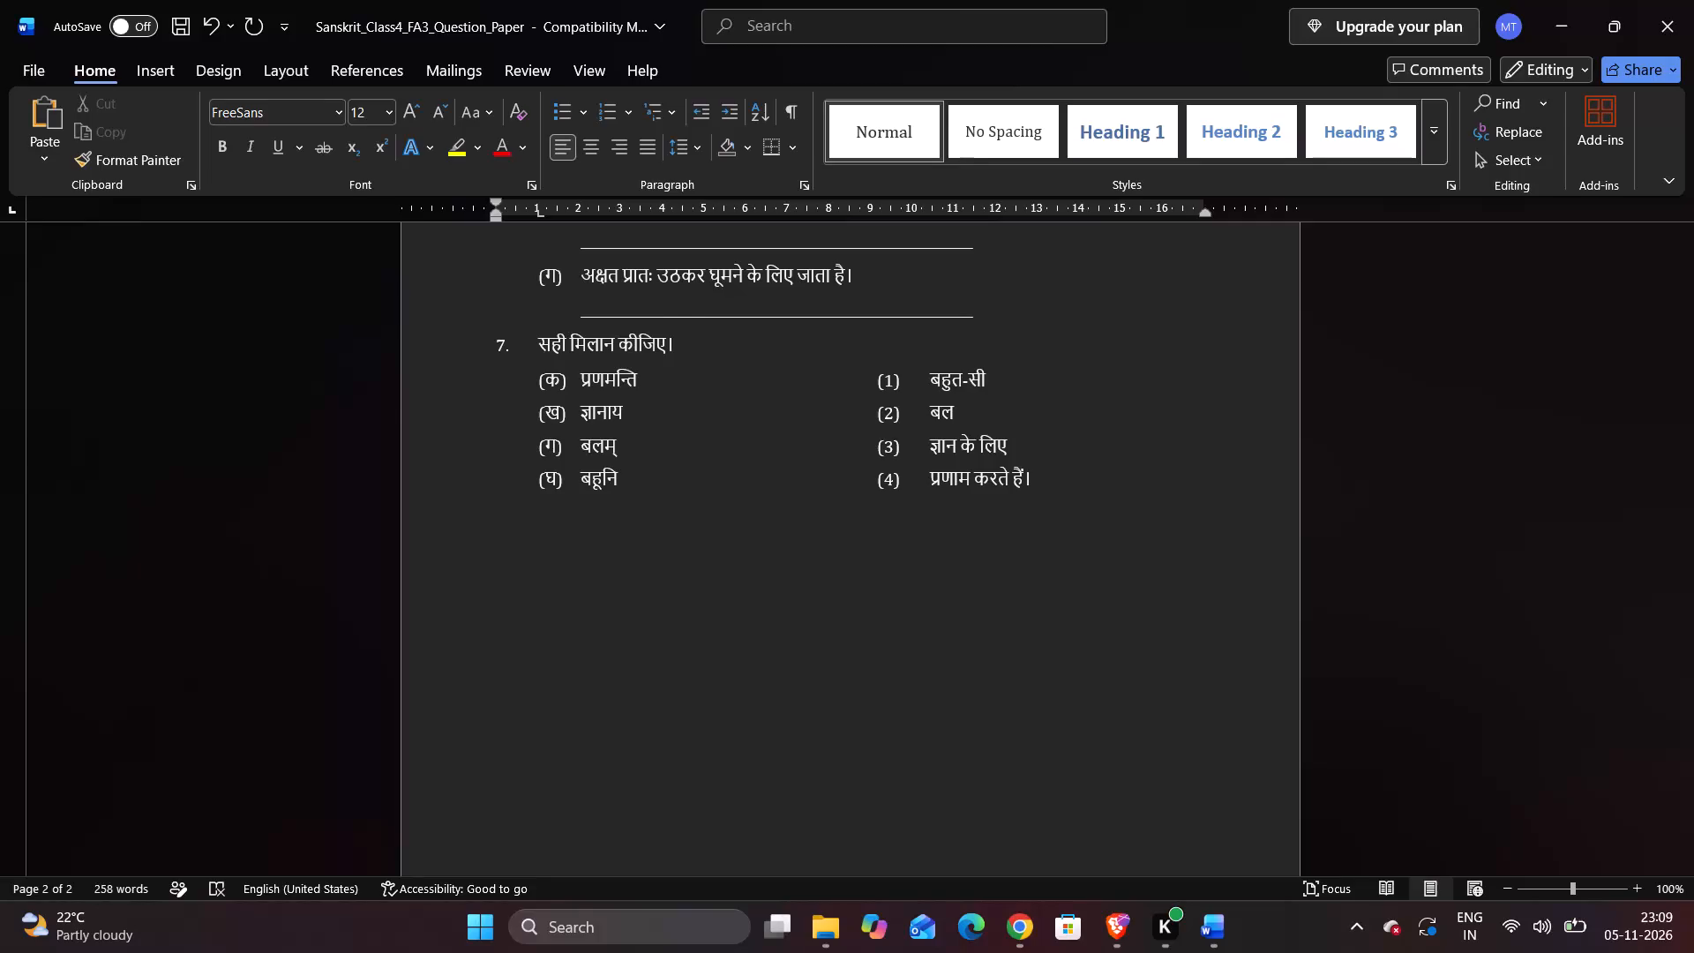
scroll(755, 588, up, 6)
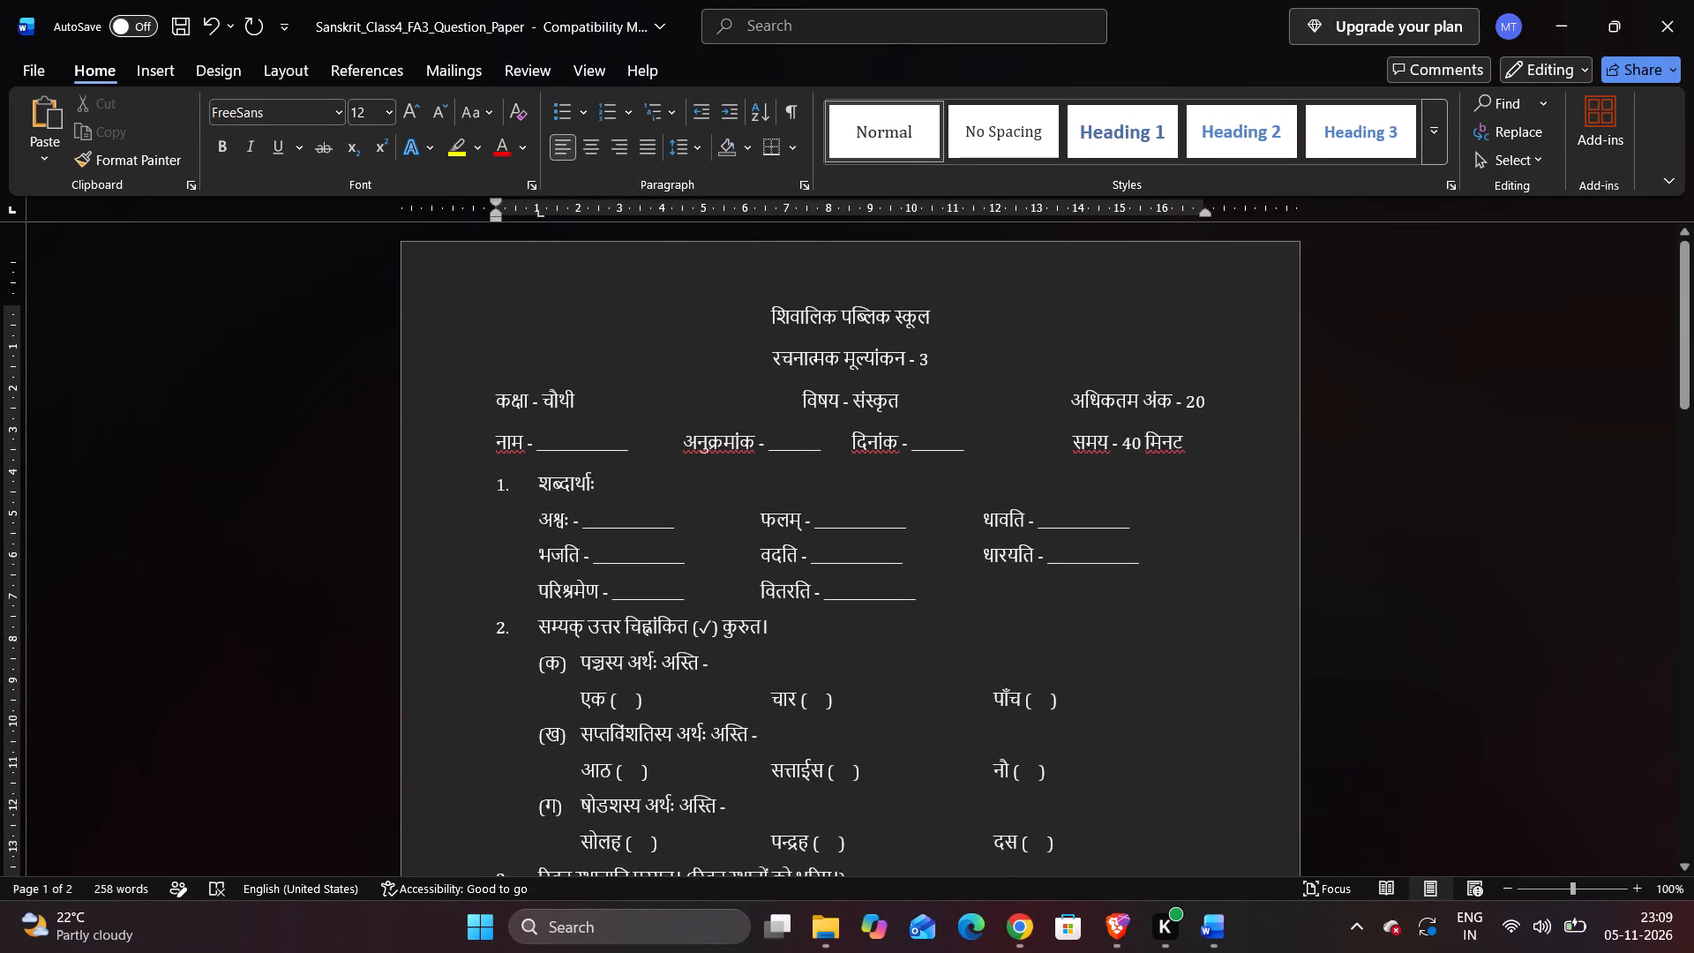
scroll(755, 588, up, 1)
Print the Sanskrit paper with Microsoft Print to PDF and save it in Downloads as "classs 4th sanskrit paper".
key(ctrl+p)
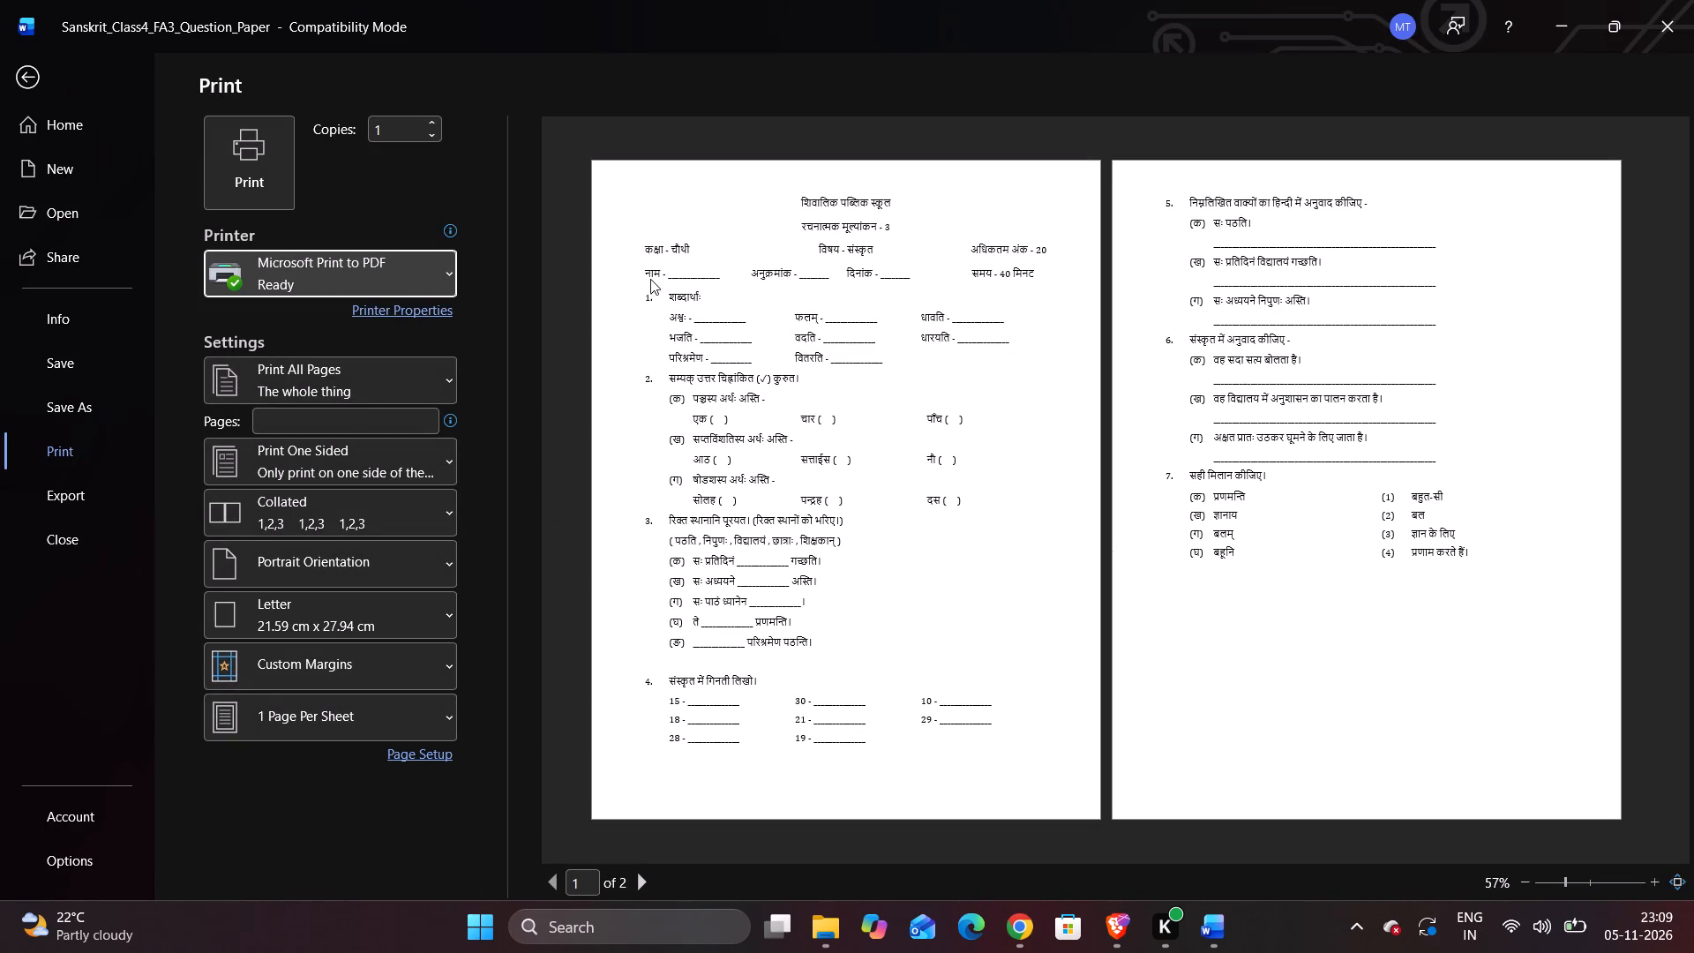
click(238, 184)
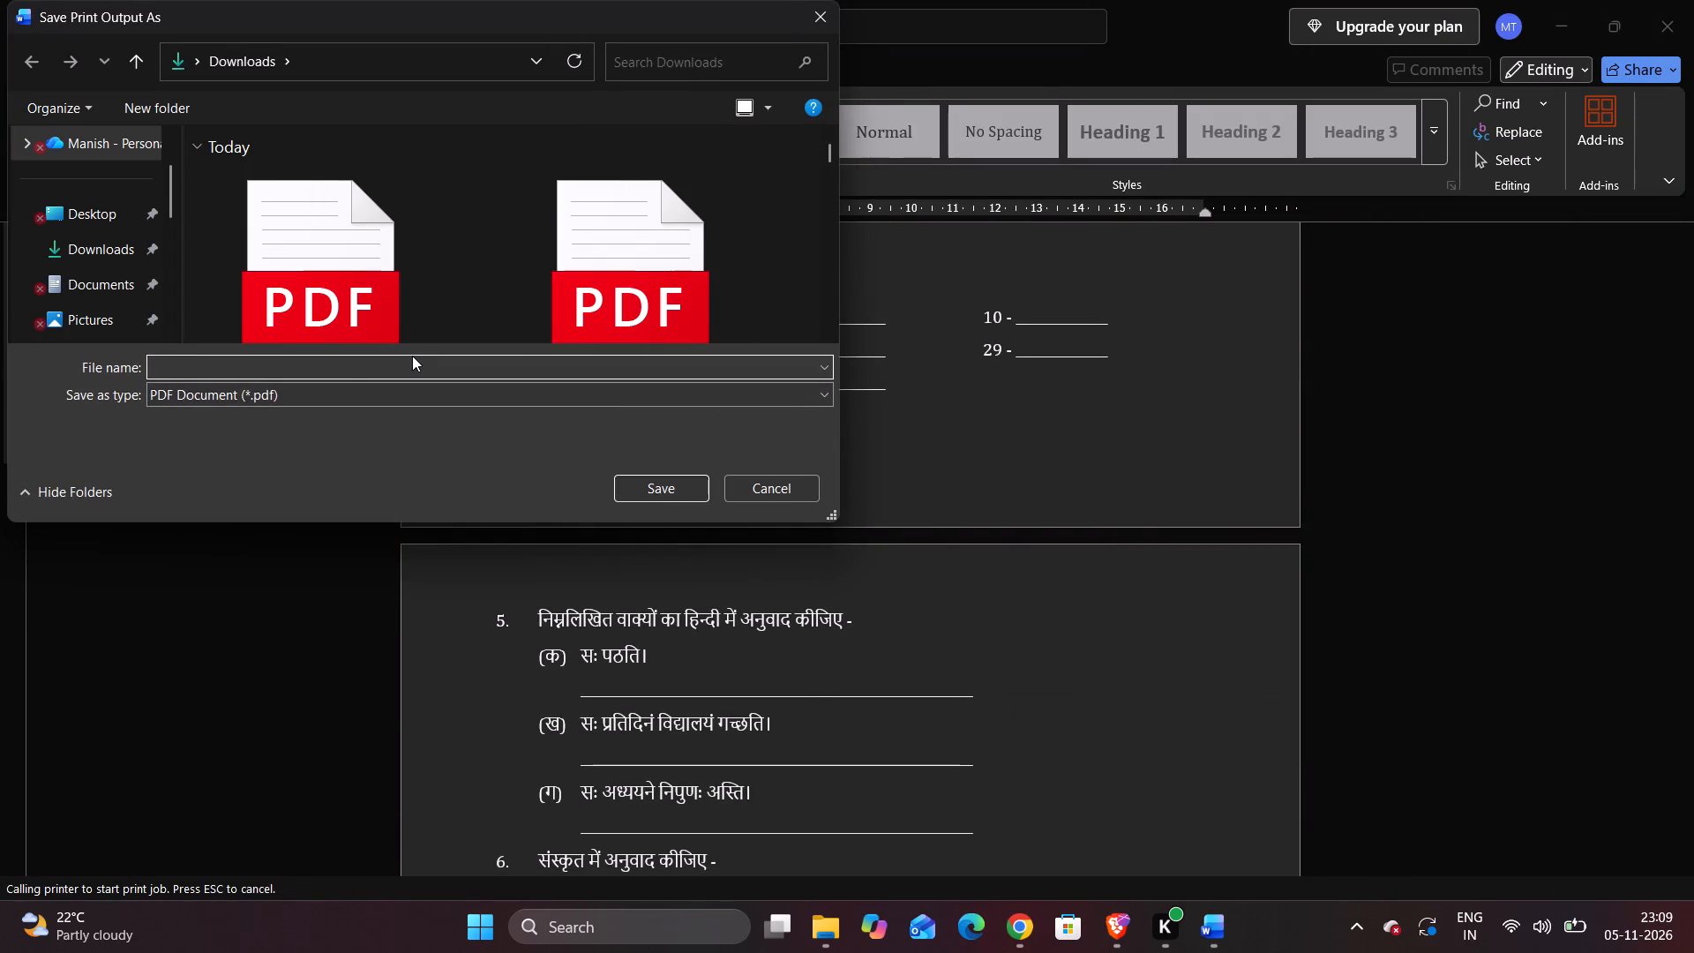
text(classs)
key(space)
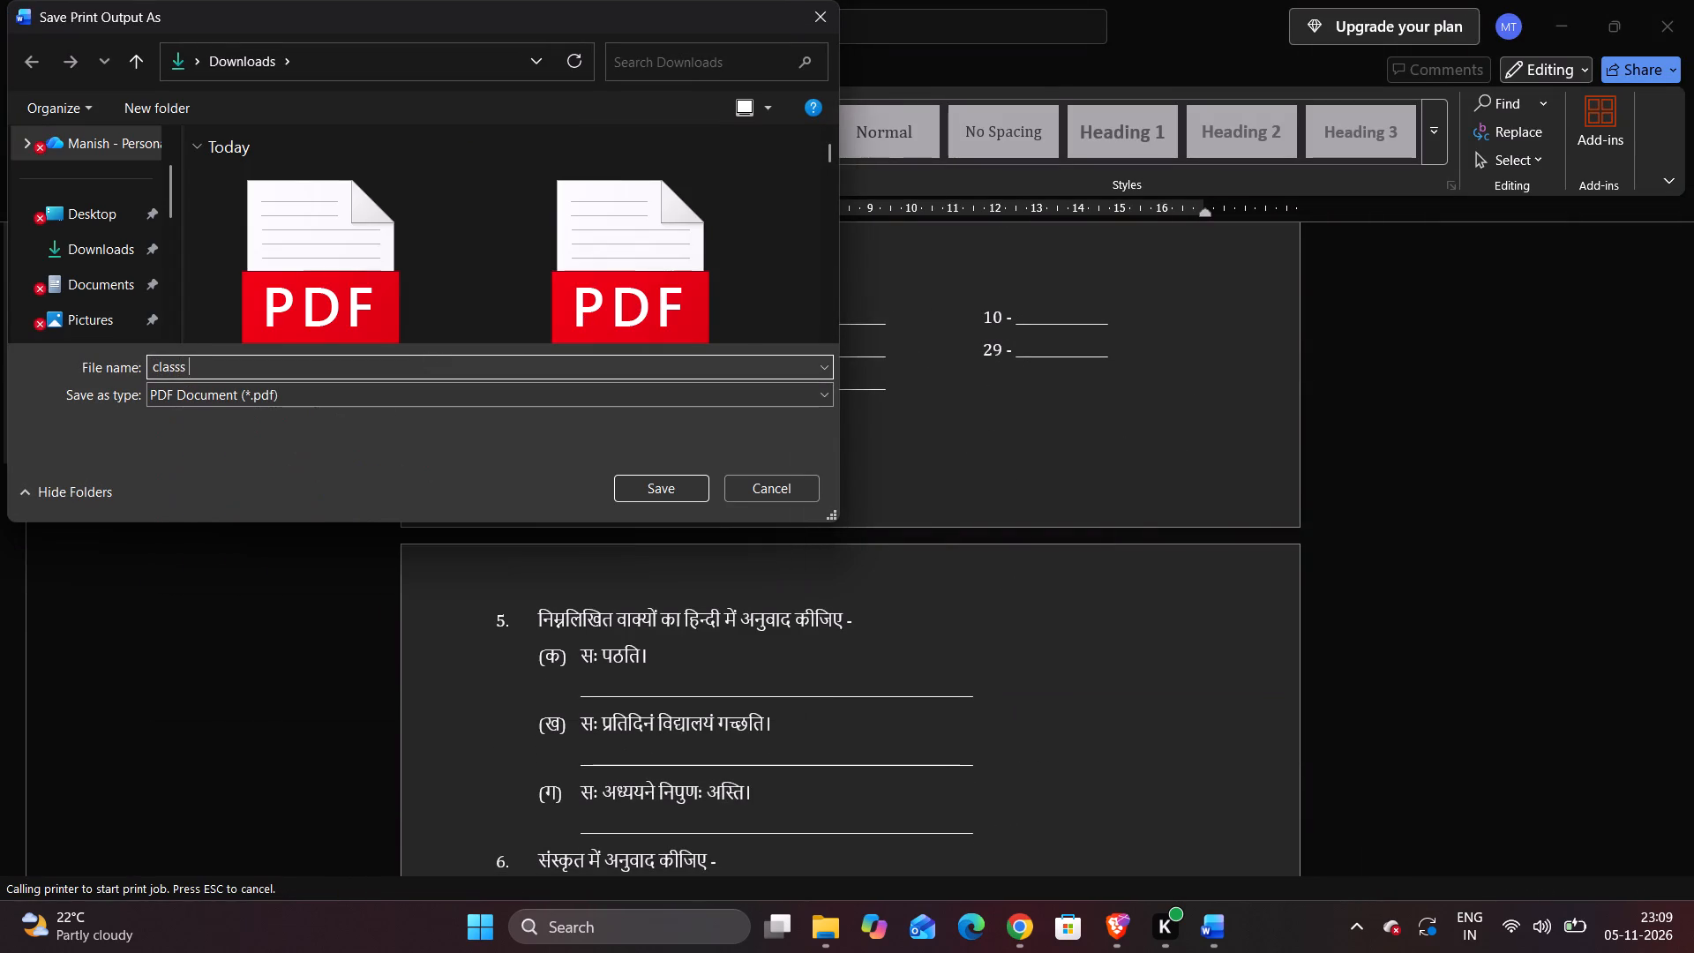
text(4th)
key(space)
text(sans)
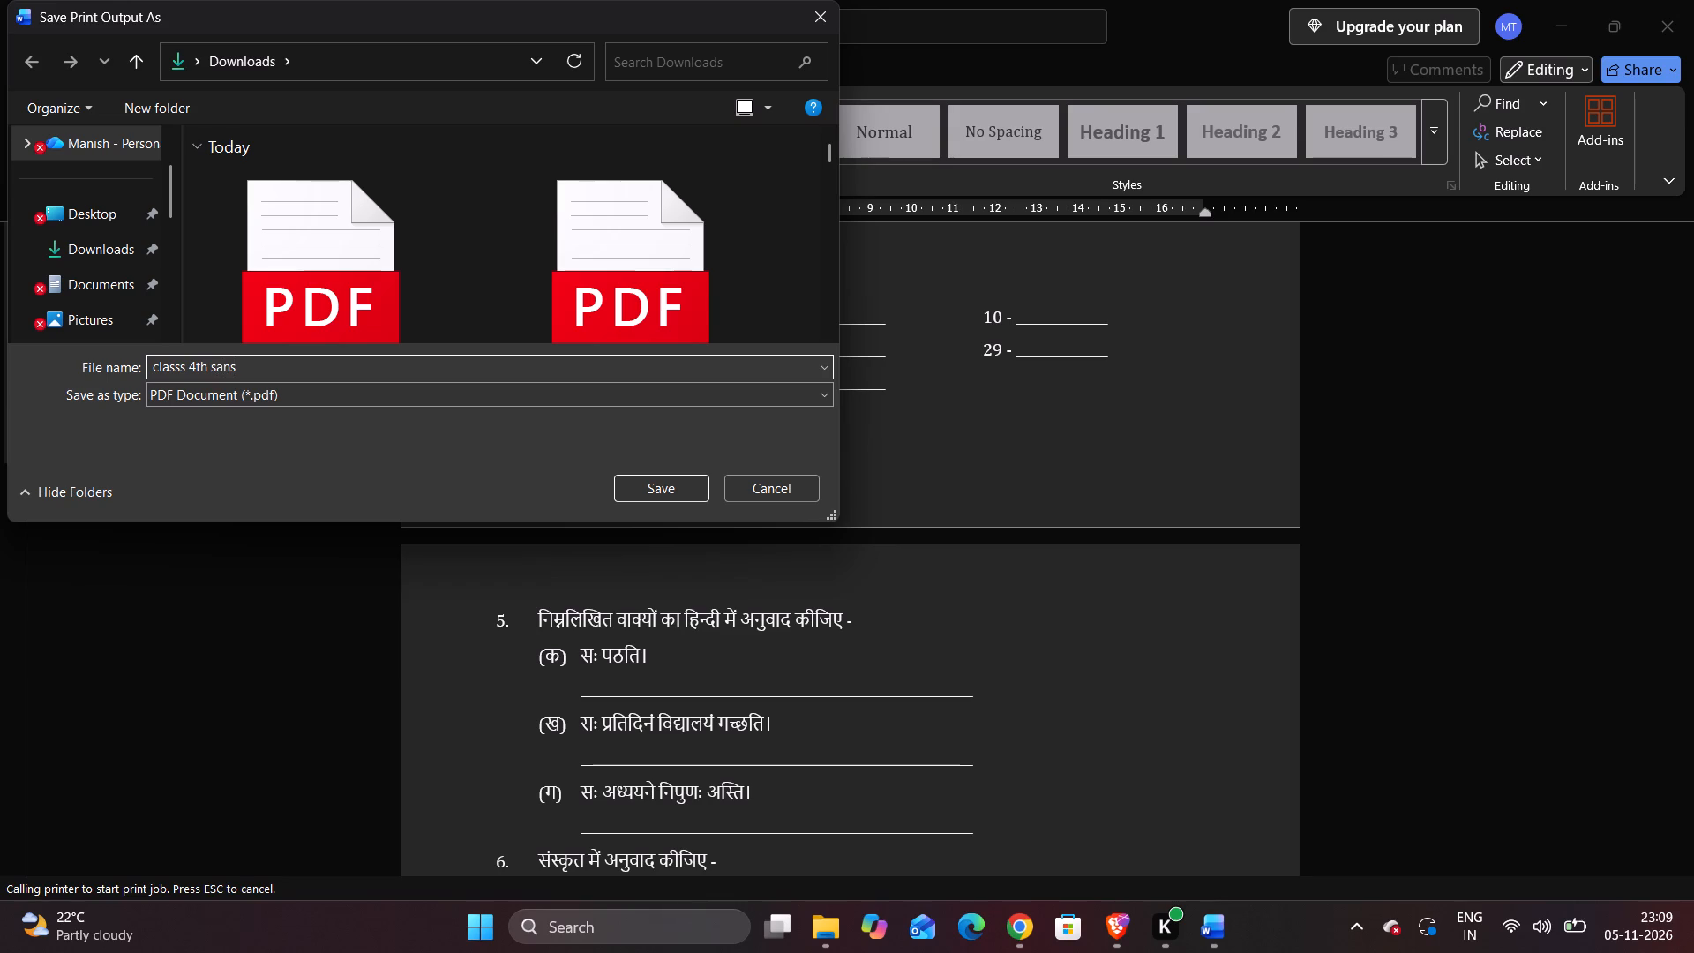
text(krit paper)
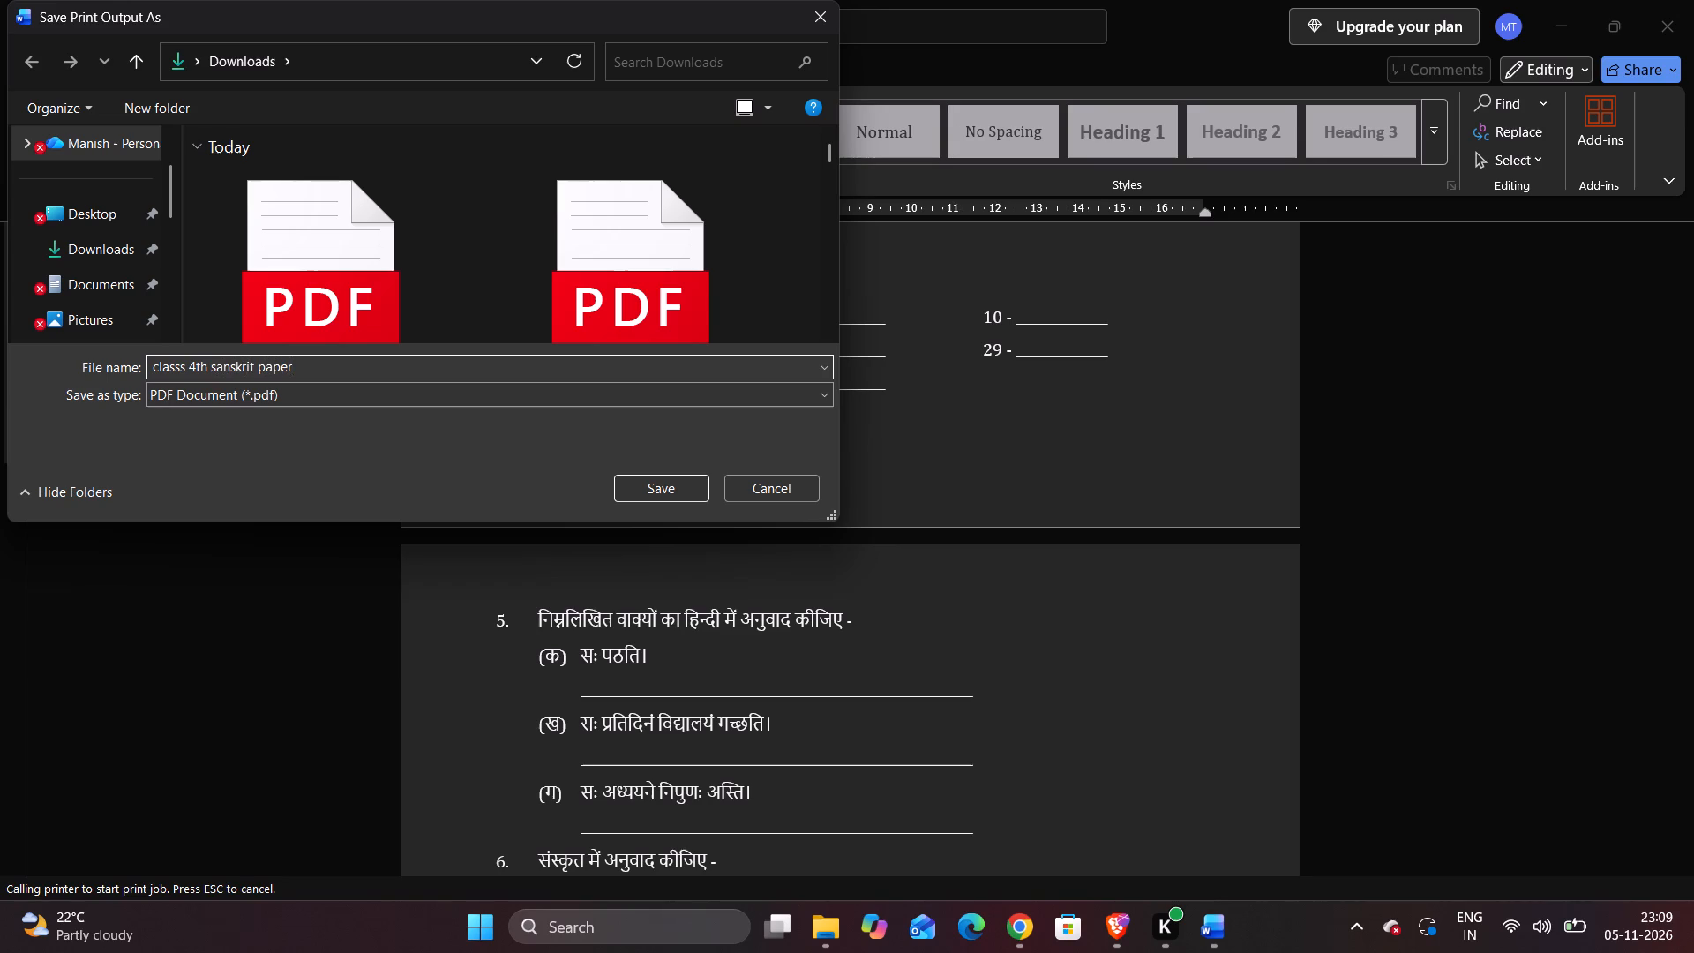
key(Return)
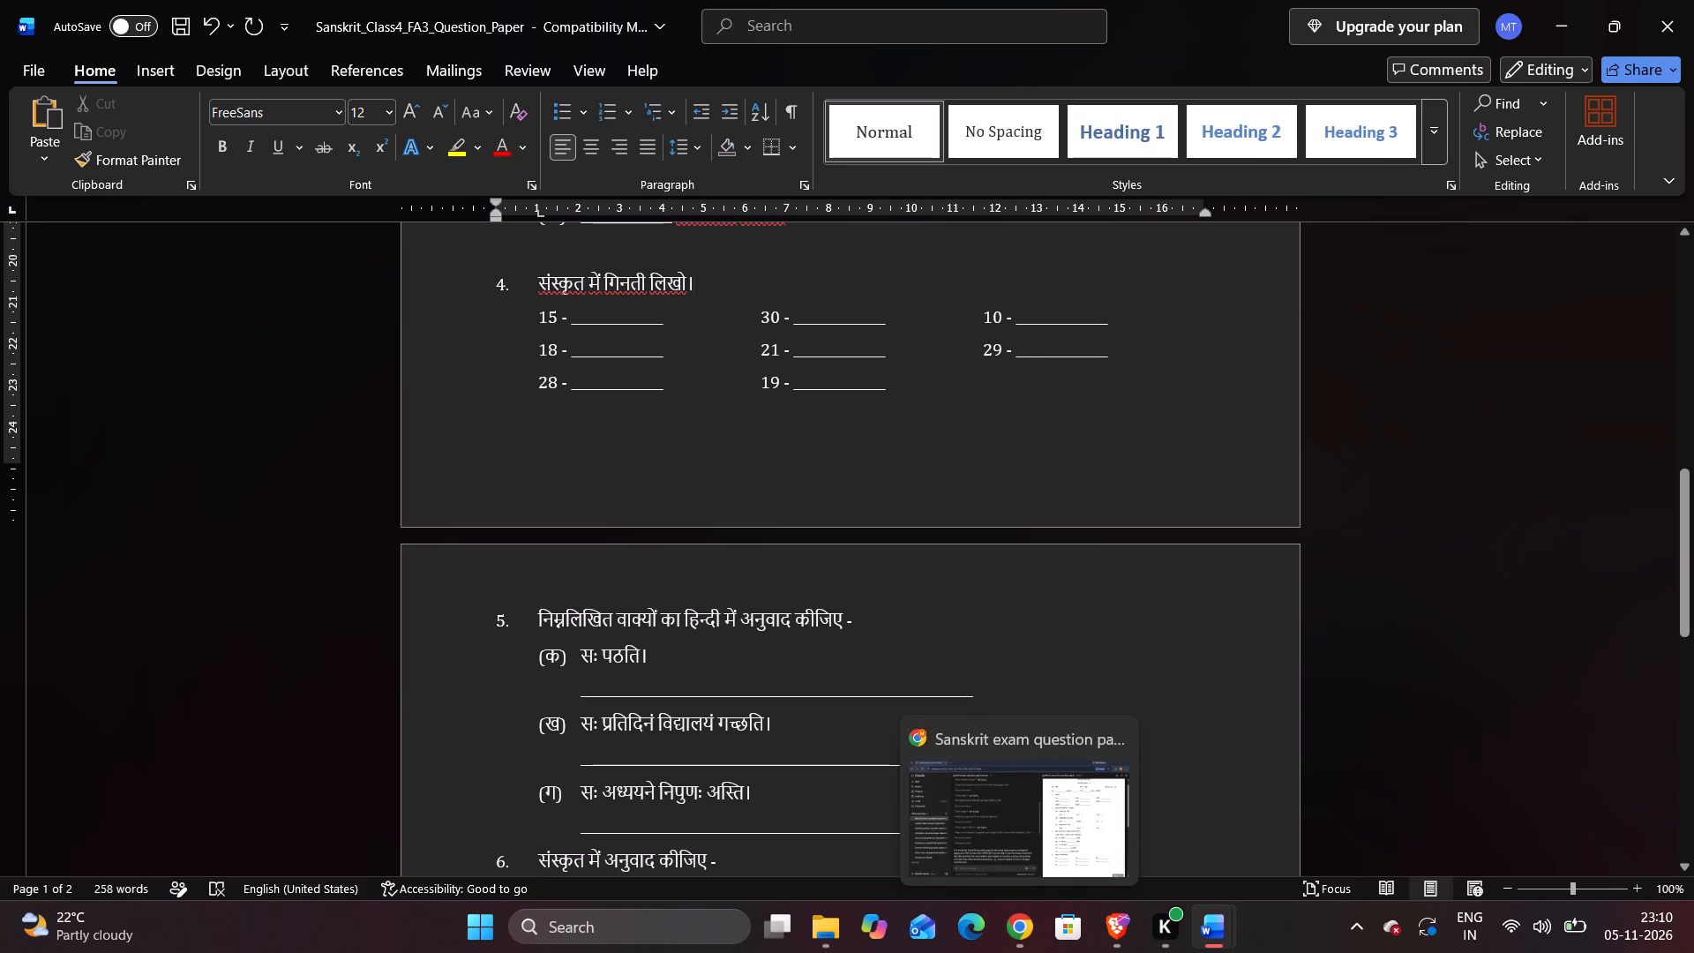
Switch to Chrome and close the Sanskrit question paper preview beside the Claude chat.
click(1020, 909)
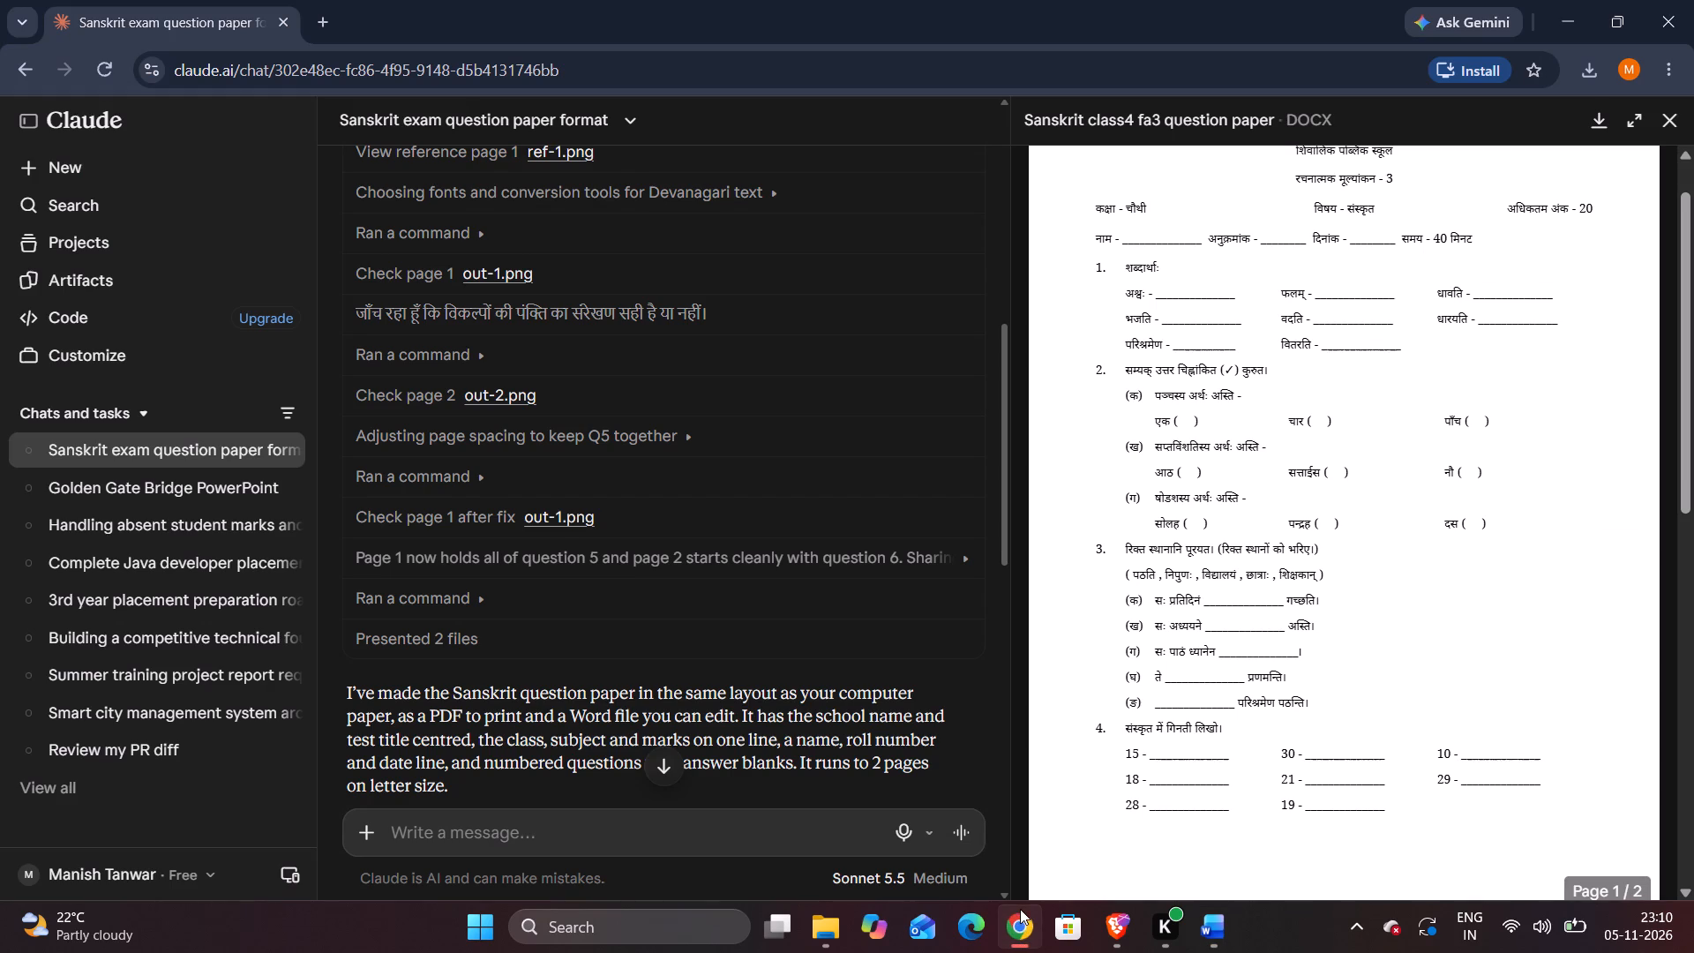
click(1680, 125)
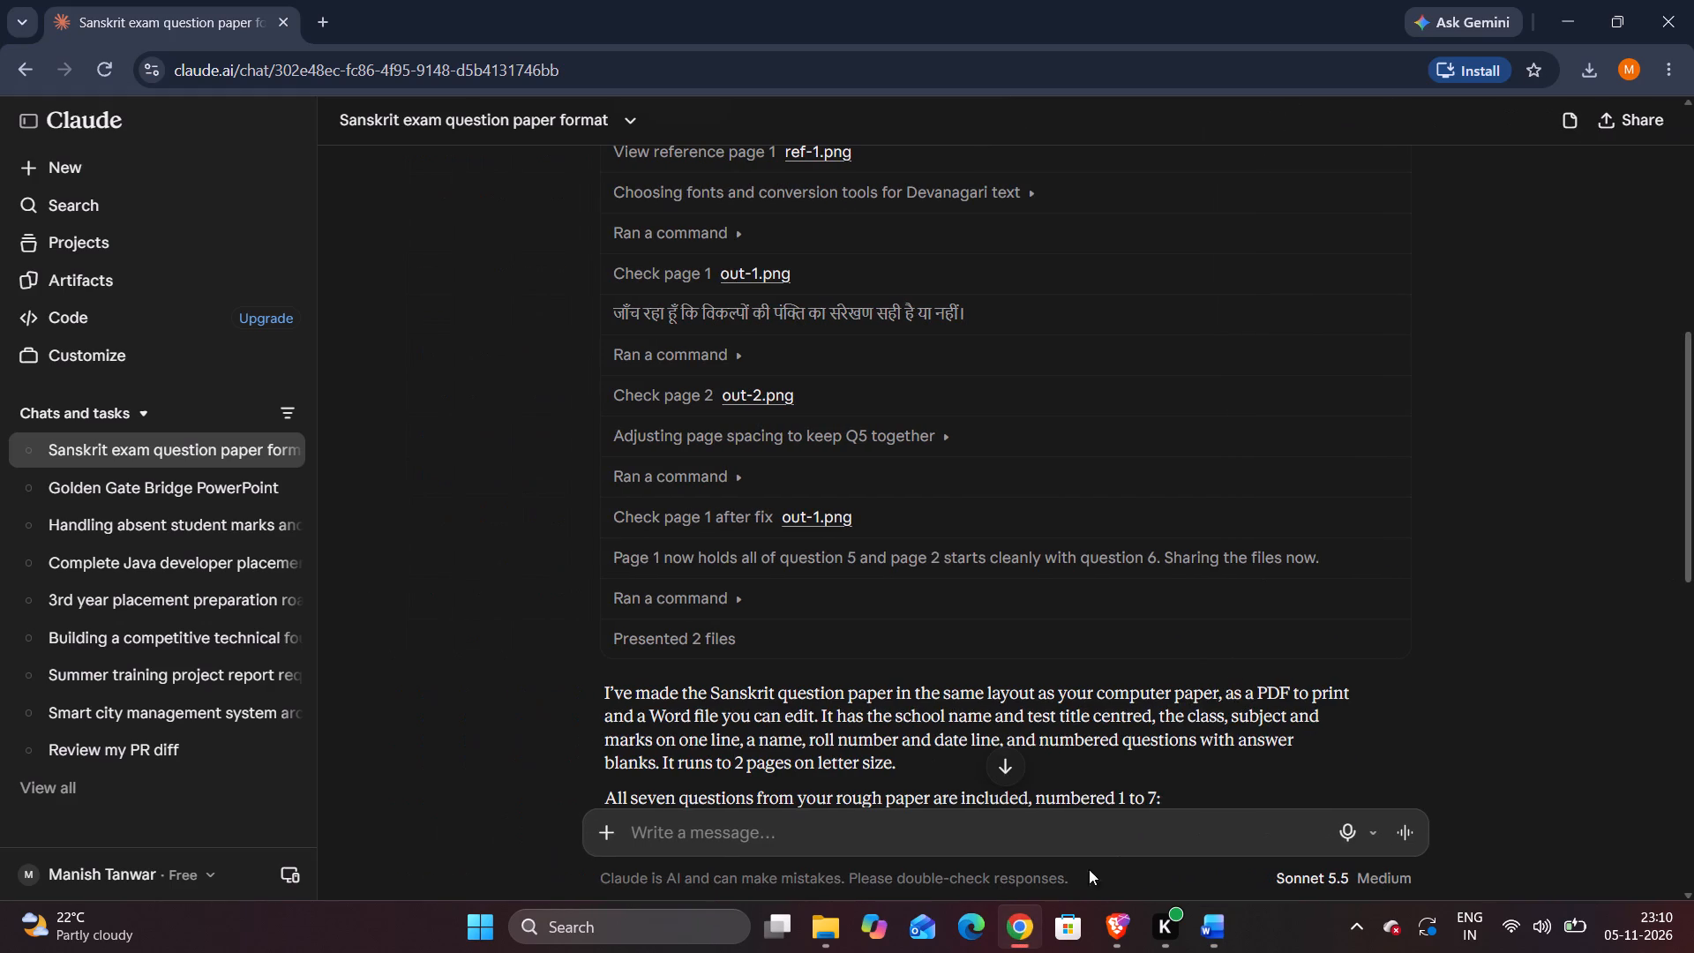
Switch to File Explorer and look through today's question papers and handwritten page photos in Downloads.
click(831, 949)
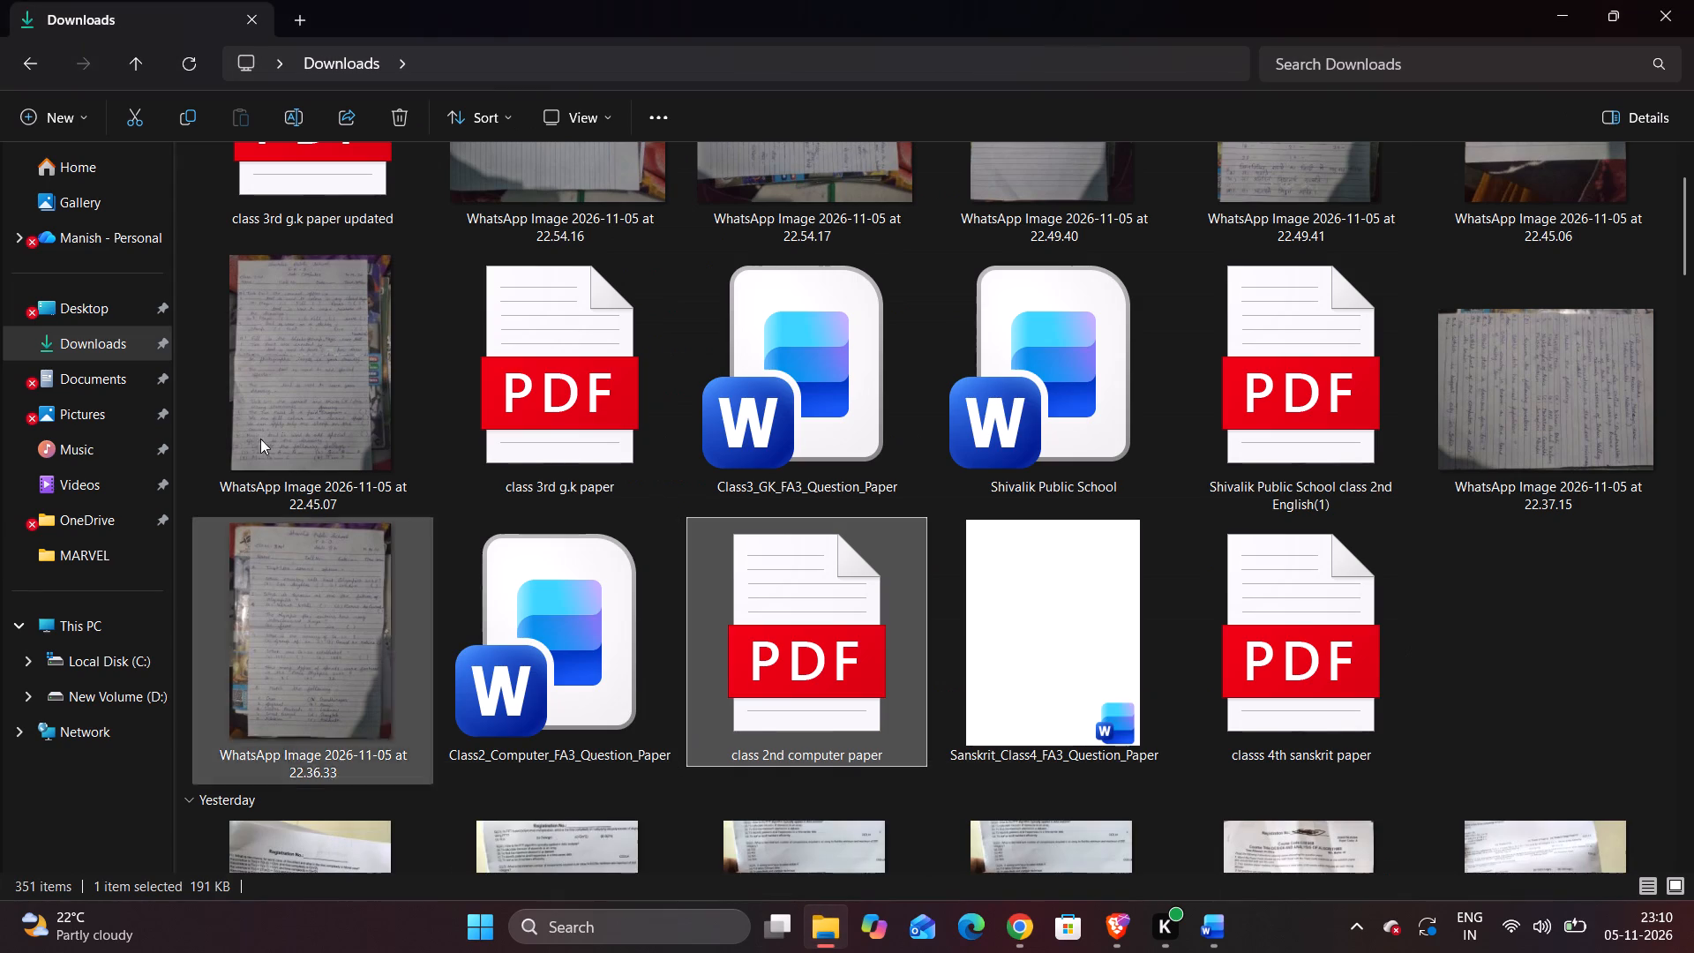
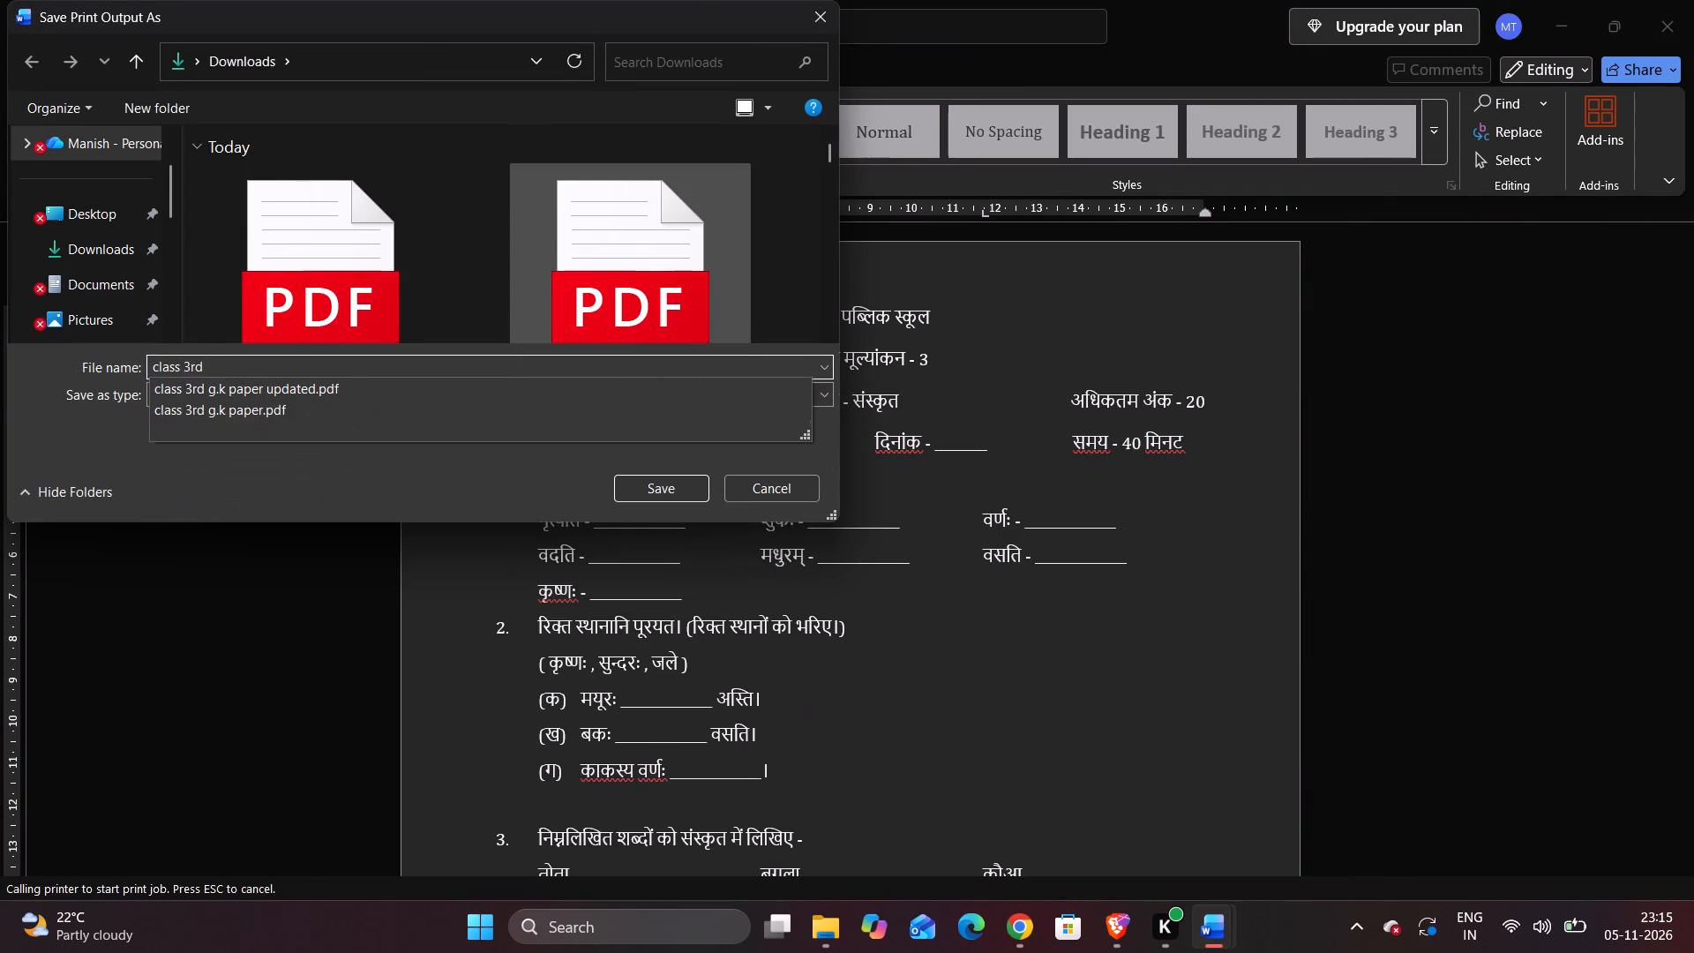
text(san)
text(skrit)
key(Return)
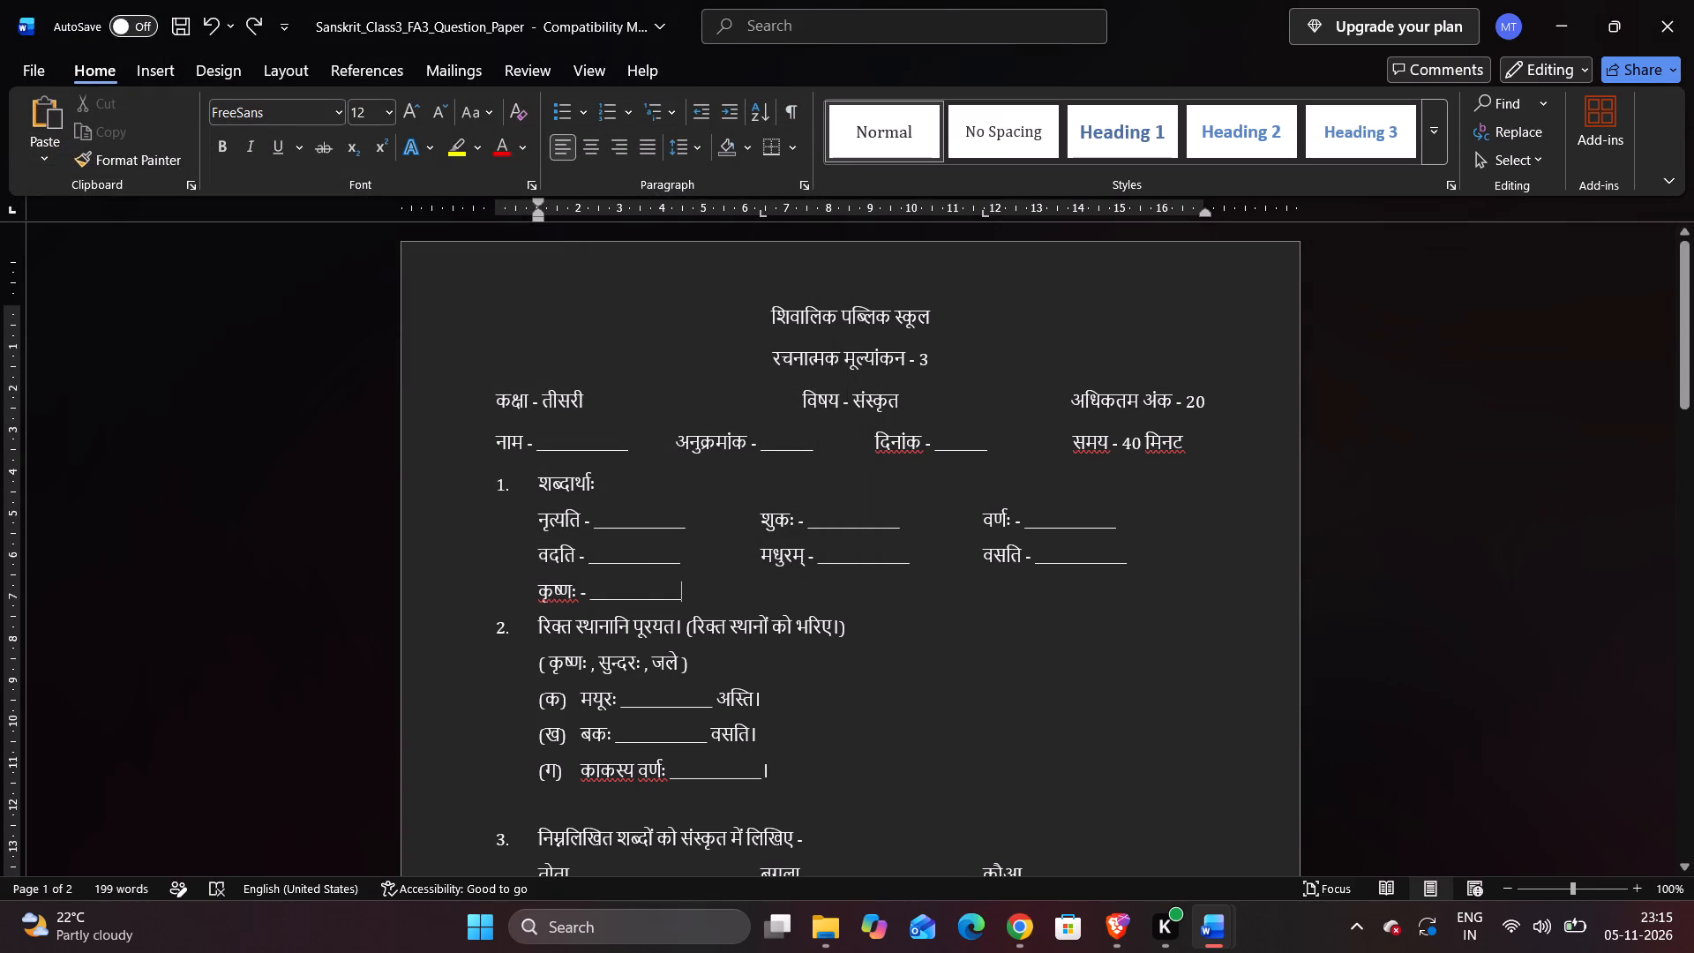
click(1586, 1)
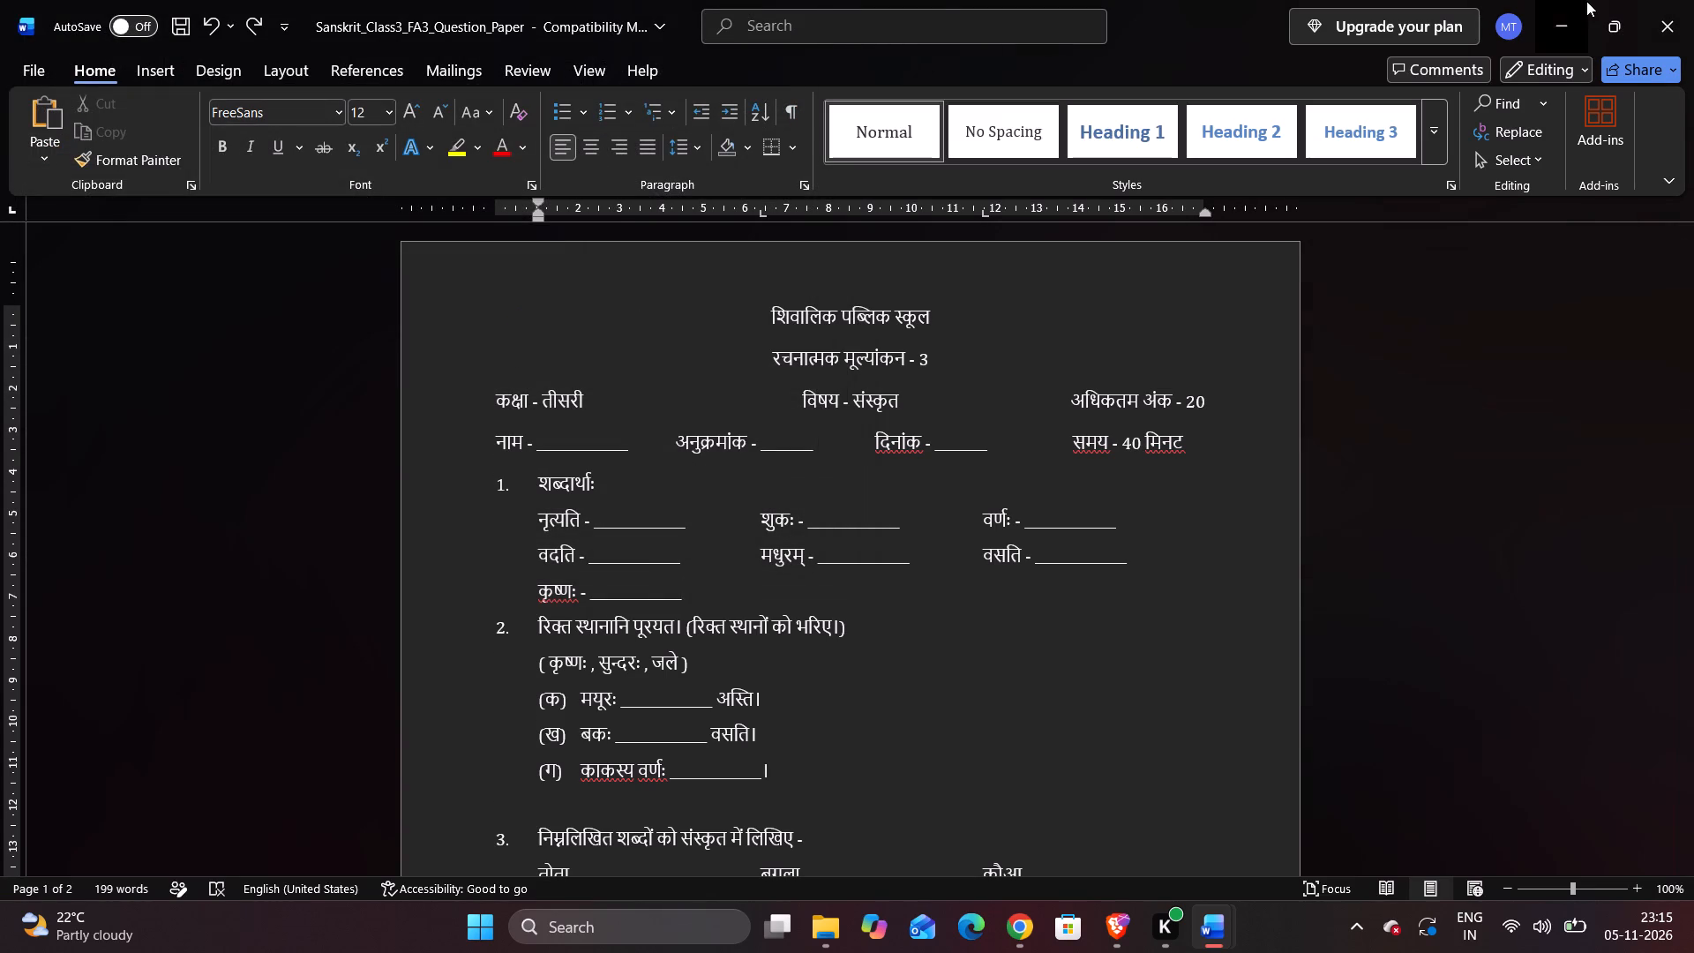